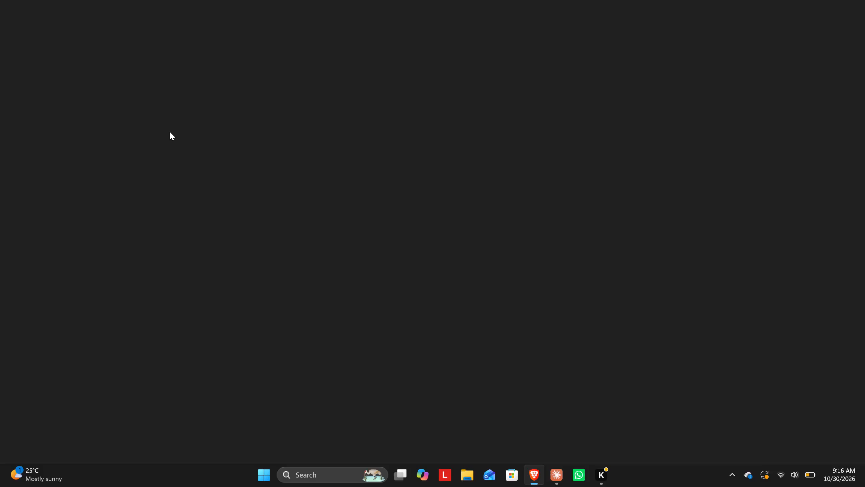
Open the Google home page and close the surplus browser tabs.
key("g")
key("Return")
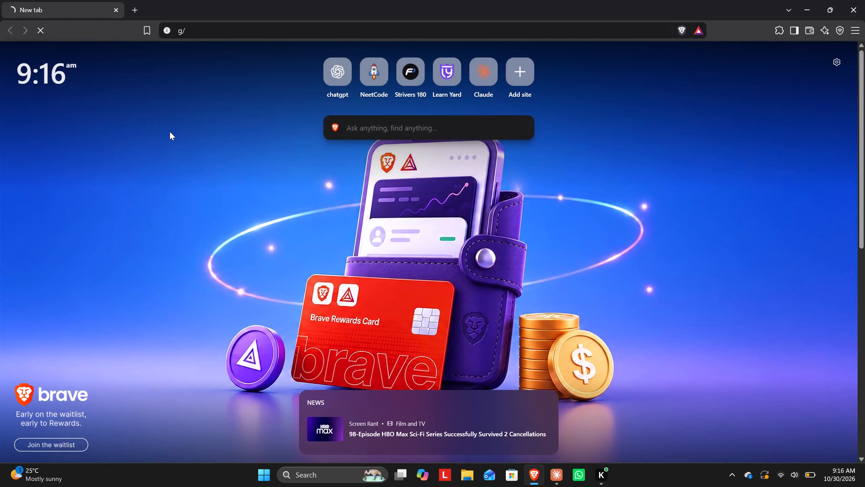
key("ctrl+t")
key("g")
key("Return")
key("ctrl+t")
key("g")
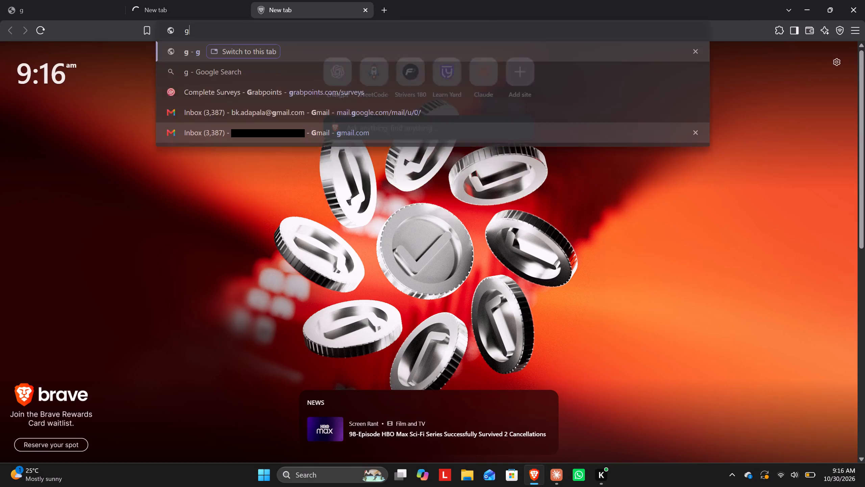
key("o")
key("Return")
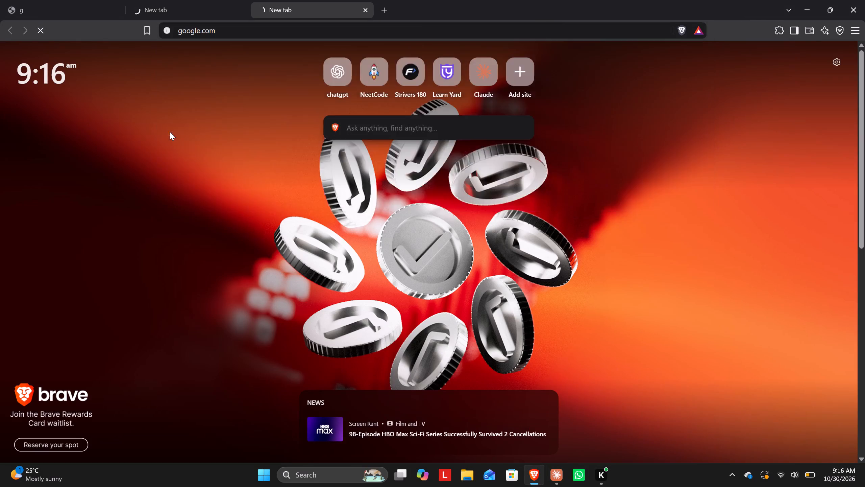
key("ctrl+shift+Tab")
key("ctrl+shift+Tab")
left_click(170, 132, "ctrl")
key("ctrl+F4")
key("ctrl+F4")
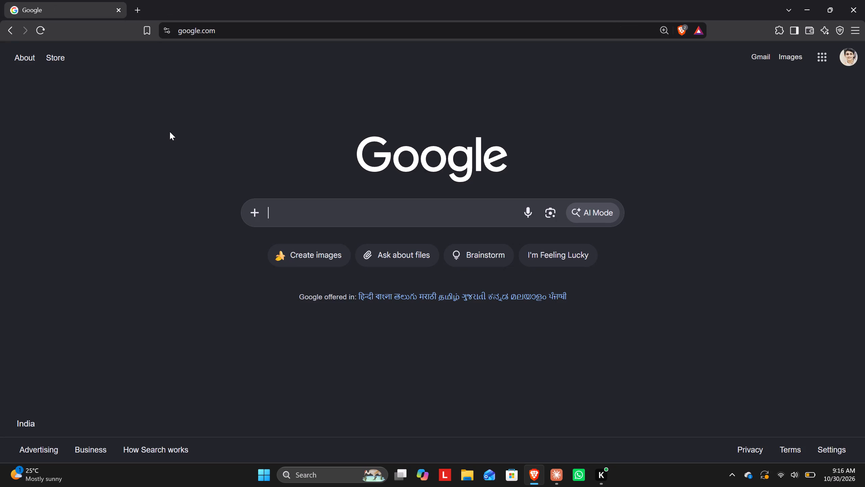
Search Google for "pdf to docx" and open iLovePDF's PDF to Word converter from the results.
type("docx")
key("Return")
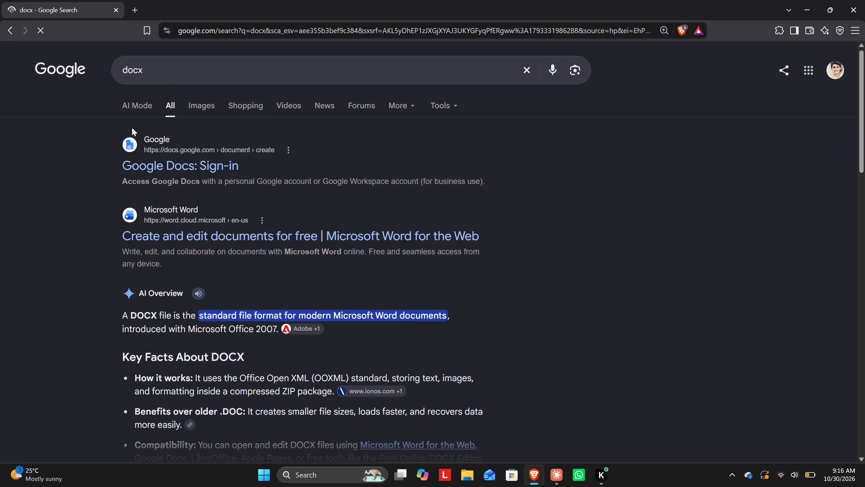
left_click(151, 69)
key("ctrl+a")
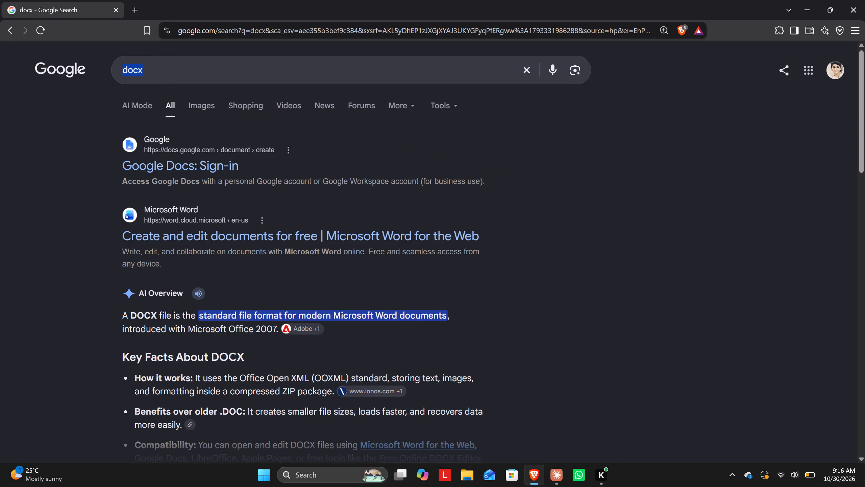
type("pdf to docx")
key("Return")
left_click(137, 163)
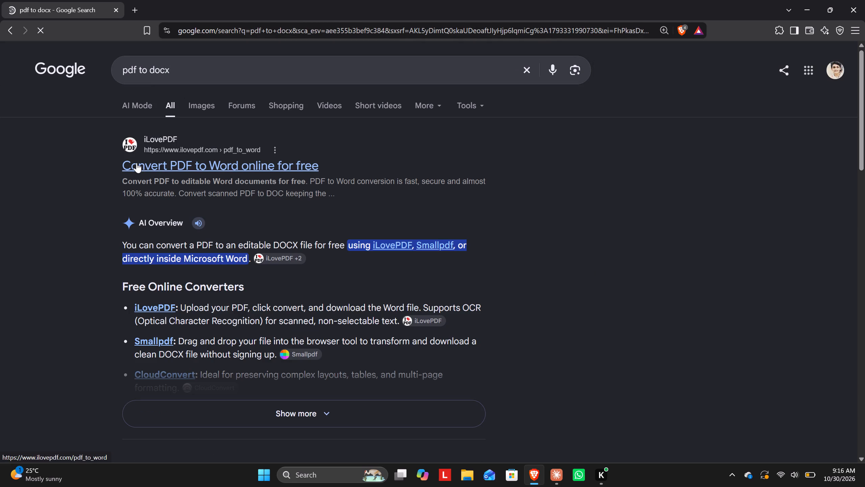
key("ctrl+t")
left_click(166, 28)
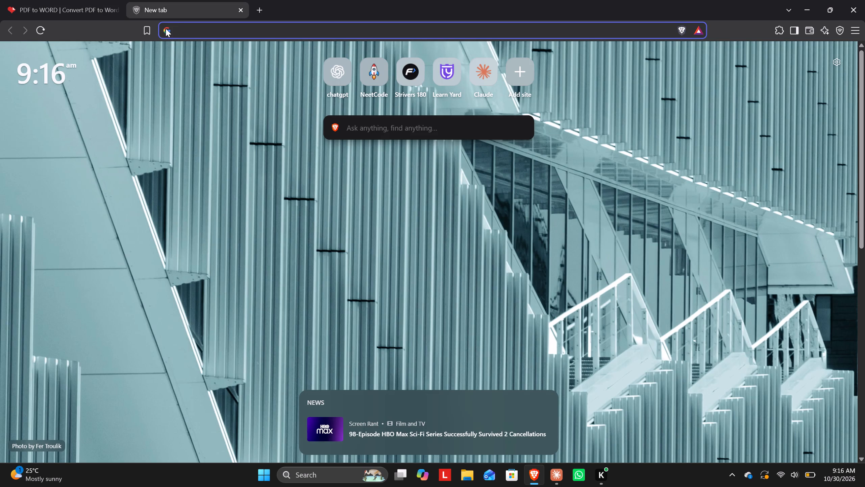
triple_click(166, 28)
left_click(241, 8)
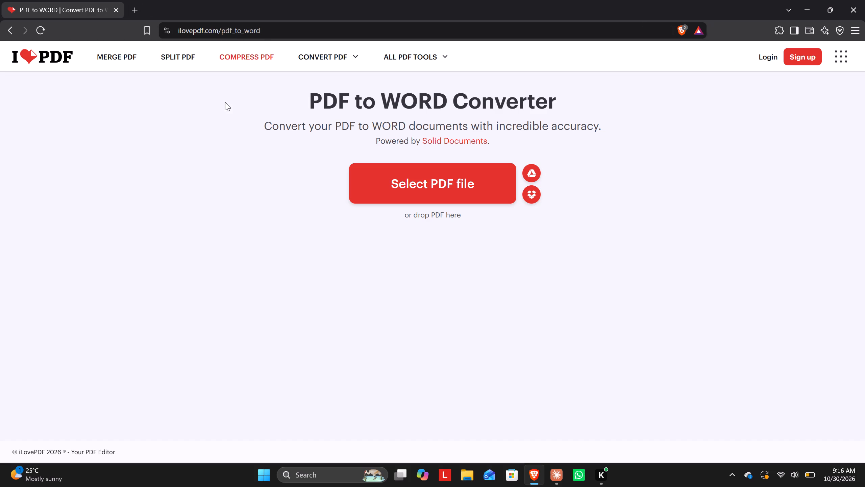
left_click(416, 181)
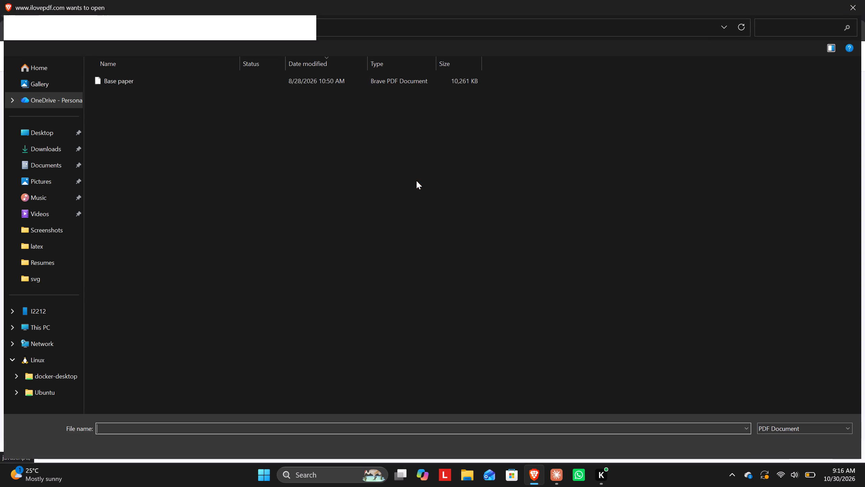
left_click(156, 87)
key("Return")
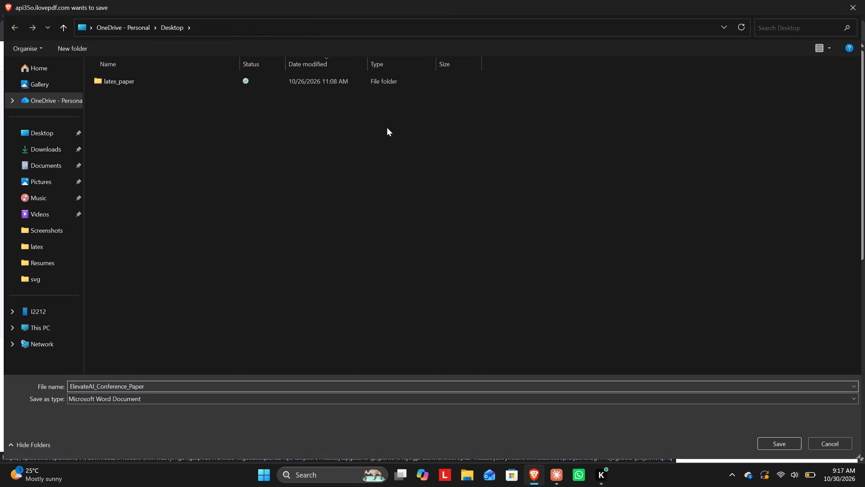
key("Return")
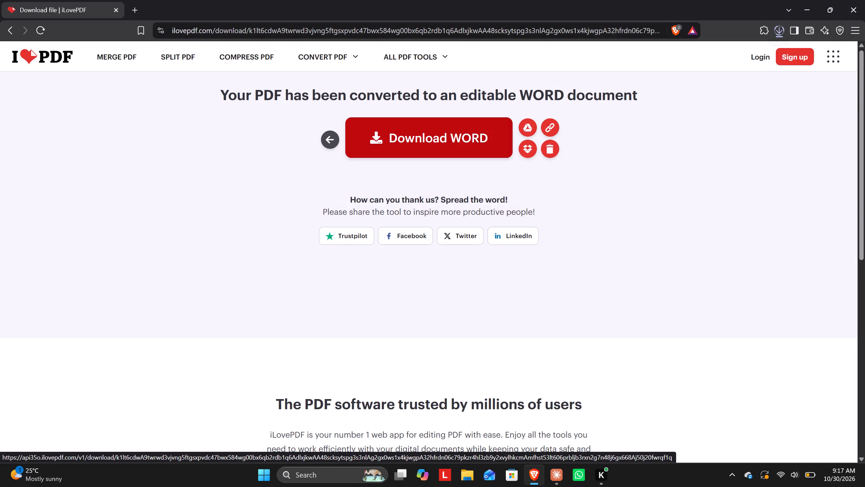
double_click(662, 48)
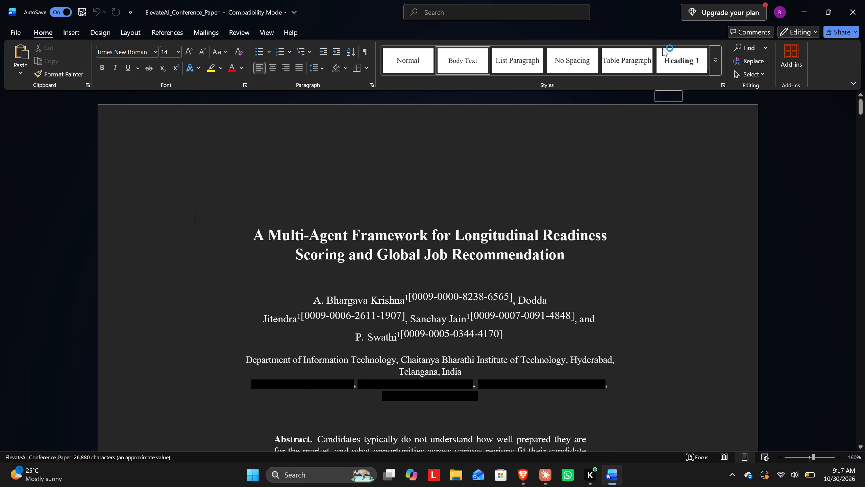
Look through the converted paper's text and survey all its pages together to check the layout and figures.
left_click(513, 220)
scroll(513, 220, "down", 4)
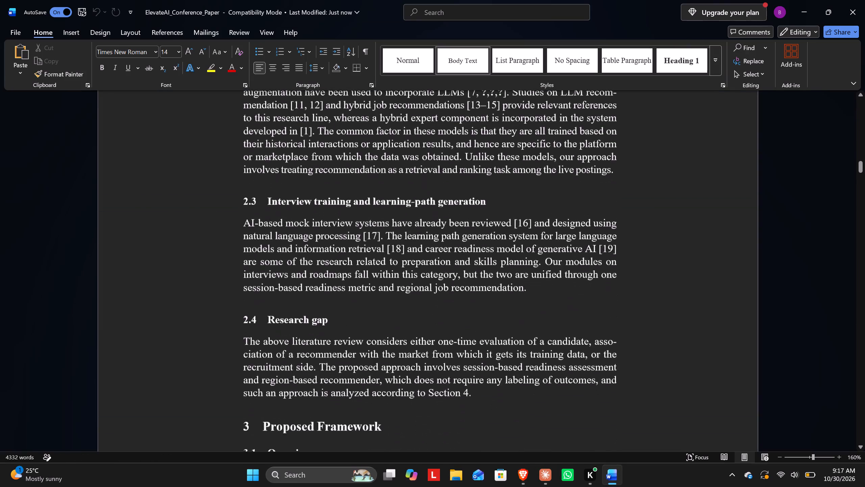
scroll(513, 220, "up", 6)
scroll(513, 220, "down", 1)
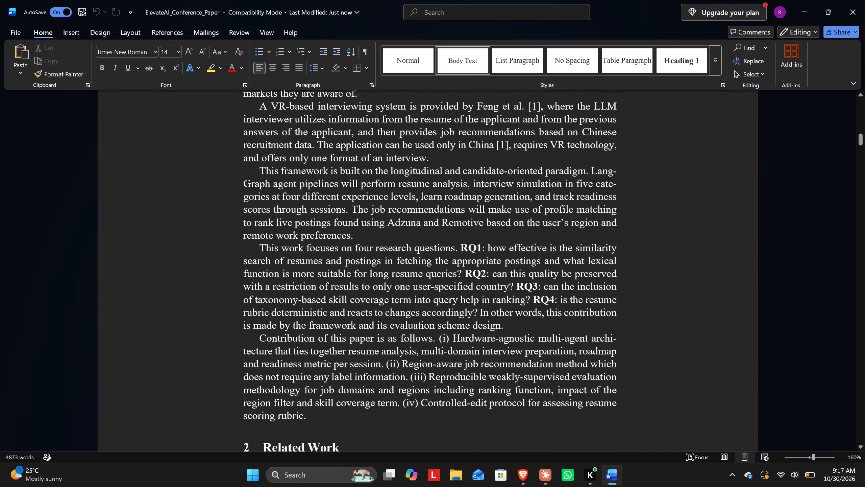
scroll(513, 220, "down", 1)
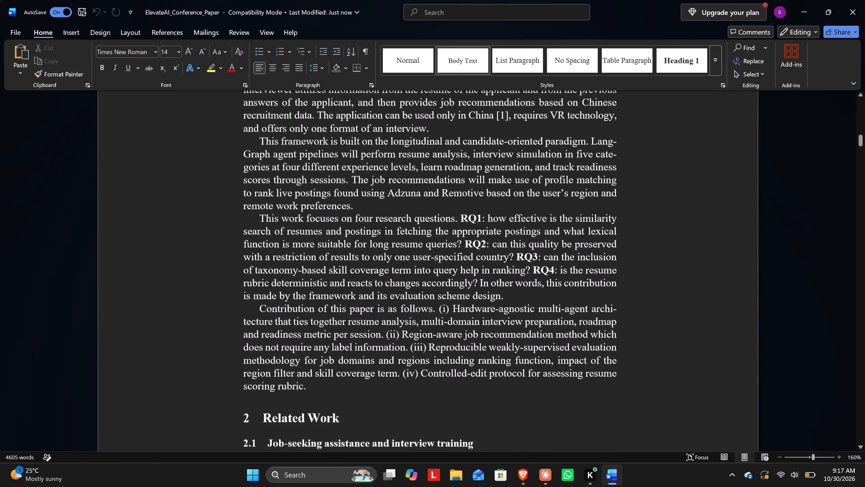
scroll(513, 220, "down", 1)
scroll(513, 220, "down", 5, "ctrl")
scroll(513, 220, "down", 1)
scroll(513, 220, "down", 1, "ctrl")
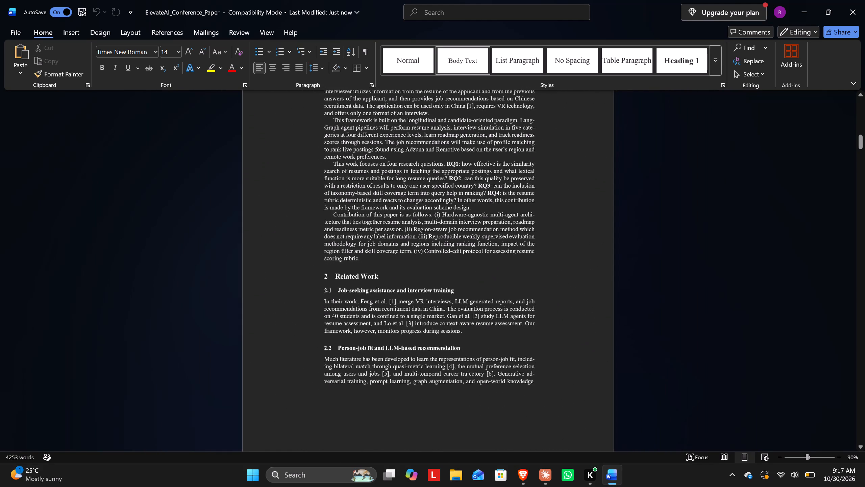
scroll(513, 220, "down", 7, "ctrl")
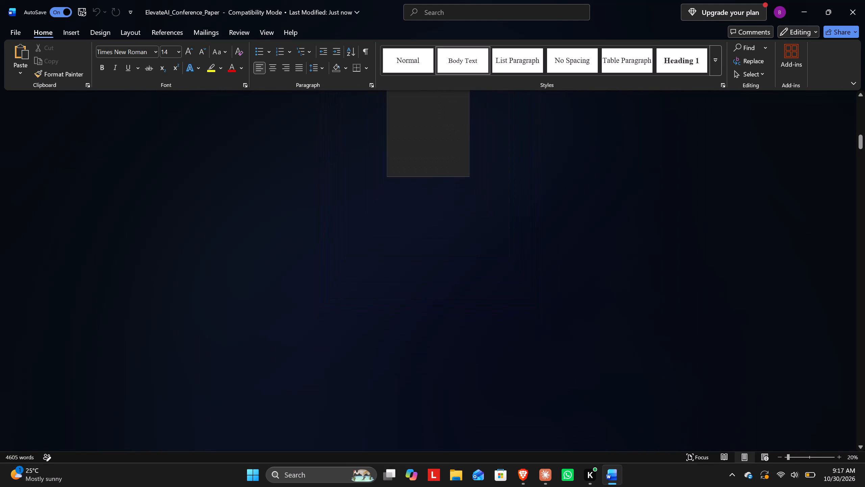
scroll(513, 220, "down", 7)
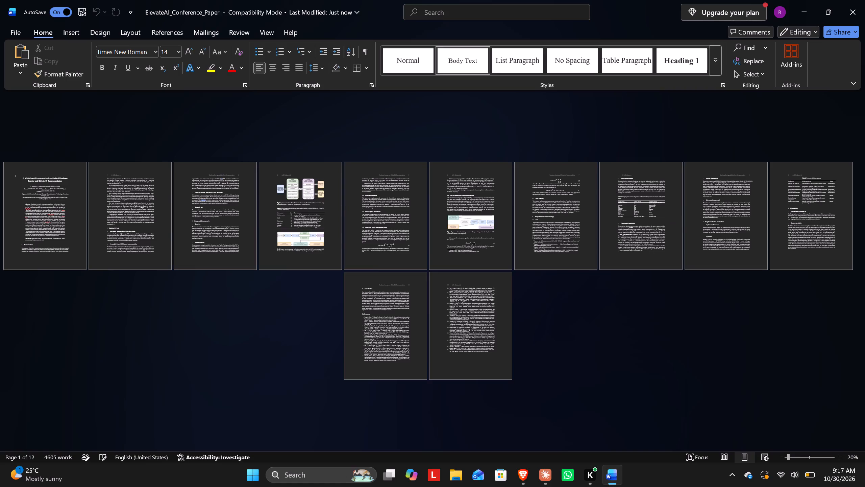
left_click(301, 195)
double_click(270, 167)
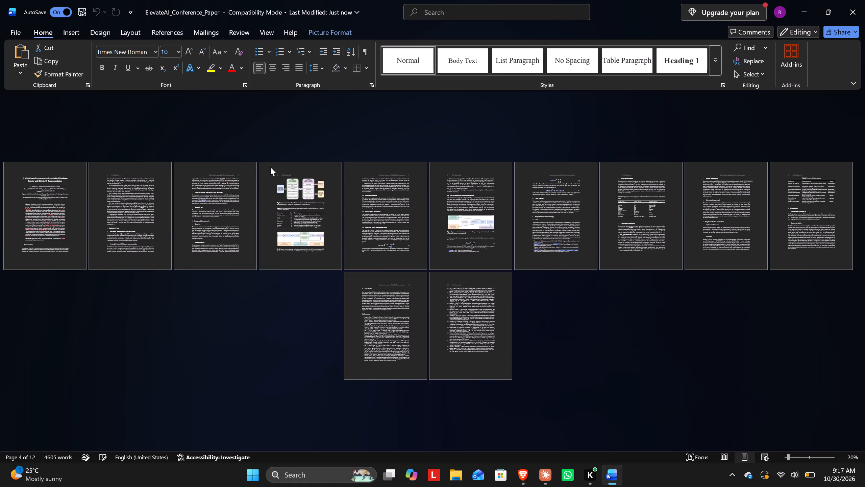
scroll(270, 167, "up", 5, "ctrl")
scroll(307, 160, "up", 2)
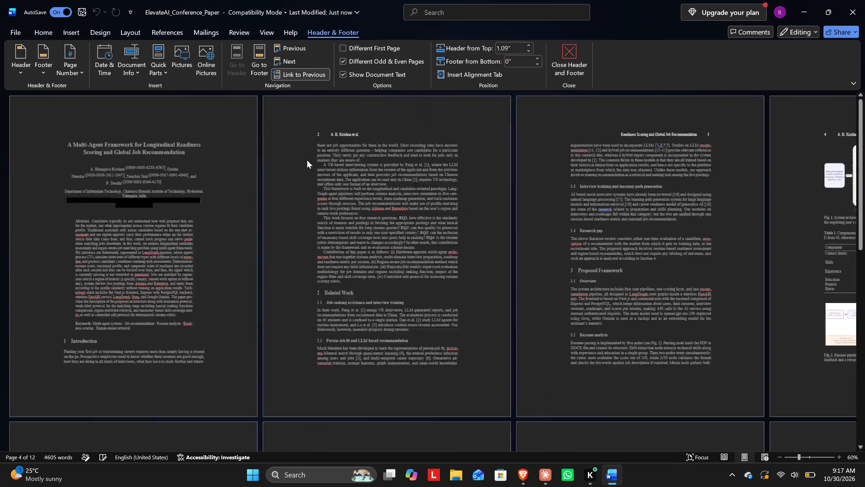
scroll(307, 160, "up", 2)
scroll(539, 202, "up", 4, "ctrl")
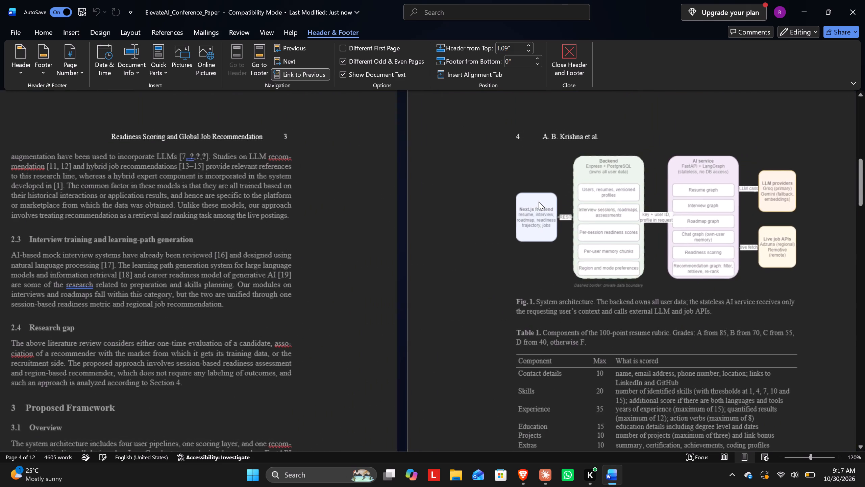
scroll(501, 197, "up", 2, "ctrl")
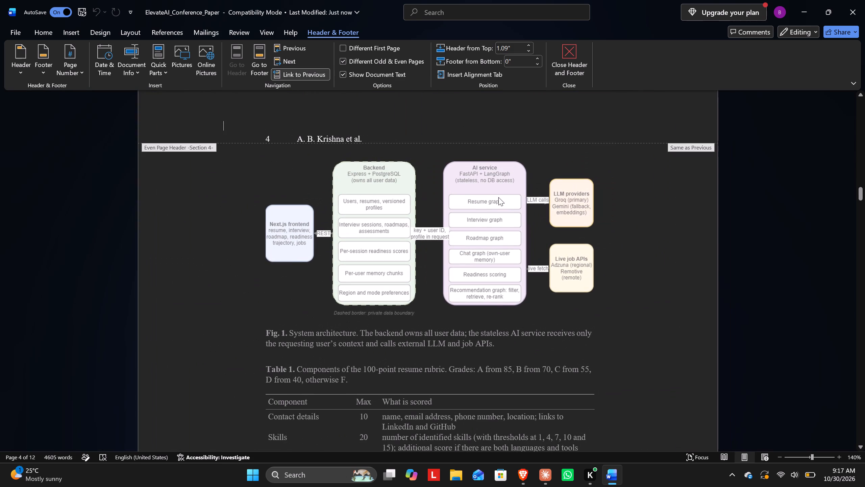
double_click(478, 202)
left_click(478, 202)
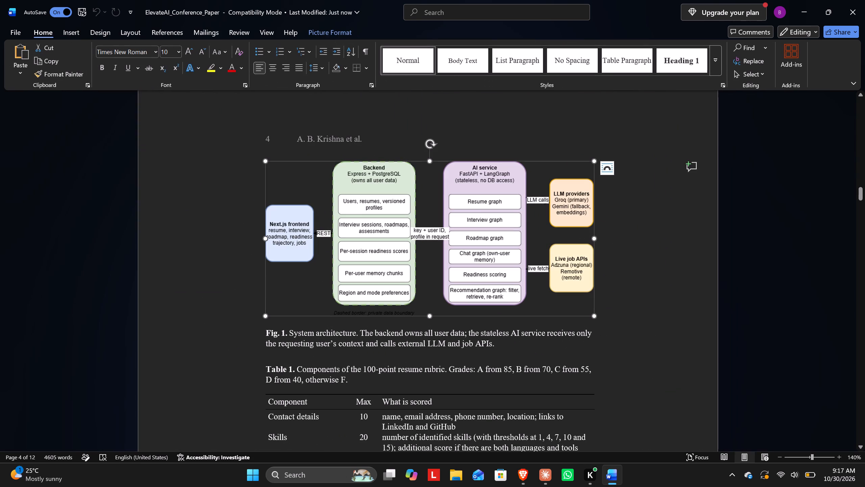
left_click(466, 178)
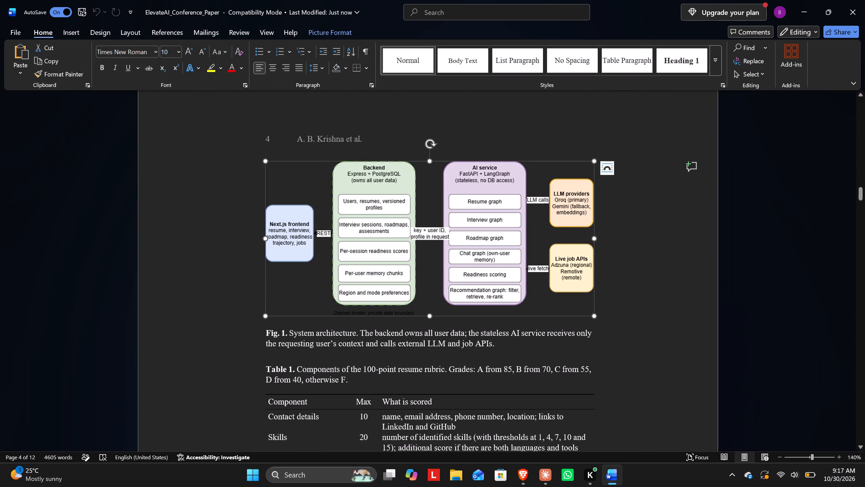
double_click(475, 178)
left_click(481, 272)
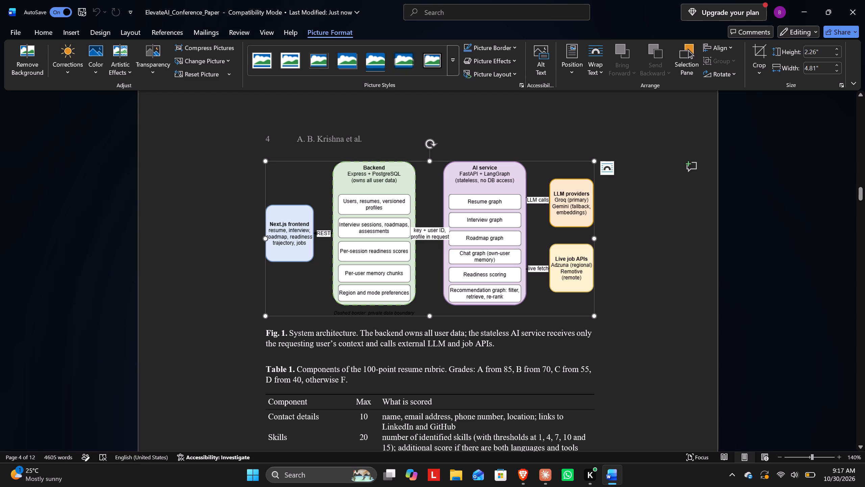
double_click(362, 251)
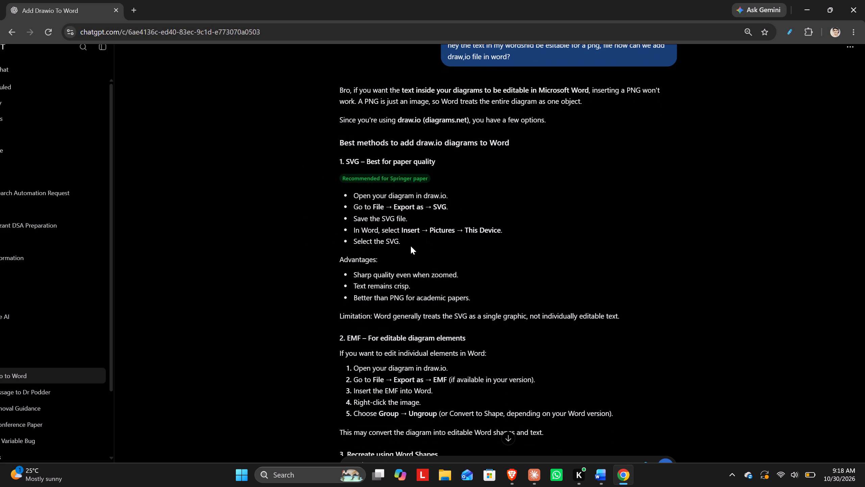
scroll(305, 310, "down", 1)
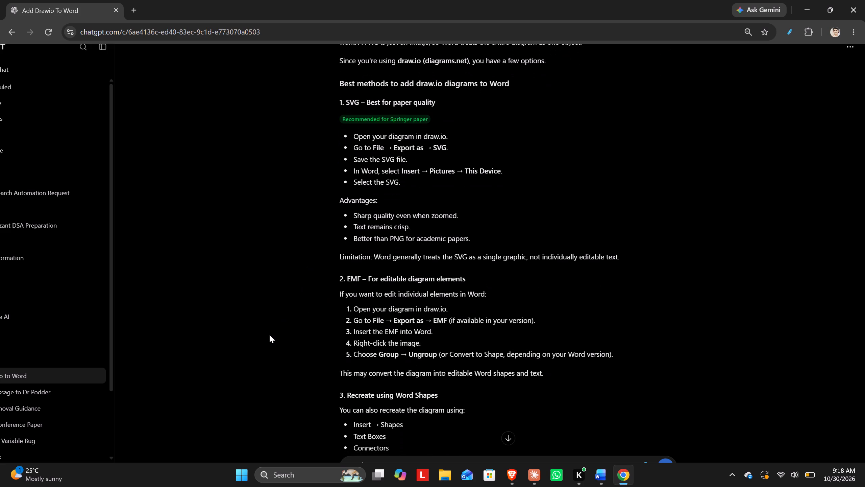
scroll(269, 334, "down", 4)
Open draw.io in a new browser tab.
key("ctrl+t")
left_click(269, 334)
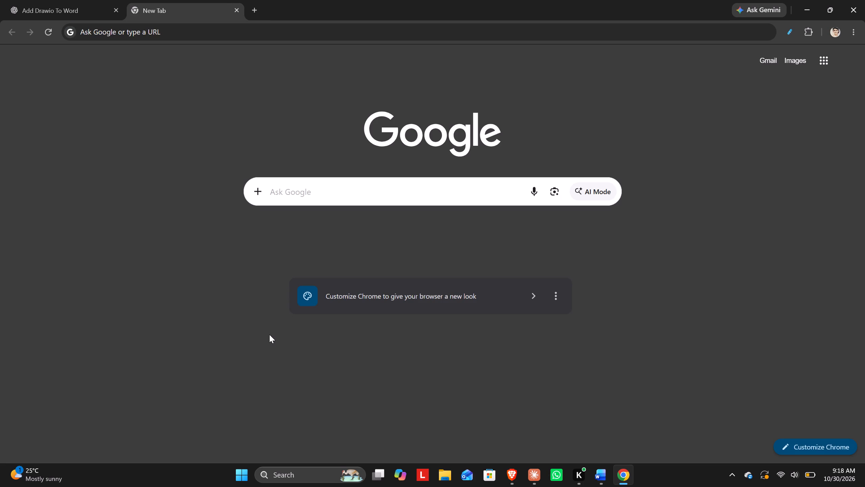
key("d")
type("raw.io")
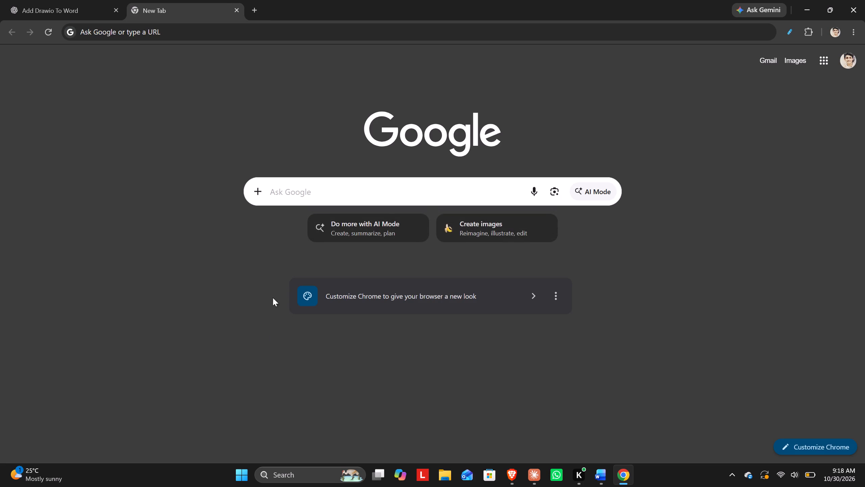
left_click(141, 27)
type("draw.io")
key("Return")
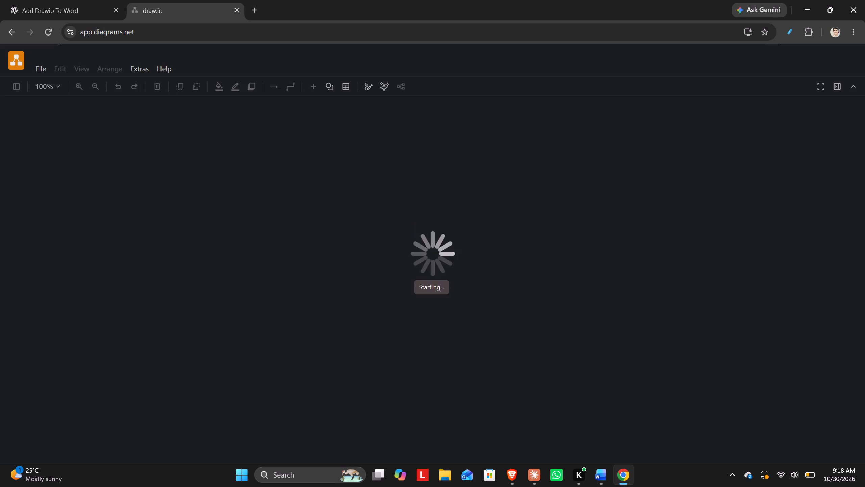
scroll(412, 191, "left", 2)
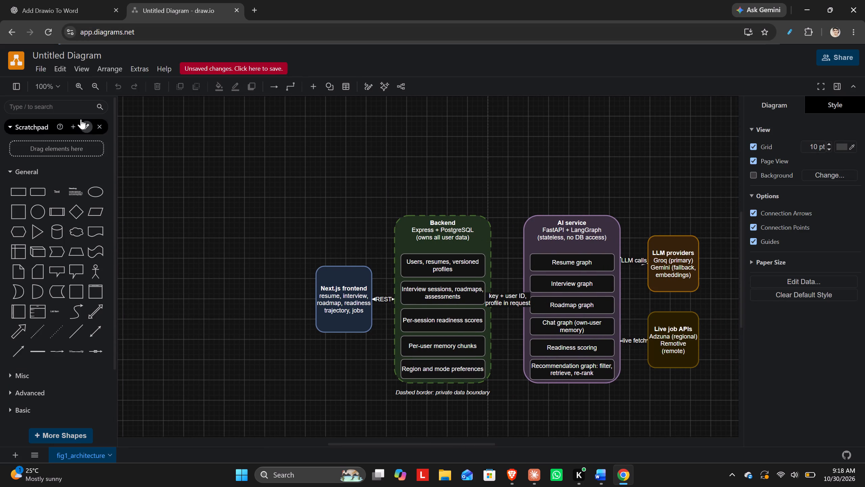
Compare the draw.io architecture diagram with Fig. 1 in the Word paper, ending back in draw.io.
left_click(43, 66)
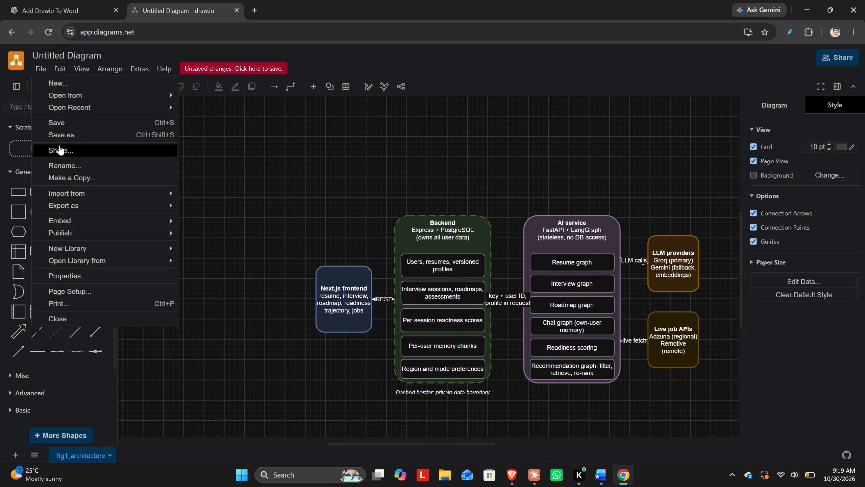
key("alt+Tab")
key("alt+Tab")
key("alt+Tab")
key("alt+Tab")
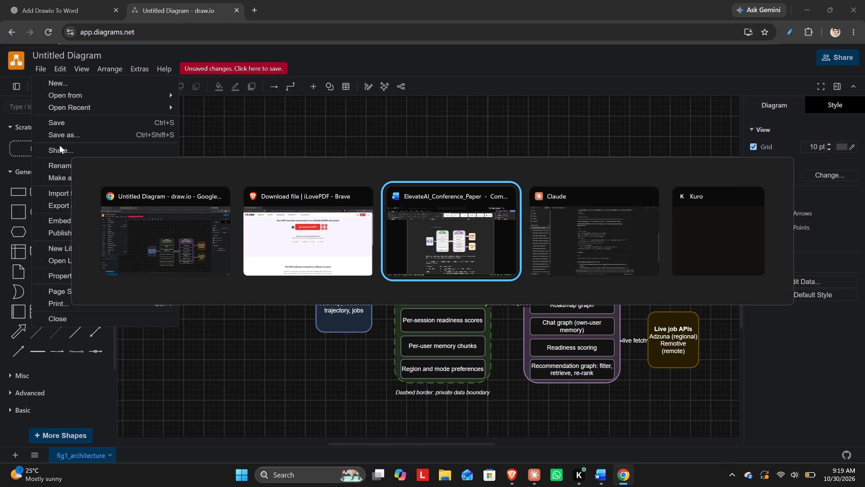
key("alt+Tab")
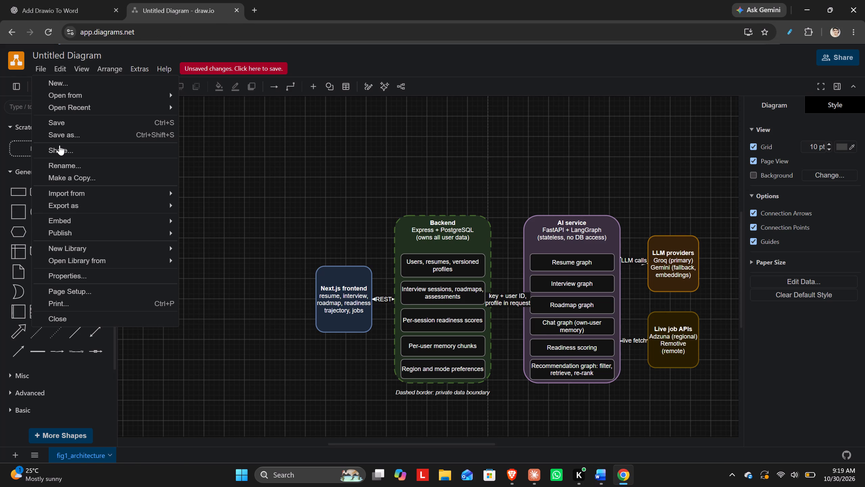
key("alt+Tab")
key("alt+Tab")
key("alt+Tab")
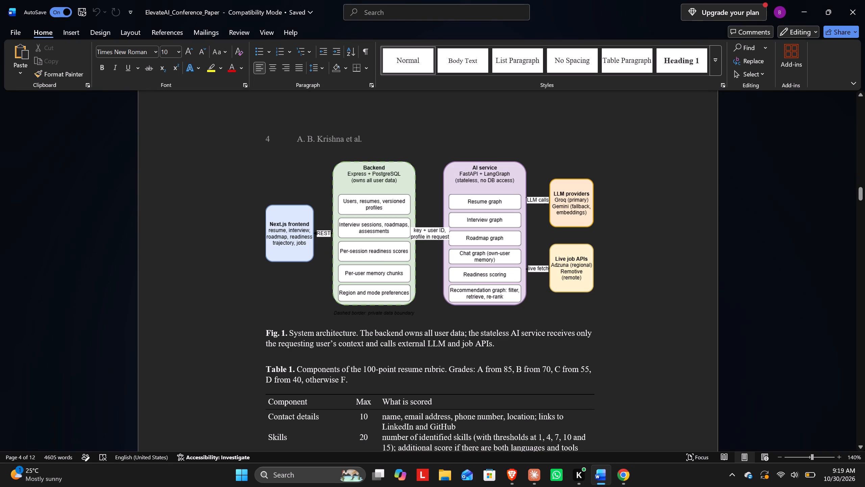
key("alt+Tab")
key("alt+Tab")
key("alt+Tab")
Save the architecture diagram as an Editable Vector Image (.svg) named fig1_architecture, using Download as the destination.
left_click(40, 64)
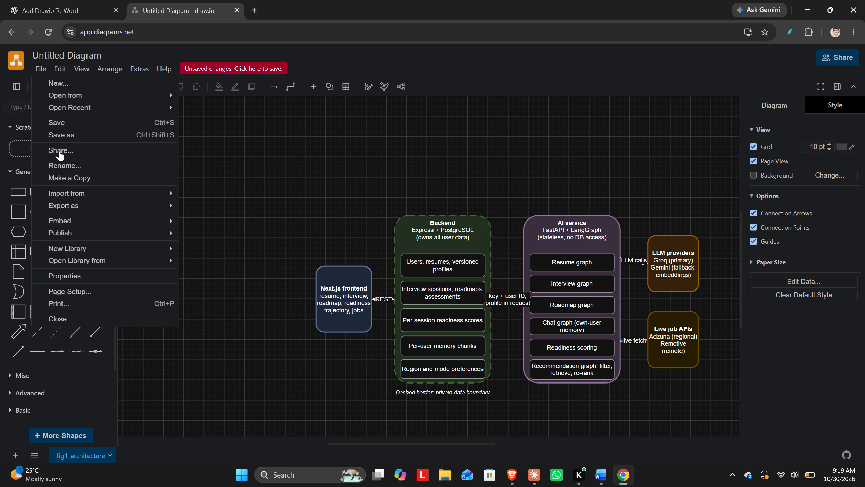
left_click(55, 133)
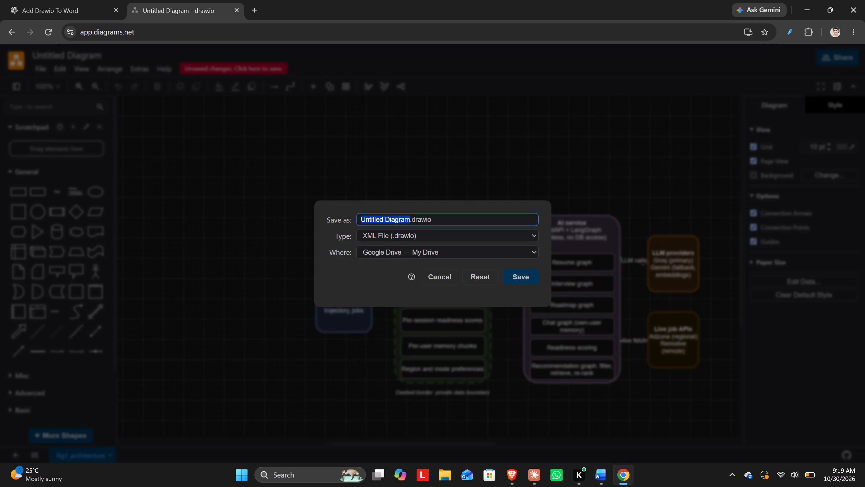
left_click(420, 239)
left_click(412, 277)
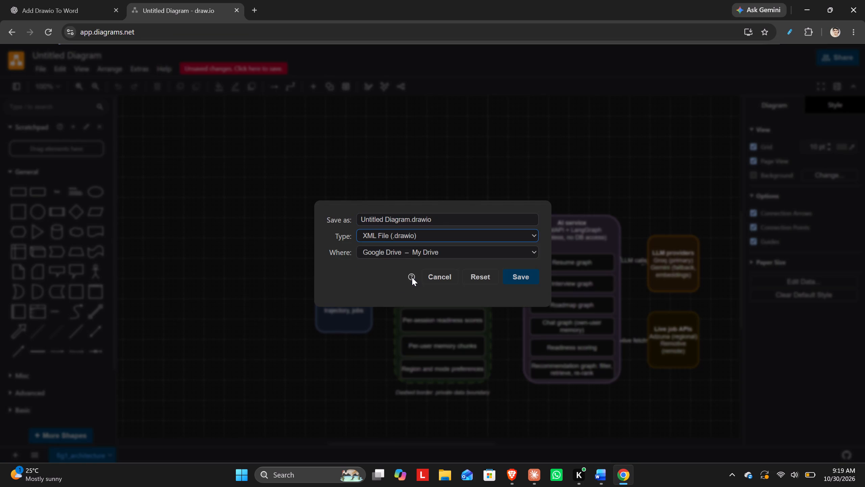
double_click(366, 222)
key("ctrl+shift+Right")
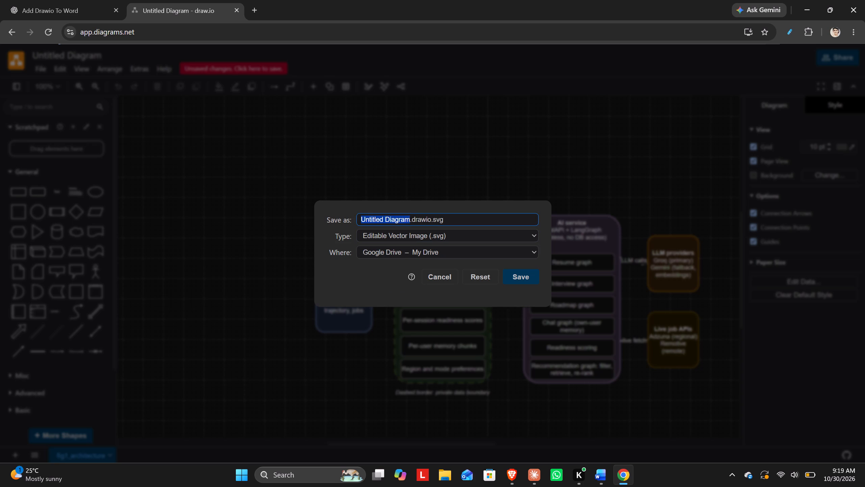
key("ctrl+shift+Right")
key("ctrl+shift+Right")
key("BackSpace")
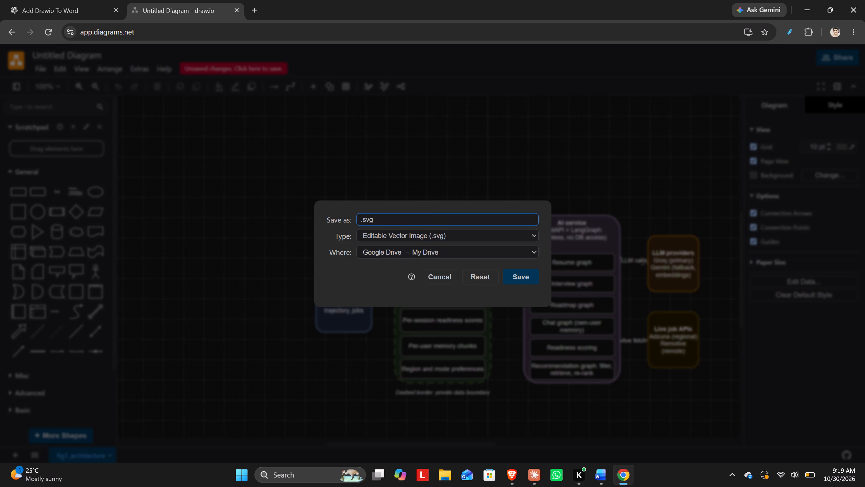
type("fig1_architectrure")
key("Left")
key("Left")
key("Left")
key("BackSpace")
key("Right")
left_click(446, 250)
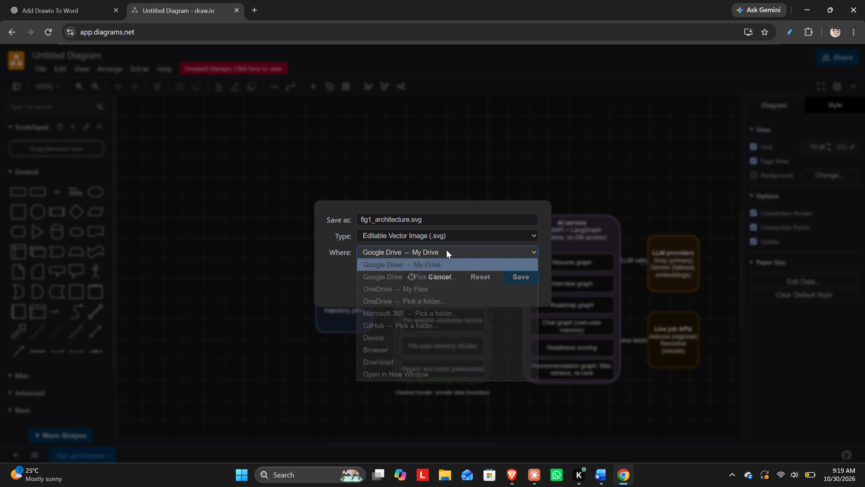
left_click(407, 361)
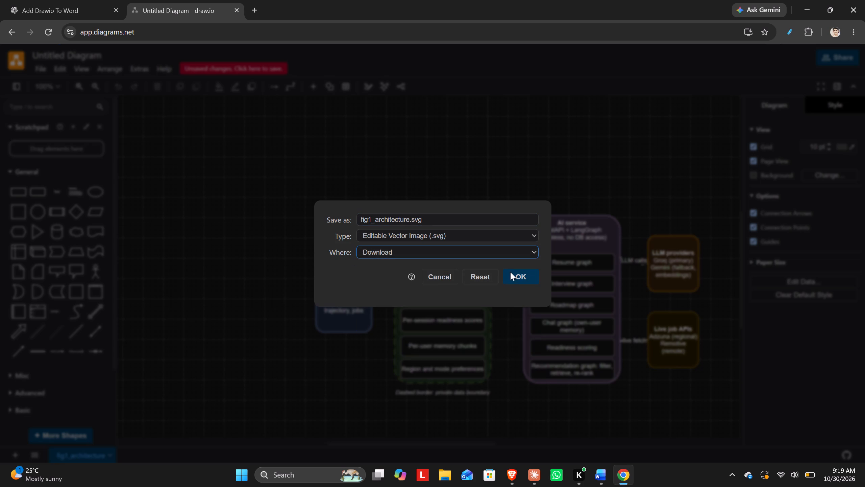
left_click(513, 272)
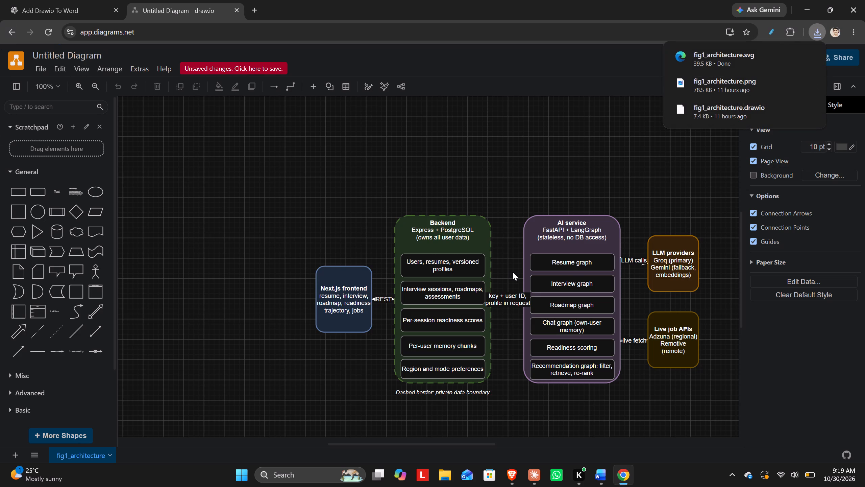
View the downloaded fig1_architecture.svg in the browser and return to the draw.io diagram.
left_click(703, 52)
left_click_drag(703, 52, 618, 77)
right_click(618, 77)
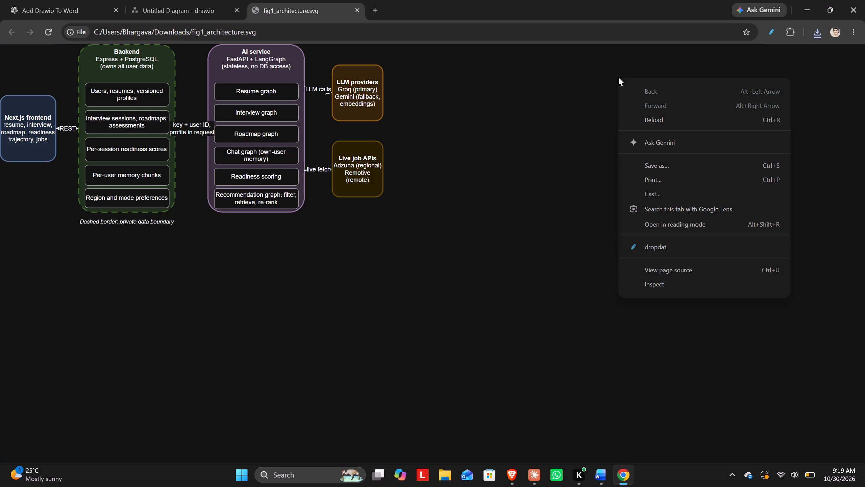
key("ctrl+F4")
left_click(112, 0)
left_click(161, 0)
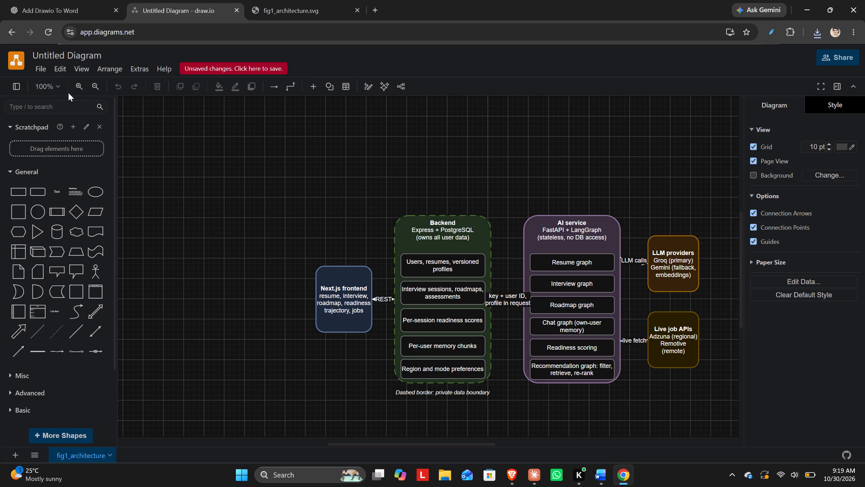
Replace the architecture diagram on the draw.io canvas with fig2_resume_pipeline.drawio from the desktop's latex_paper/latex folder.
left_click(309, 233)
key("ctrl+a")
key("Delete")
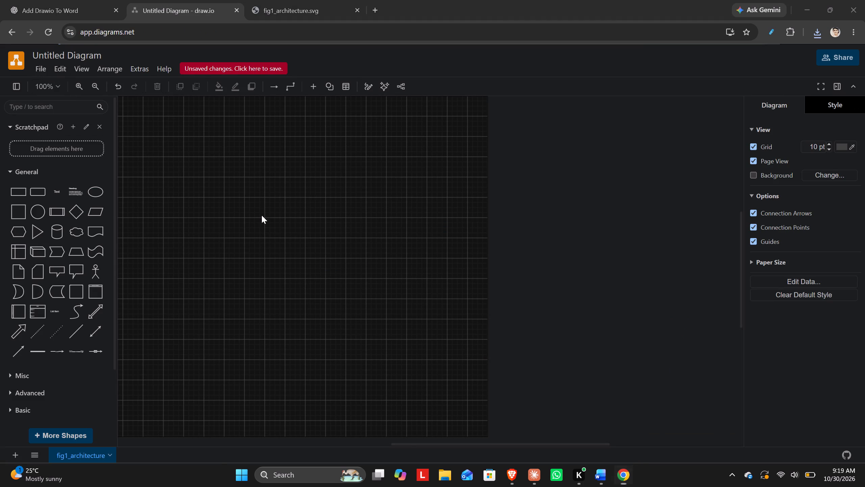
key("w")
key("ctrl+a")
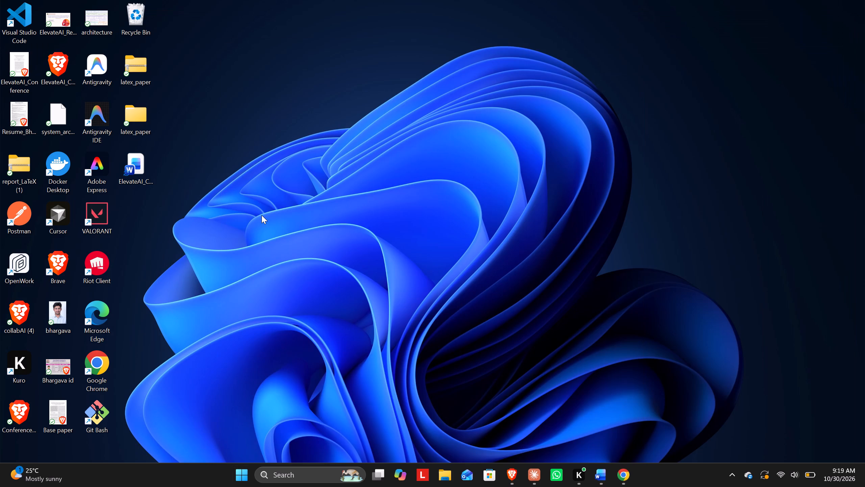
double_click(139, 119)
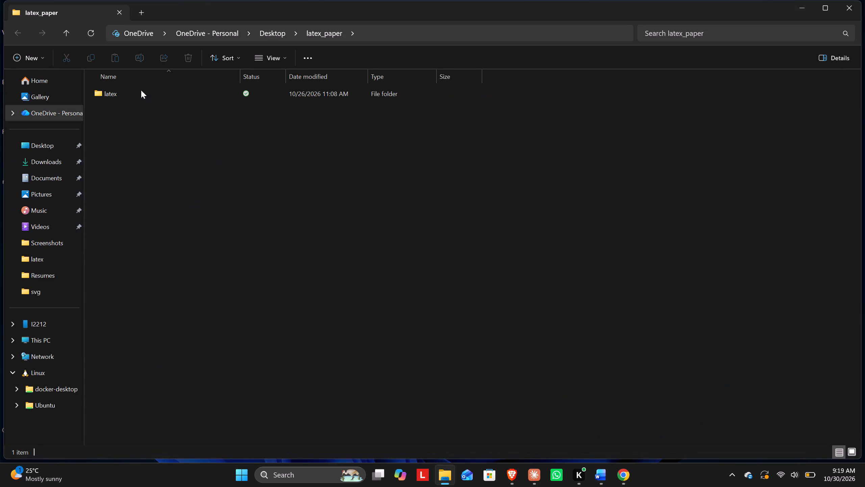
double_click(141, 90)
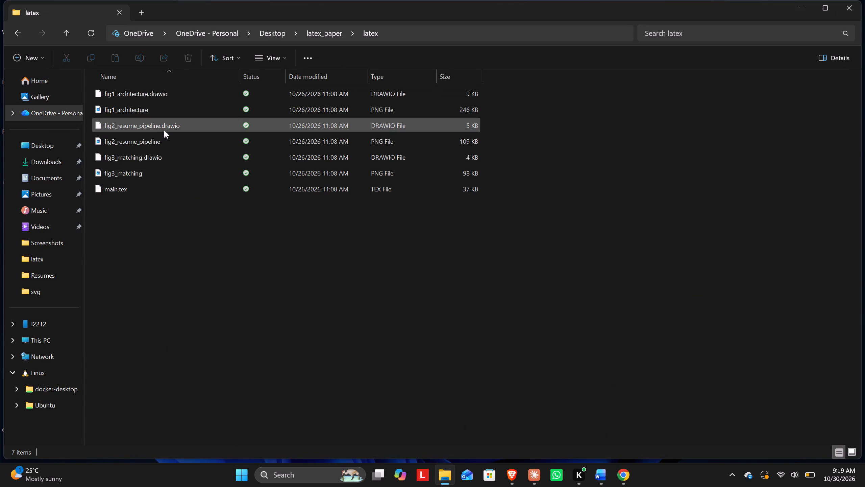
left_click_drag(164, 130, 311, 285)
key("alt+Tab")
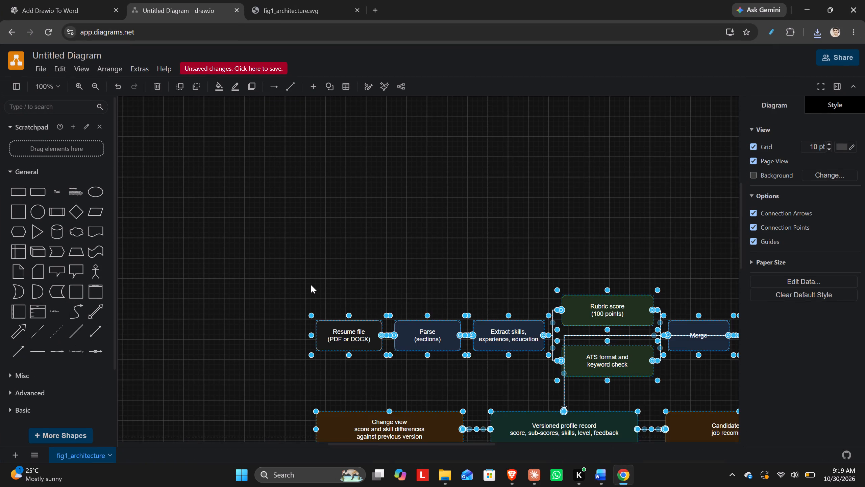
Save the resume pipeline diagram as an Editable Vector Image (.svg) named fig2_resume_pipeline, using Download as the destination.
scroll(311, 285, "down", 3)
scroll(311, 285, "left", 4)
left_click(43, 70)
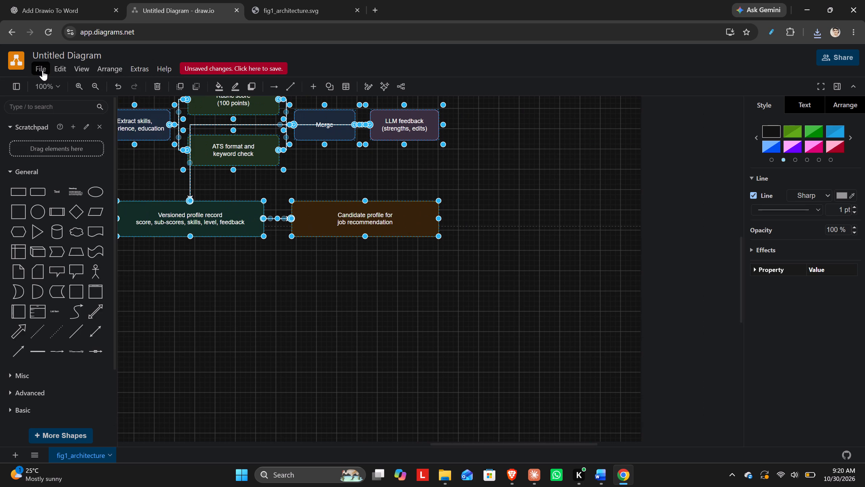
key("alt+Tab")
key("F2")
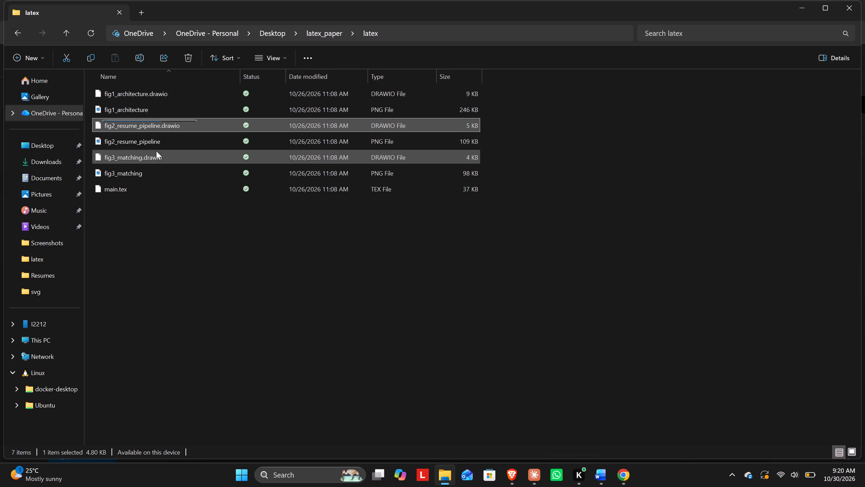
key("ctrl+c")
key("alt+Tab")
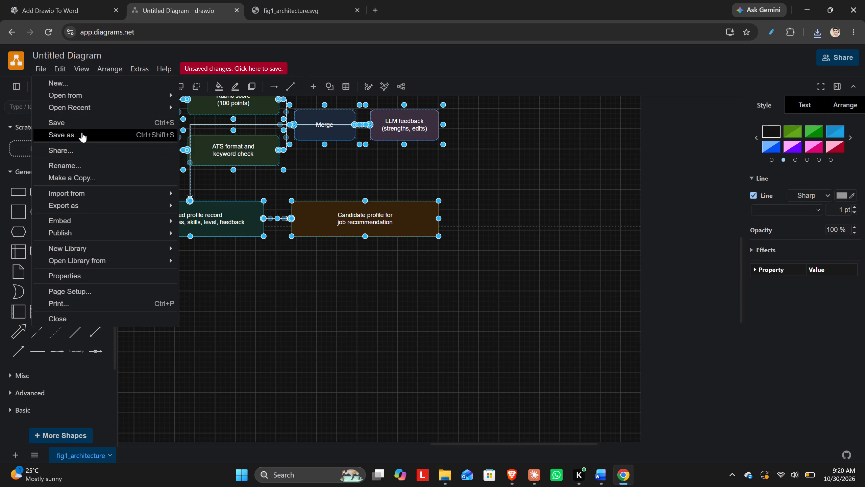
left_click(82, 132)
key("ctrl+v")
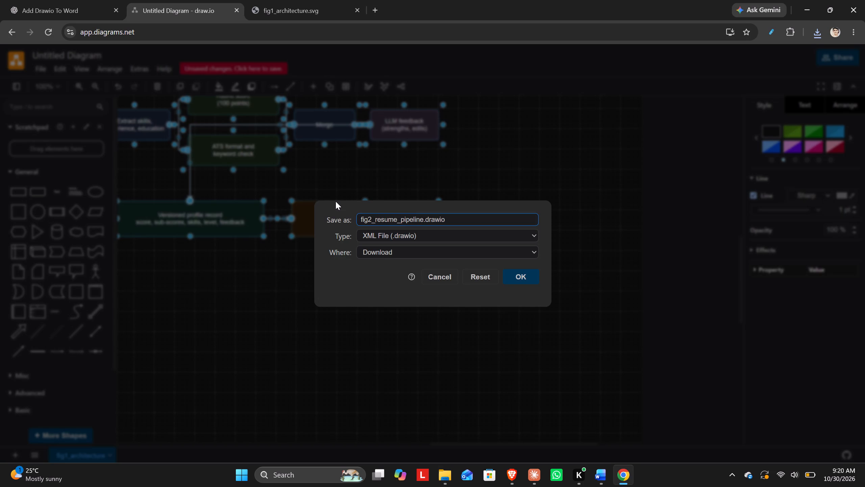
key("Right")
key("ctrl+shift+Right")
type("svg")
left_click(412, 251)
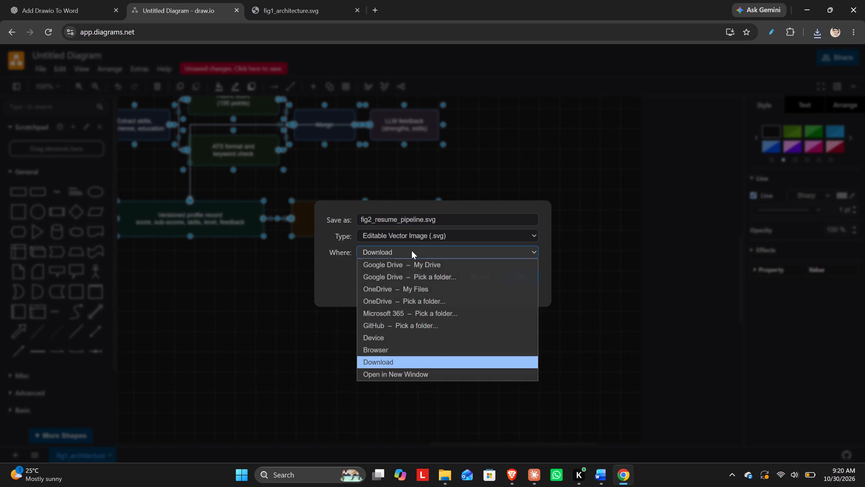
left_click(412, 251)
left_click(526, 276)
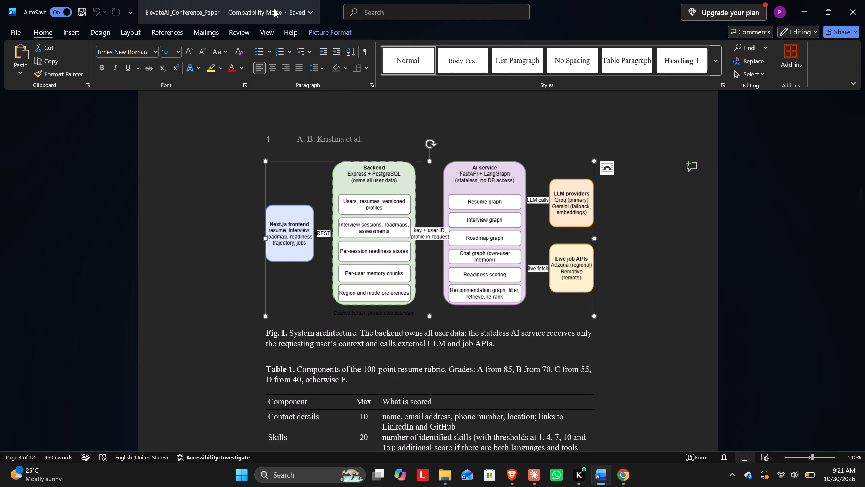
key("Delete")
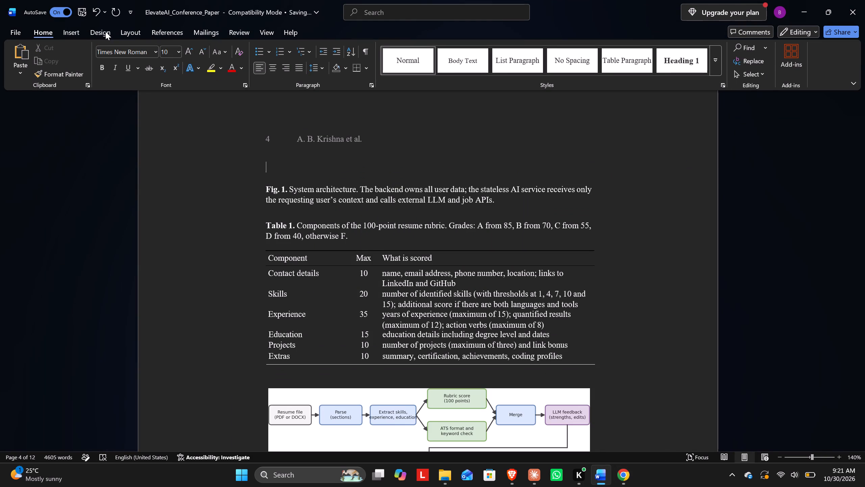
Insert the fig1_architecture SVG from the Downloads folder as a picture above the Fig. 1 caption.
left_click(63, 31)
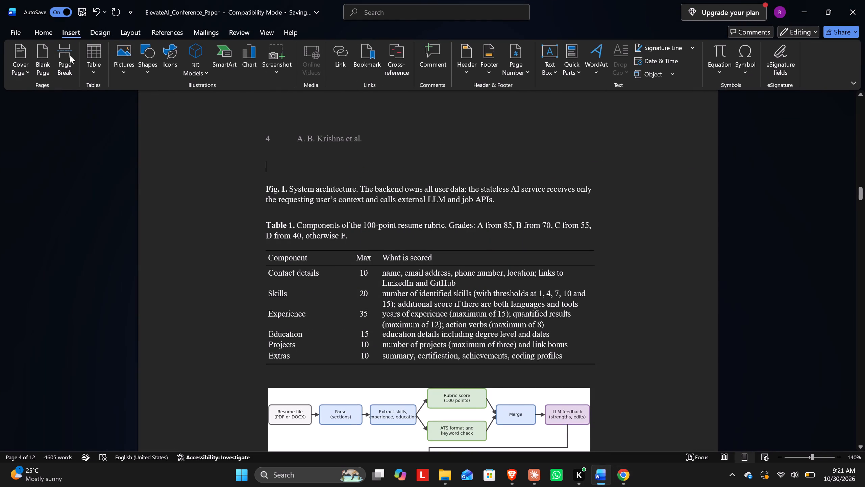
left_click(126, 57)
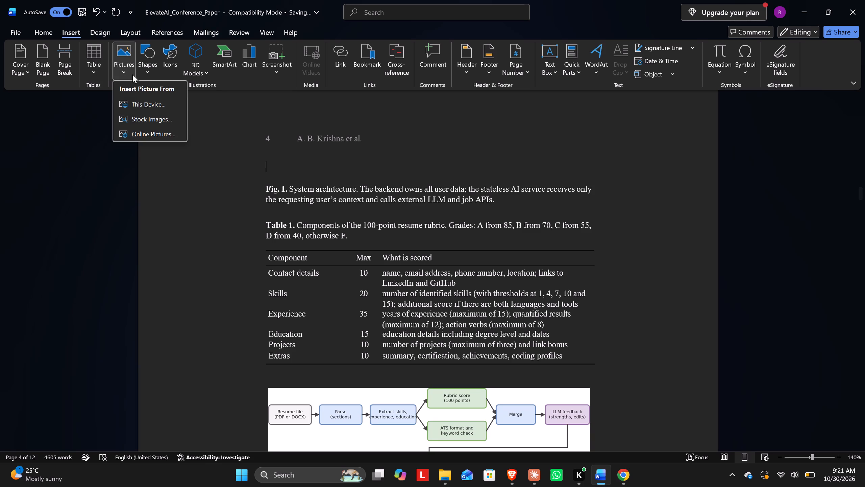
left_click(138, 108)
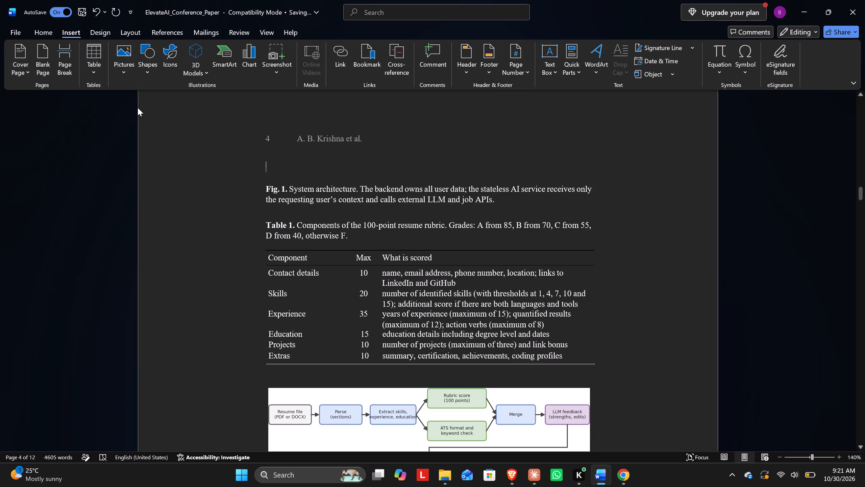
key("alt+Tab")
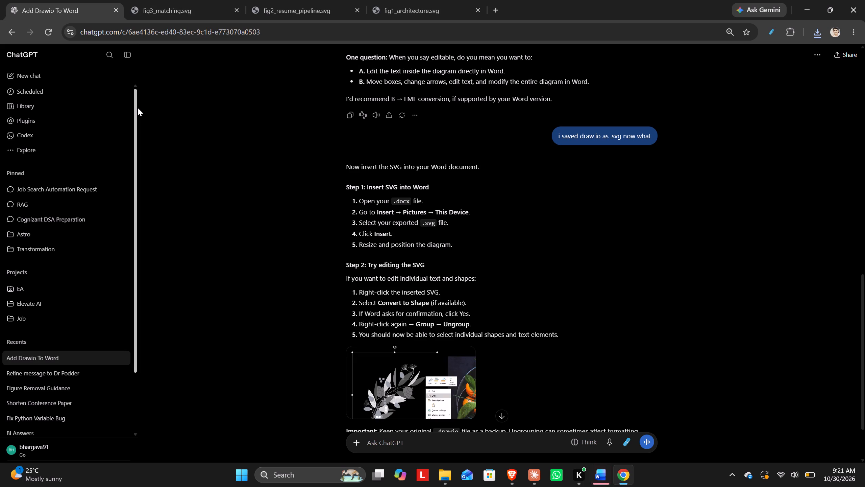
key("alt+Tab")
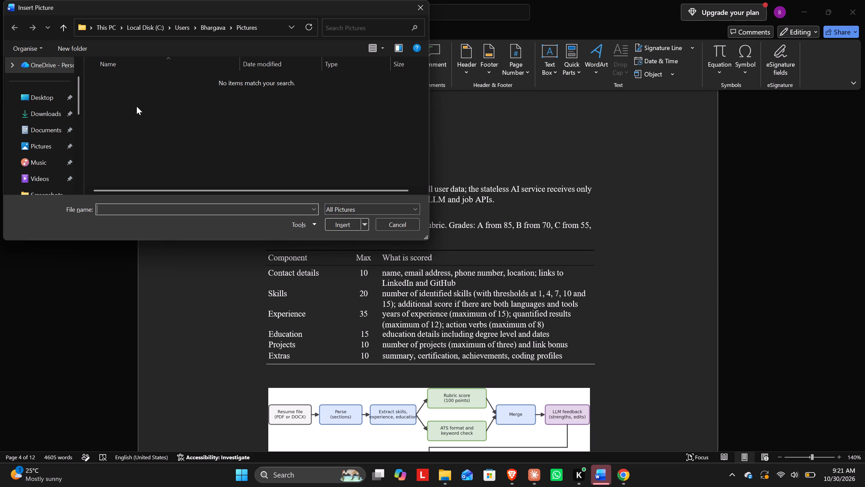
left_click(39, 99)
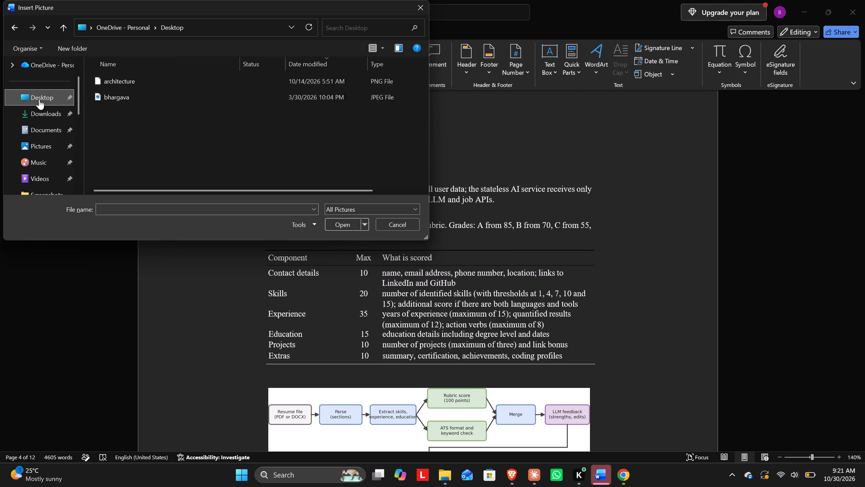
left_click(41, 120)
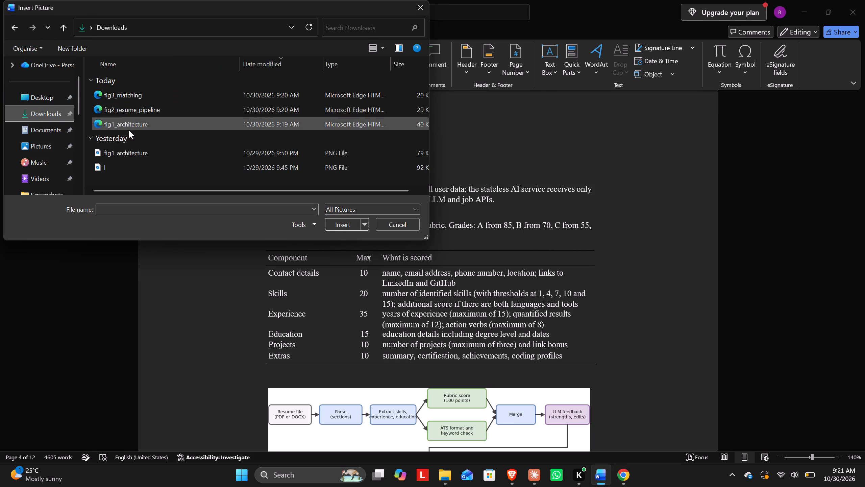
left_click(120, 127)
key("Return")
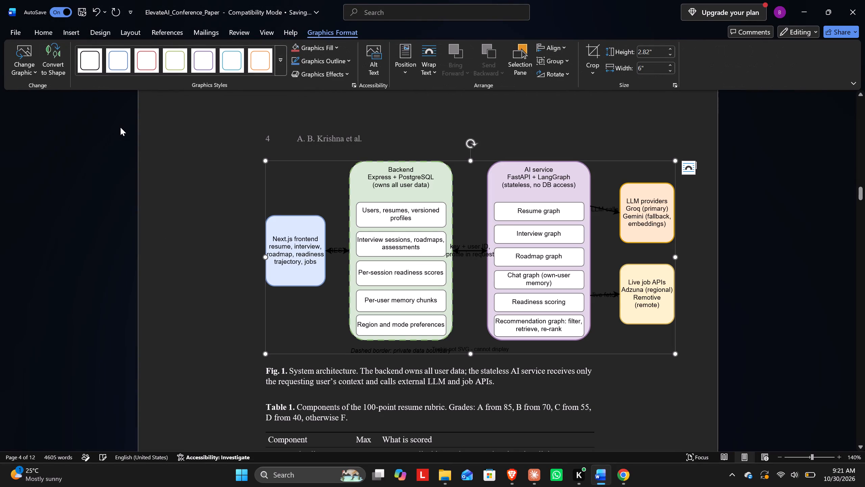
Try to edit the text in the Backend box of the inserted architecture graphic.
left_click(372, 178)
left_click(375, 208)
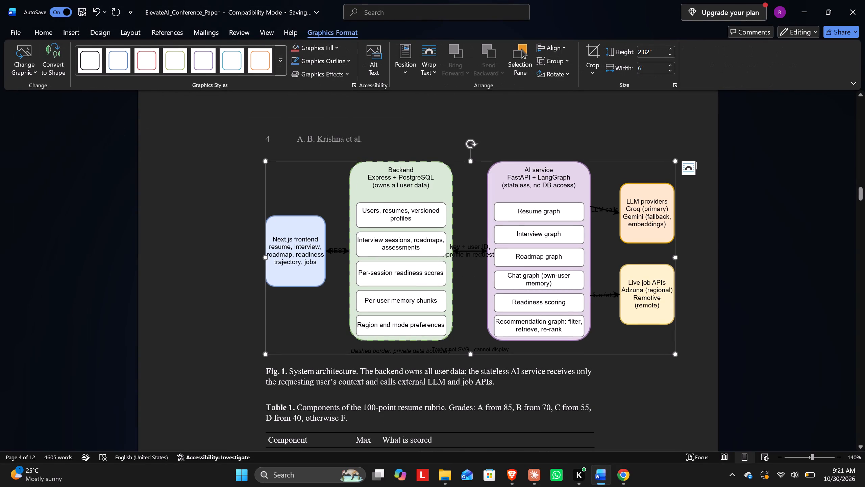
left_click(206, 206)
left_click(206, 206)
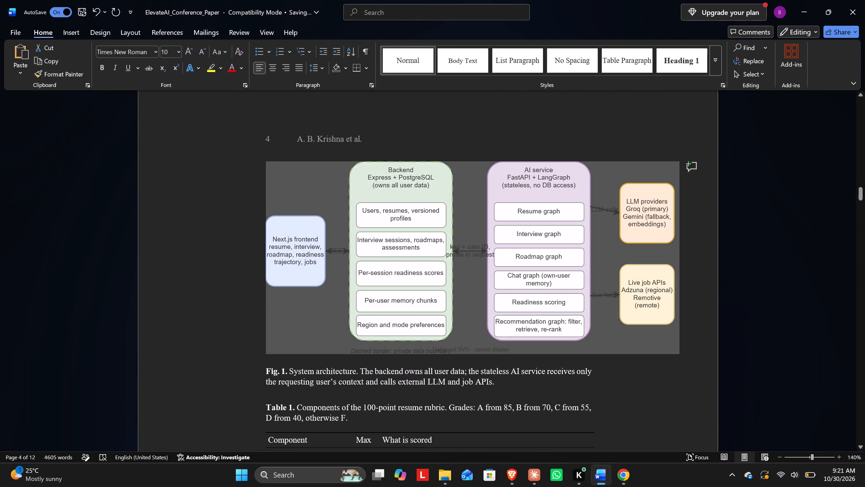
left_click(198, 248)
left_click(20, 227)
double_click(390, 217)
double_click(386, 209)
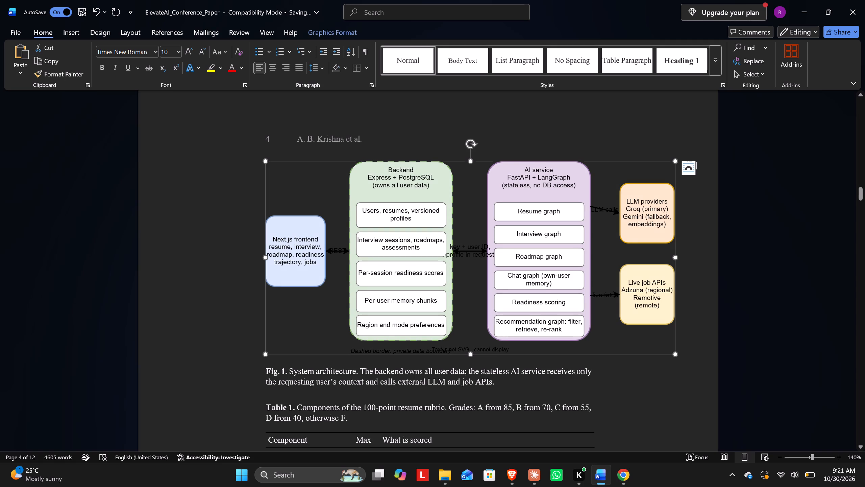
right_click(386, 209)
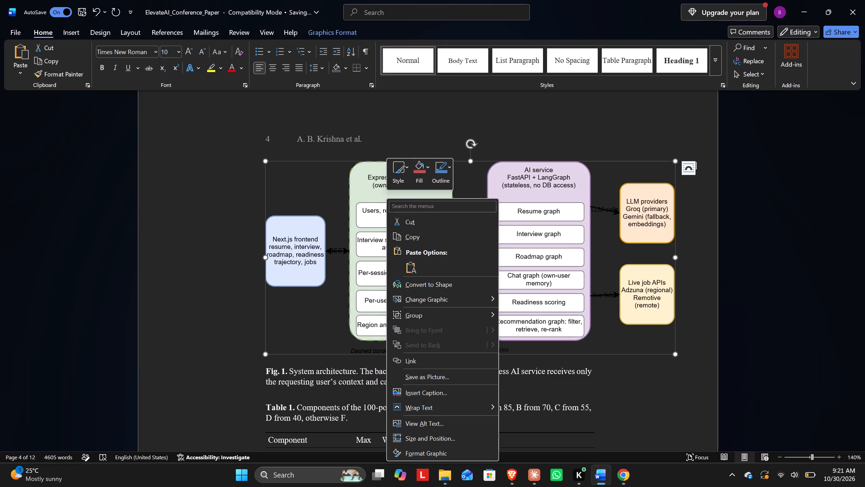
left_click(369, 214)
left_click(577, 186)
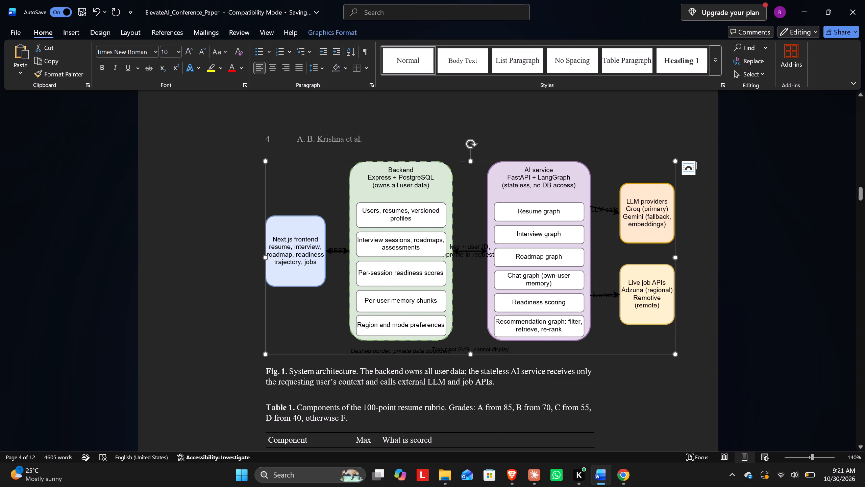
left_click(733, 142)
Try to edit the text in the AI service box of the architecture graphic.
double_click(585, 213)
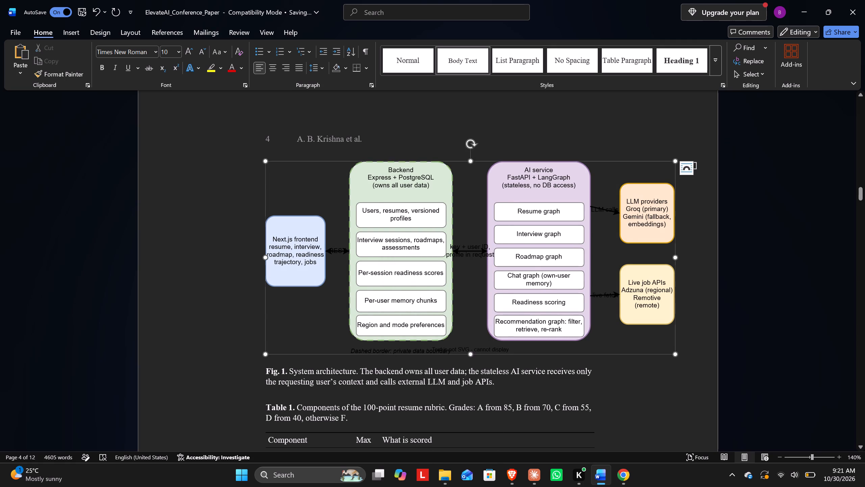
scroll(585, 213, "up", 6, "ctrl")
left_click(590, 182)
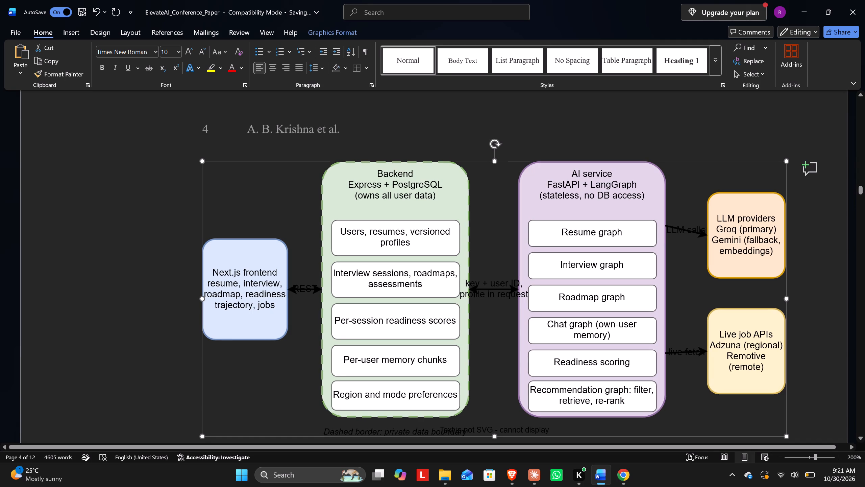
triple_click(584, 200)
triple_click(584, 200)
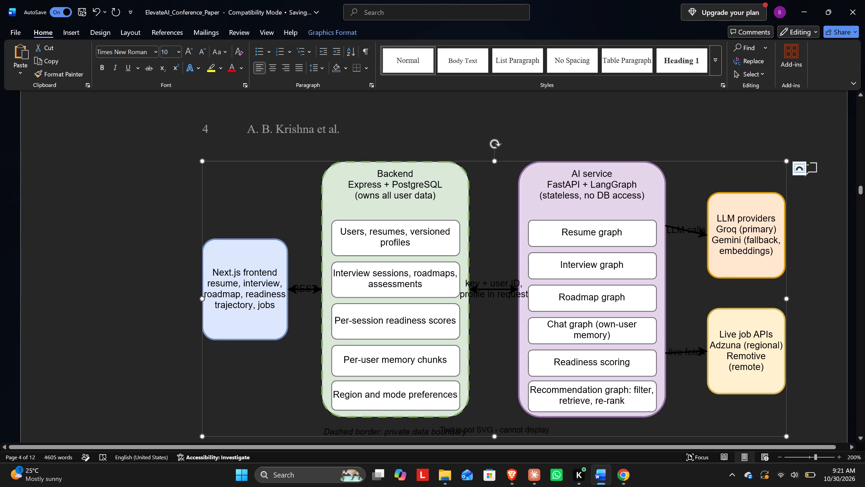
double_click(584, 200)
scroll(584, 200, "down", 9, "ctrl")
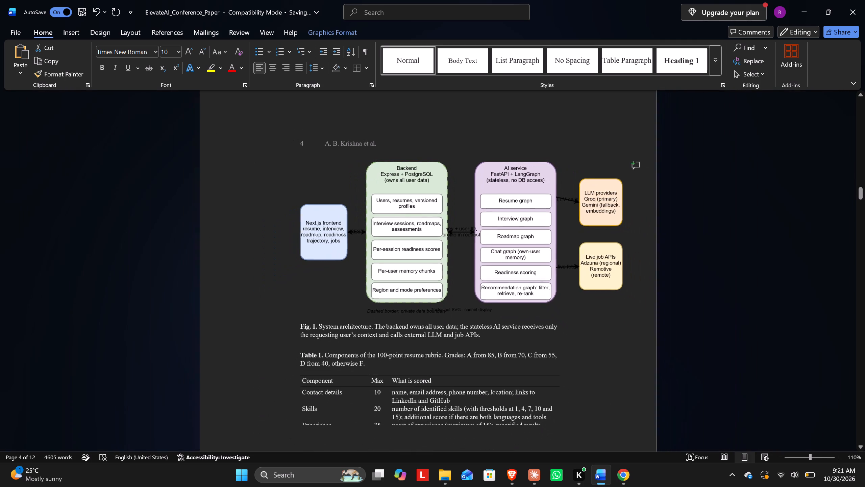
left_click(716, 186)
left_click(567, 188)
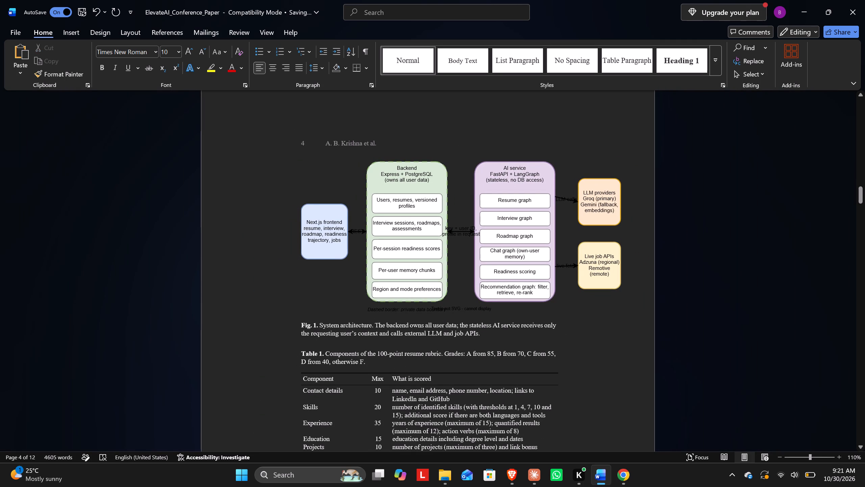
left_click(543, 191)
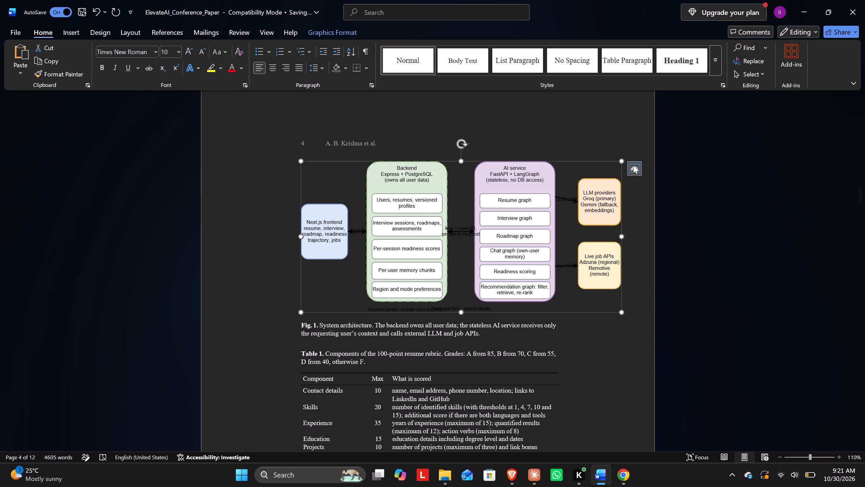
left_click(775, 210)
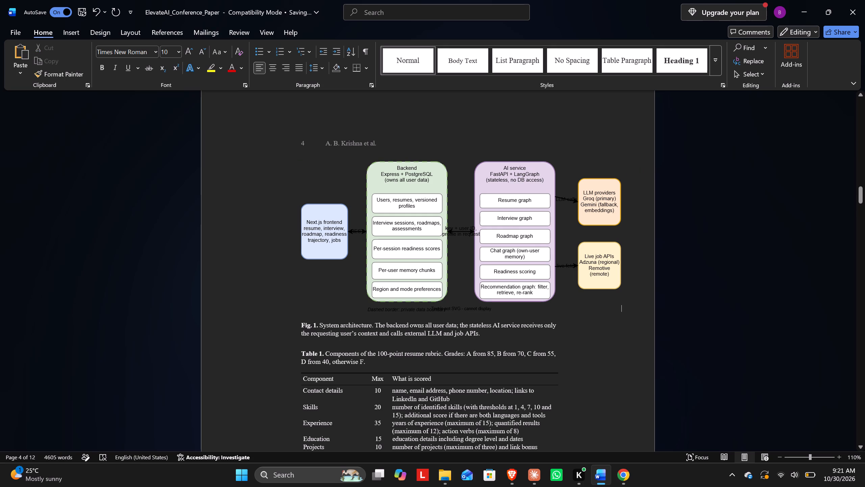
Change the architecture graphic's layout from in line with text to Square text wrapping.
left_click(600, 256)
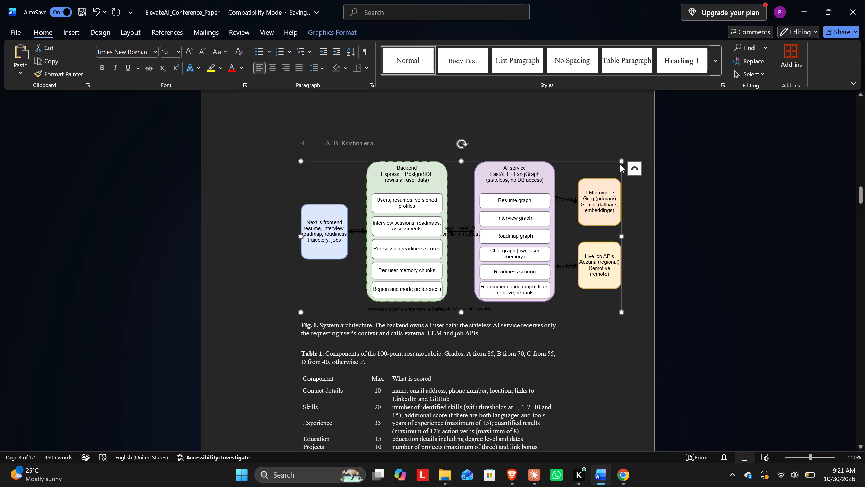
left_click(636, 169)
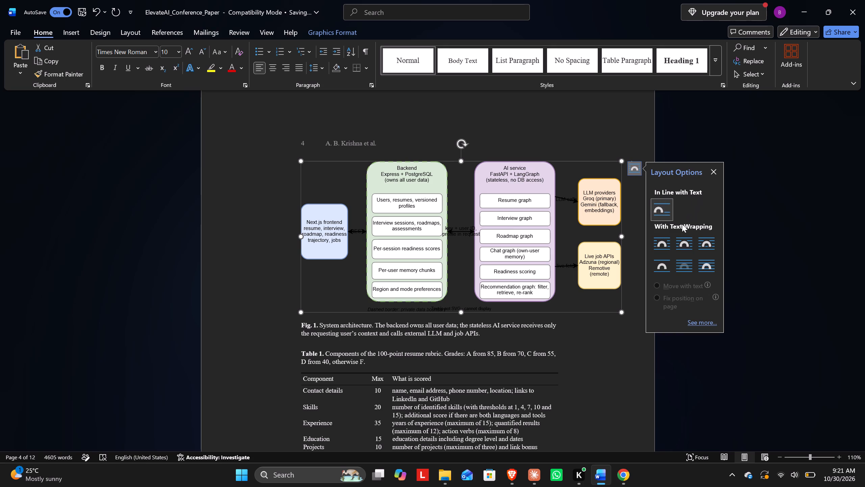
left_click(660, 241)
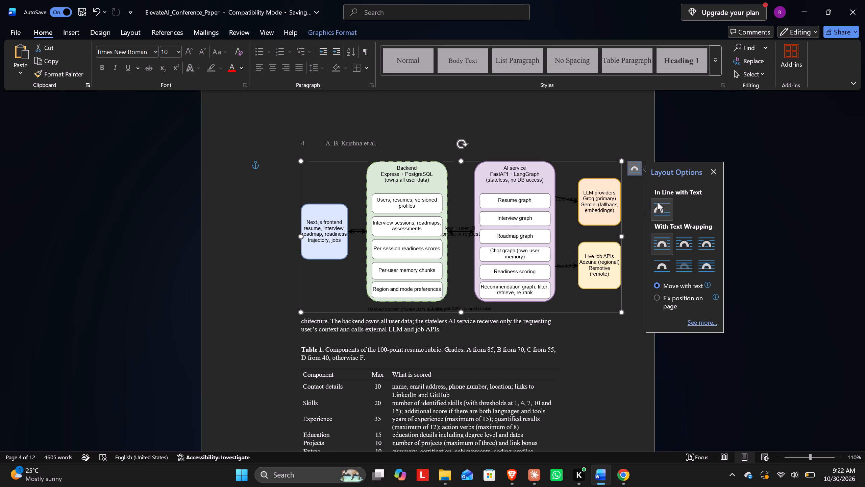
left_click(657, 202)
left_click(657, 240)
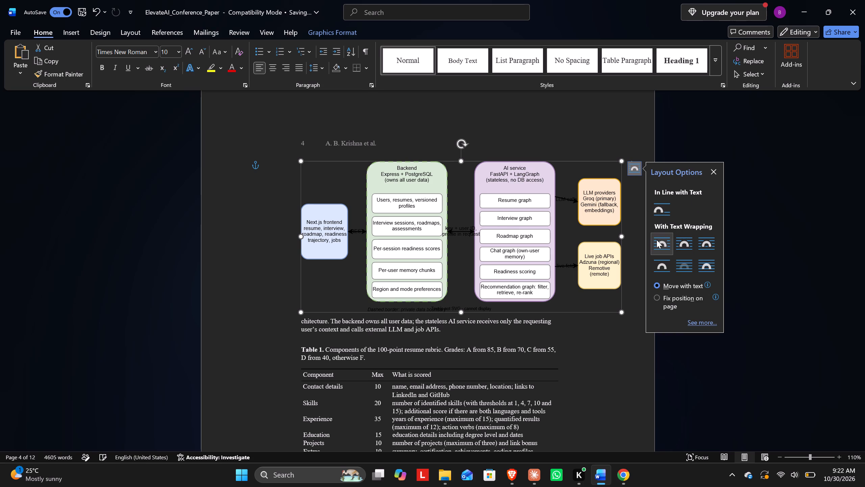
left_click(573, 212)
double_click(585, 207)
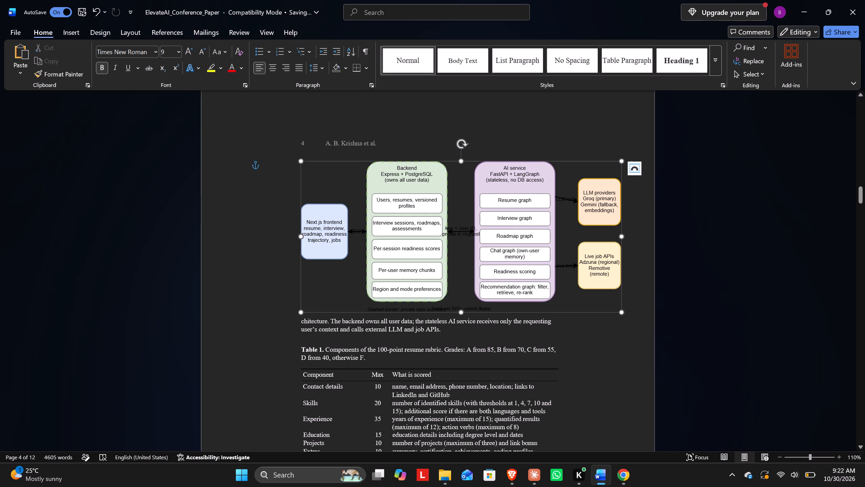
left_click(751, 196)
Read ChatGPT's instructions in the browser for making an inserted SVG's text and shapes editable in Word.
key("alt+Tab")
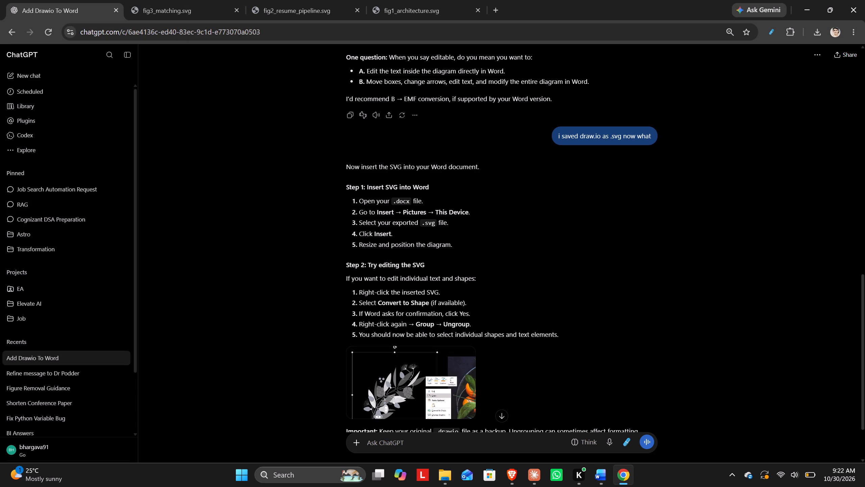
scroll(310, 183, "down", 2)
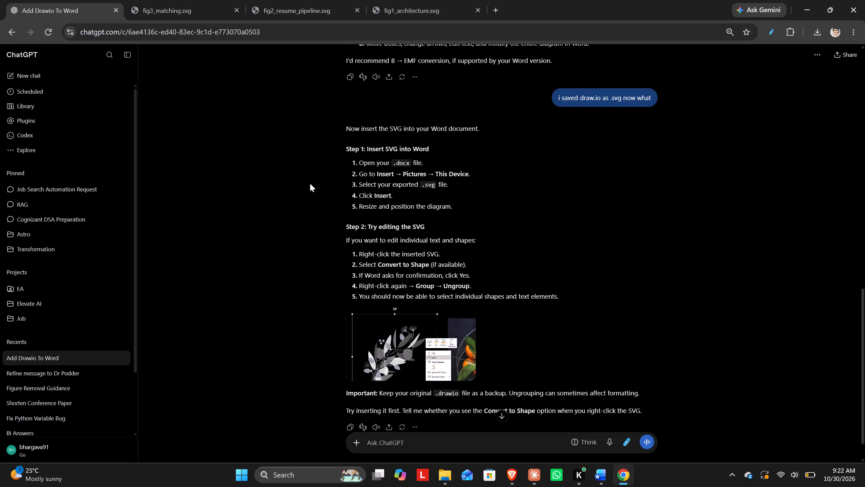
scroll(310, 183, "down", 2)
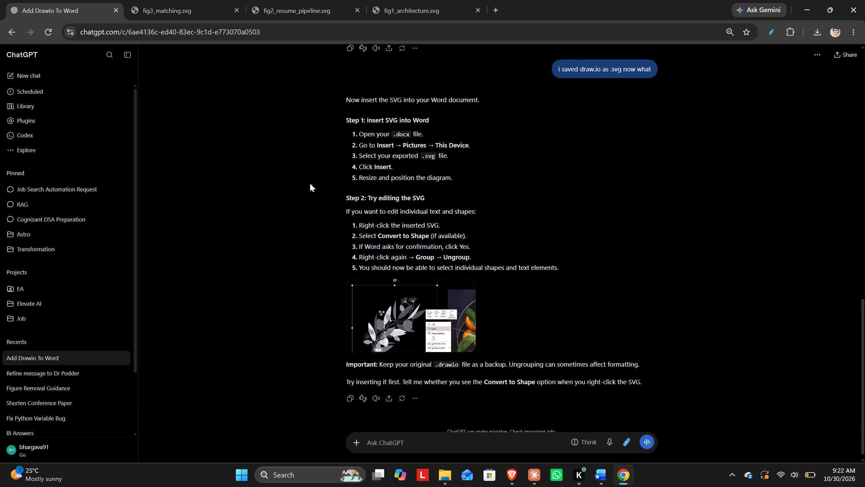
scroll(310, 183, "down", 3)
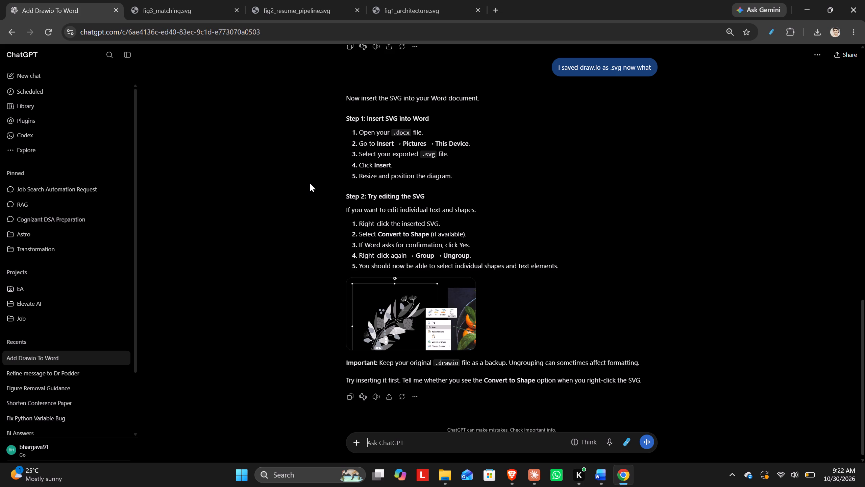
Back in Word, convert the architecture graphic above the Fig. 1 caption to shapes and try selecting its individual text elements.
key("alt+Tab")
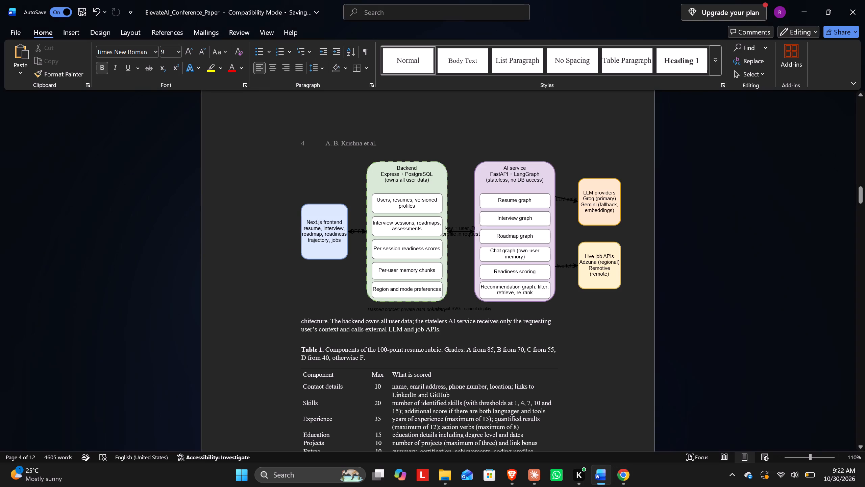
right_click(400, 180)
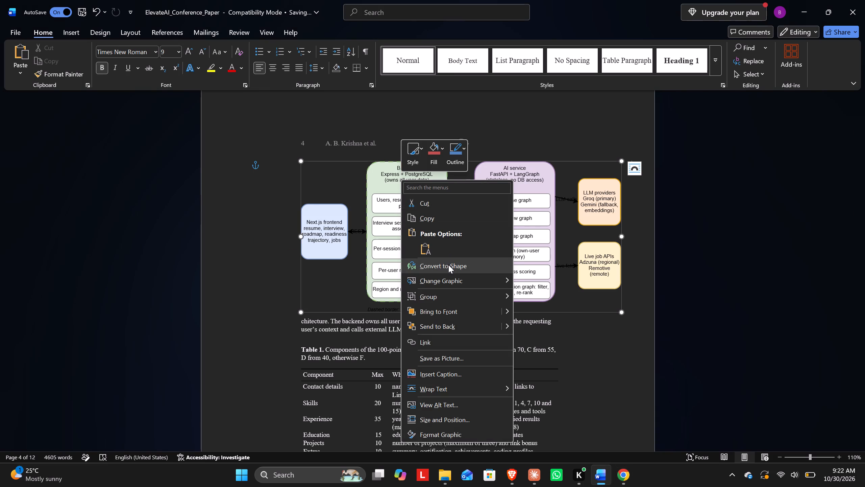
left_click(449, 265)
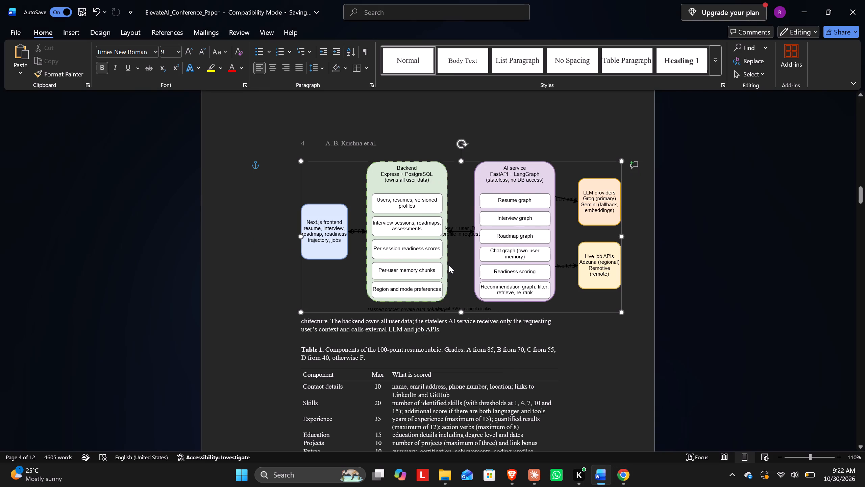
left_click(411, 262)
double_click(408, 254)
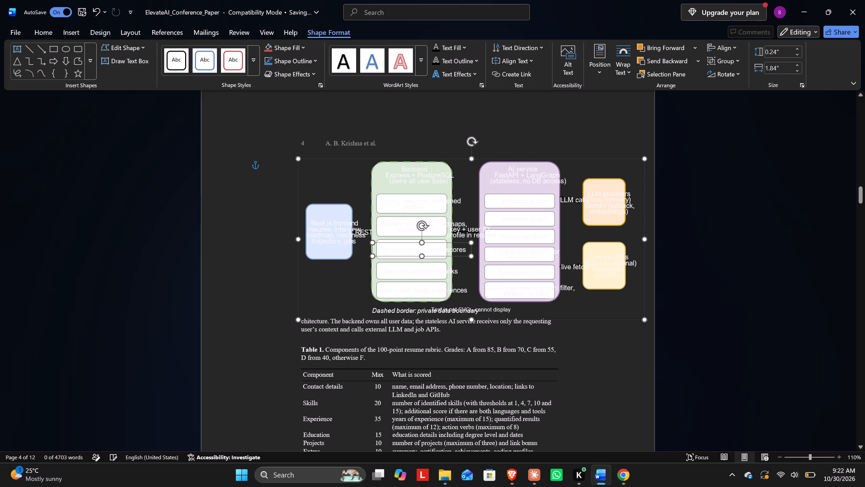
left_click(396, 221)
left_click(112, 204)
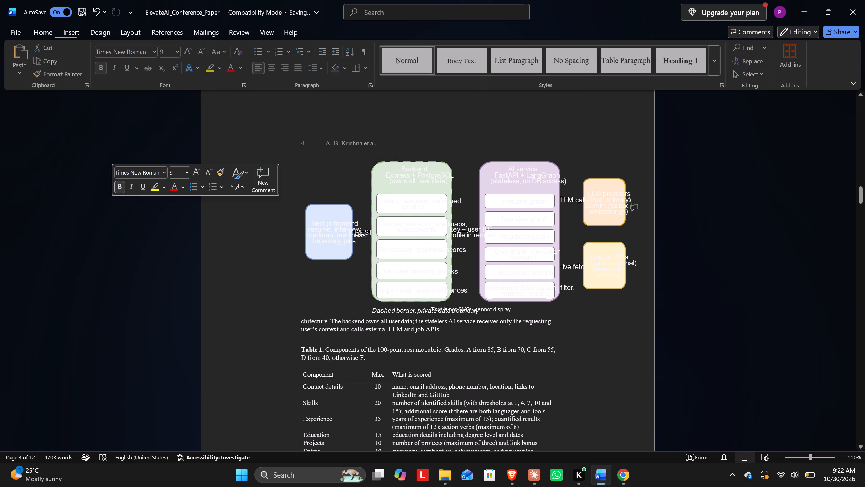
Change the converted architecture graphic above the Fig. 1 caption from Square wrapping to in line with text.
left_click(126, 315)
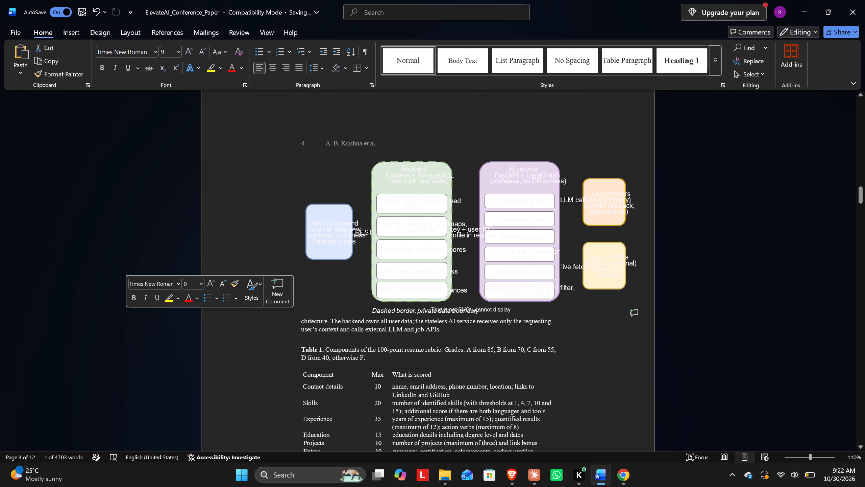
right_click(576, 196)
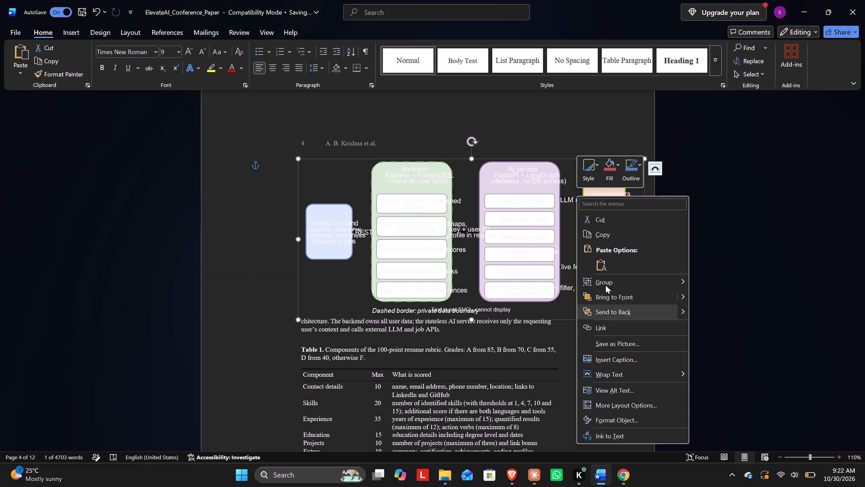
left_click(565, 119)
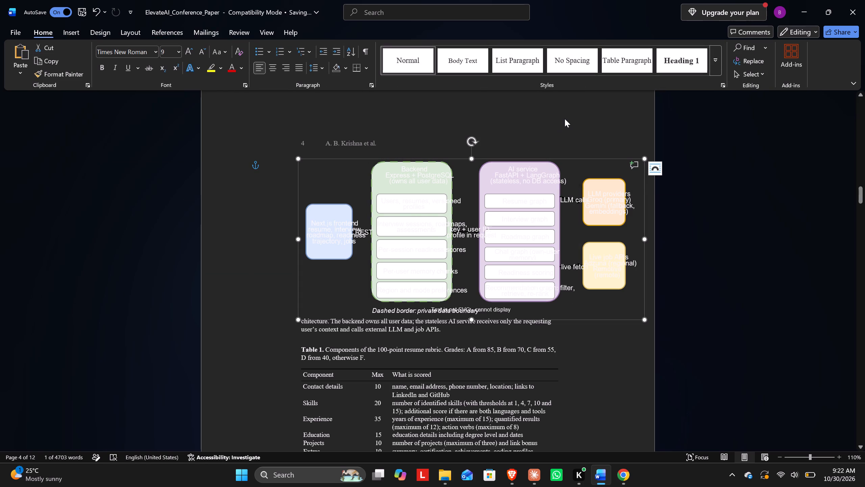
left_click(650, 167)
left_click(678, 214)
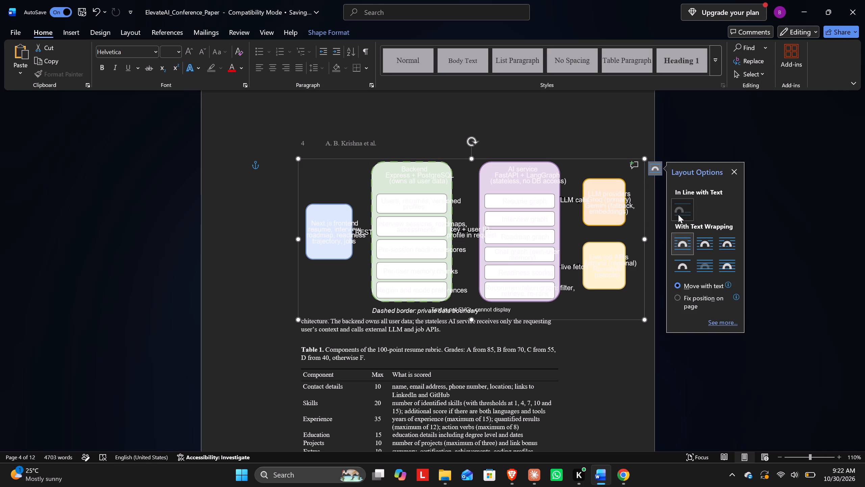
left_click(772, 214)
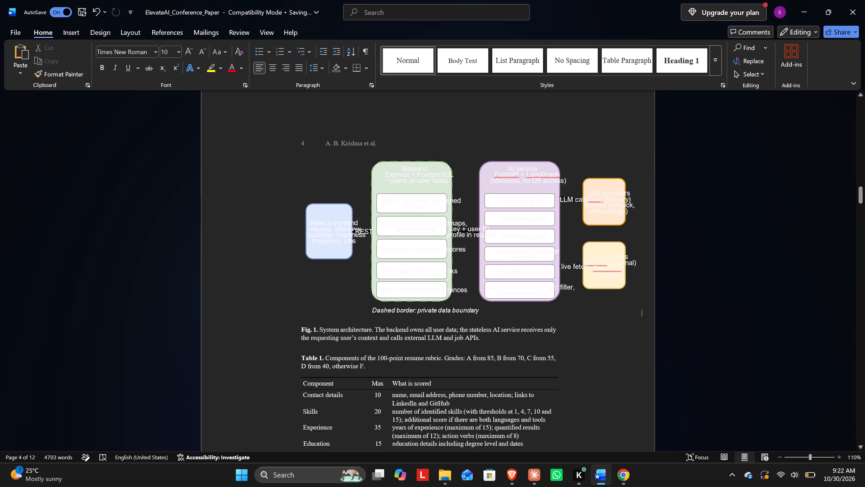
double_click(541, 204)
left_click(864, 259)
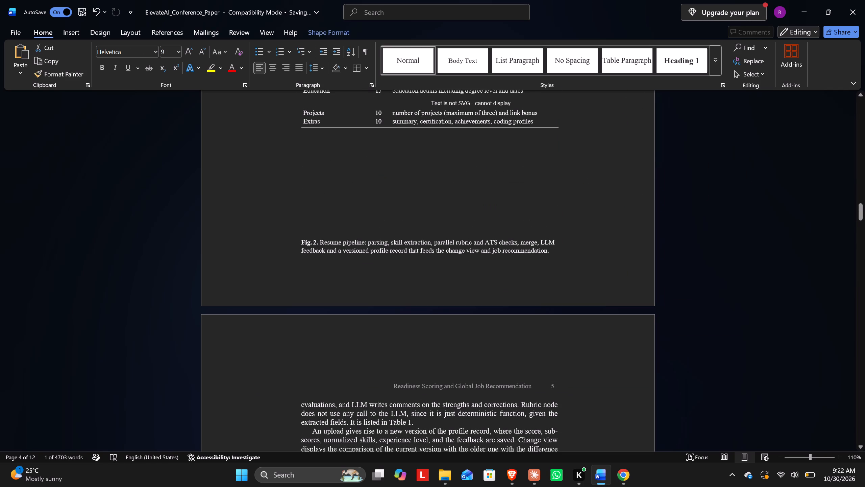
left_click(747, 187)
Delete the old resume pipeline picture above the Fig. 2 caption.
scroll(747, 187, "up", 5)
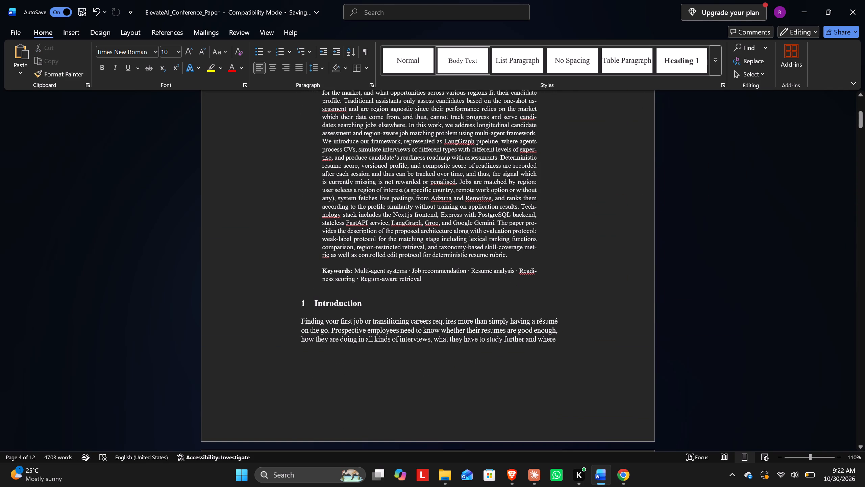
scroll(690, 259, "down", 7)
scroll(690, 259, "left", 1)
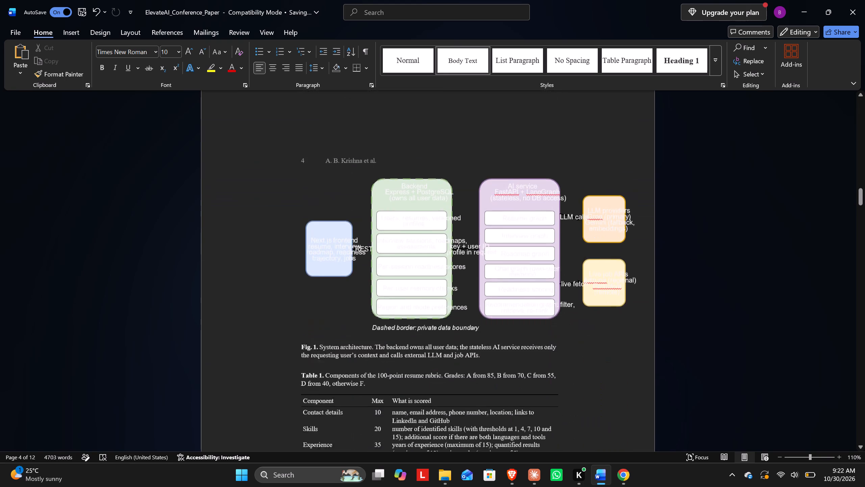
scroll(690, 259, "left", 1)
scroll(487, 284, "down", 2)
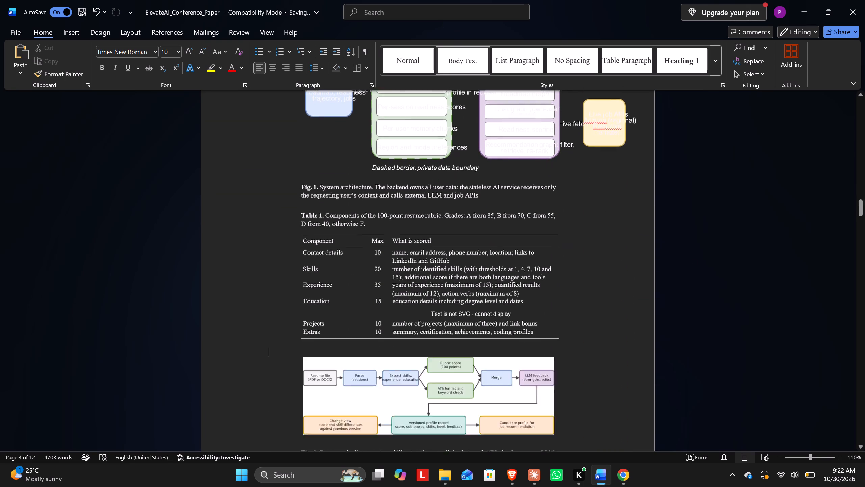
scroll(487, 284, "down", 2)
scroll(413, 163, "up", 1)
left_click(407, 236)
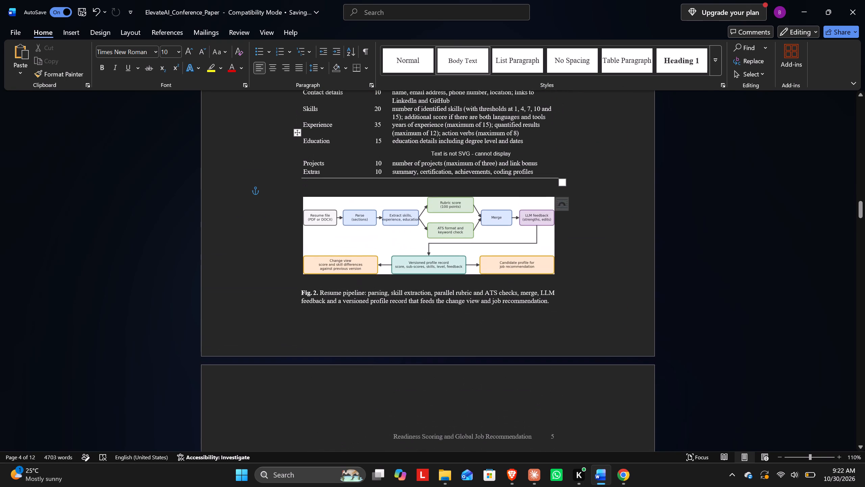
double_click(398, 220)
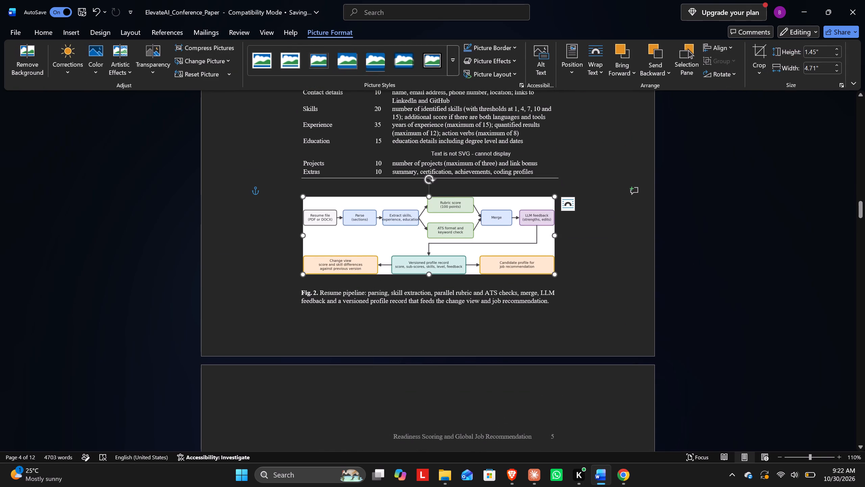
key("Delete")
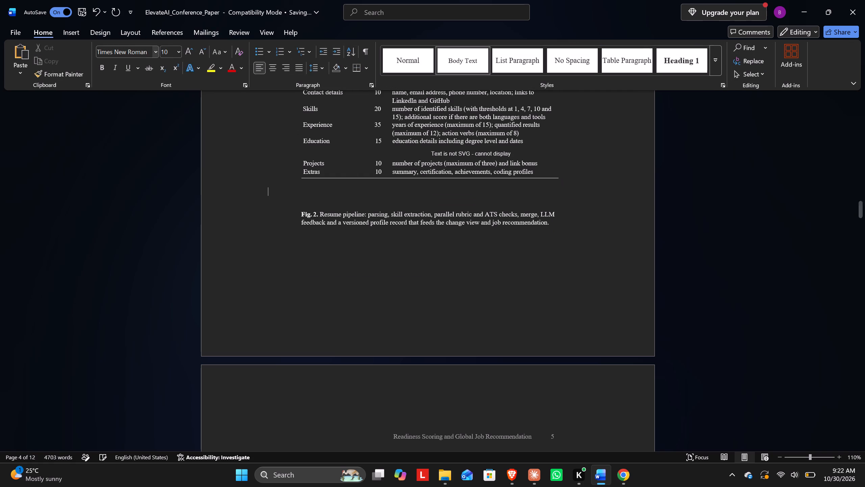
Insert the fig2_resume_pipeline graphic from the Downloads folder above the Fig. 2 caption.
left_click(70, 31)
left_click_drag(136, 62, 126, 62)
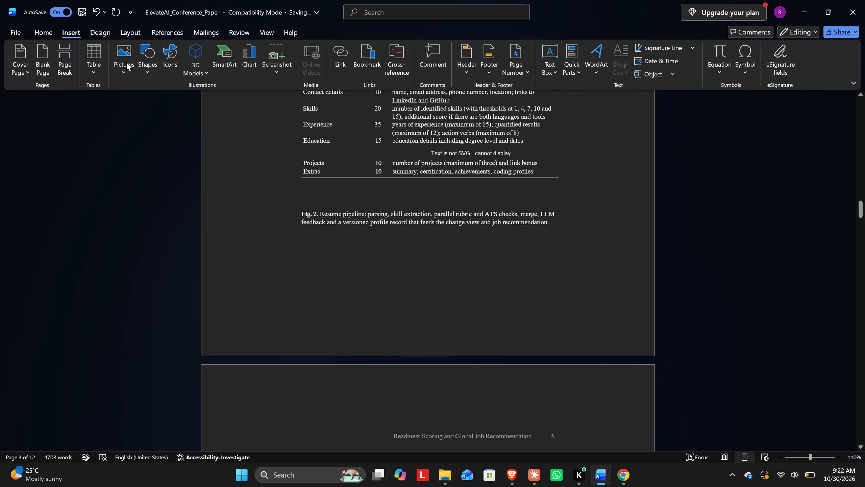
left_click_drag(126, 62, 124, 62)
left_click(124, 62)
left_click(154, 103)
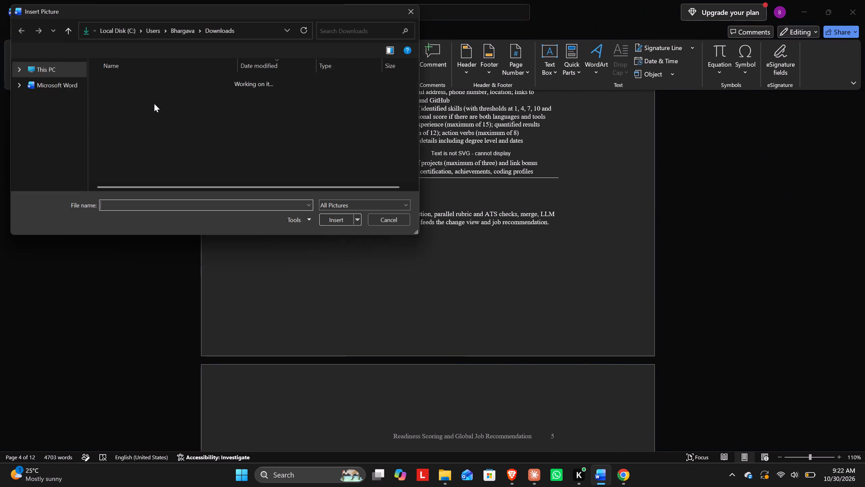
left_click(131, 112)
key("Return")
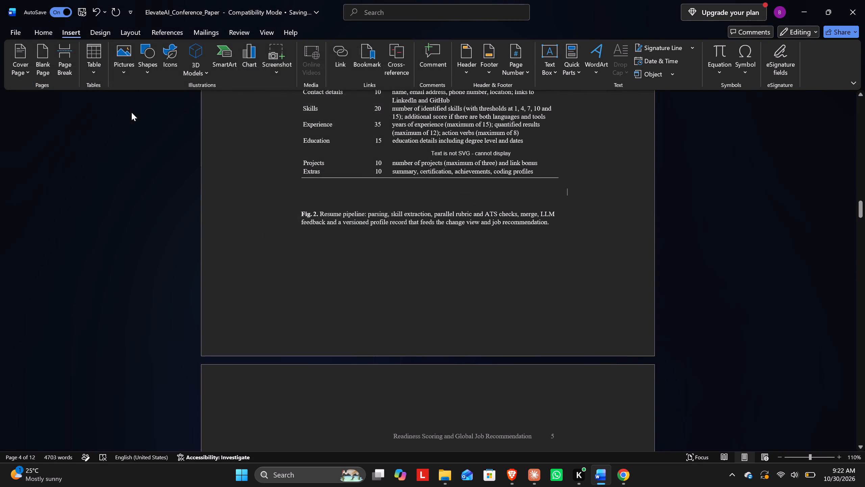
Convert the inserted resume pipeline graphic above the Fig. 2 caption to shapes.
right_click(394, 251)
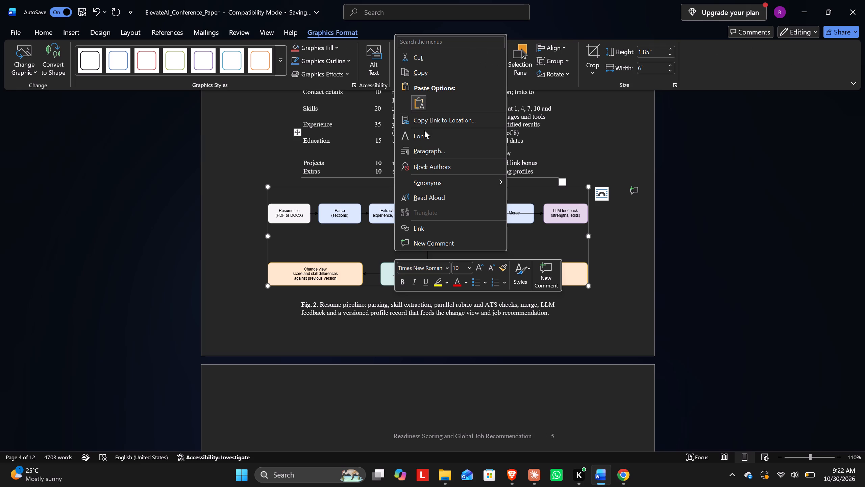
left_click(336, 215)
right_click(336, 215)
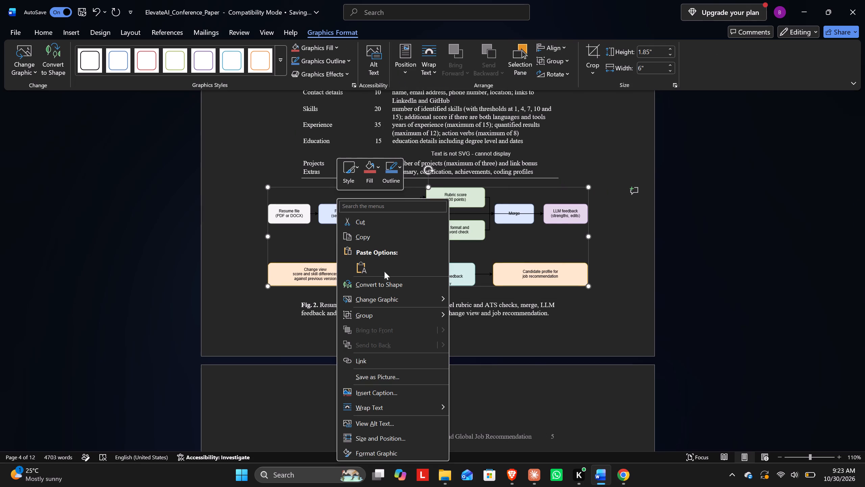
left_click(377, 284)
Delete the old region-conditioned matching picture above the Fig. 3 caption in section 3.6.
scroll(377, 284, "down", 5)
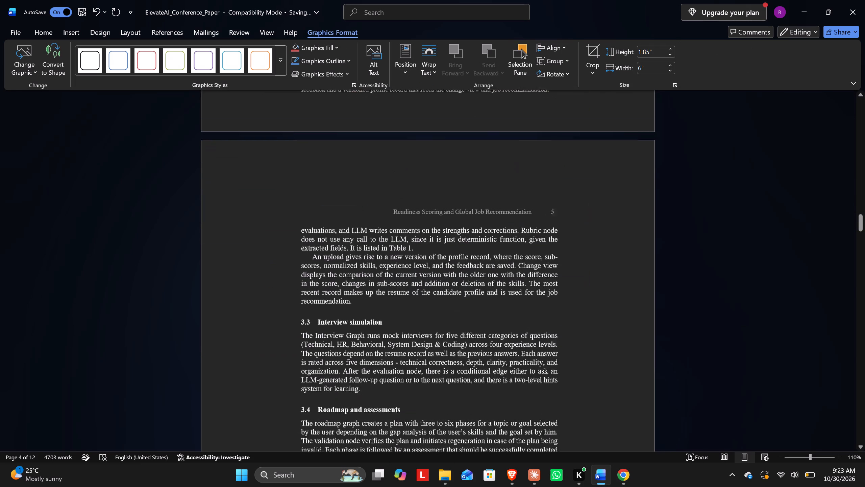
scroll(377, 284, "down", 2)
scroll(377, 284, "down", 19)
scroll(377, 284, "down", 2)
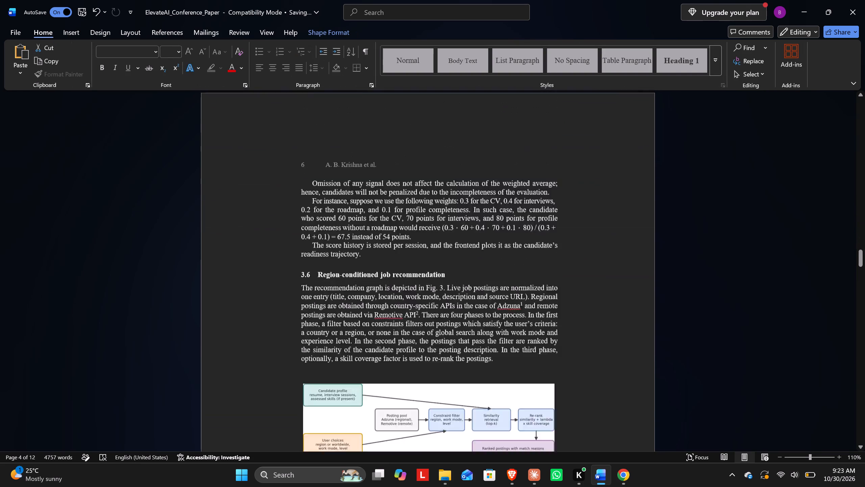
scroll(377, 284, "down", 1)
scroll(377, 284, "up", 1)
left_click(409, 152)
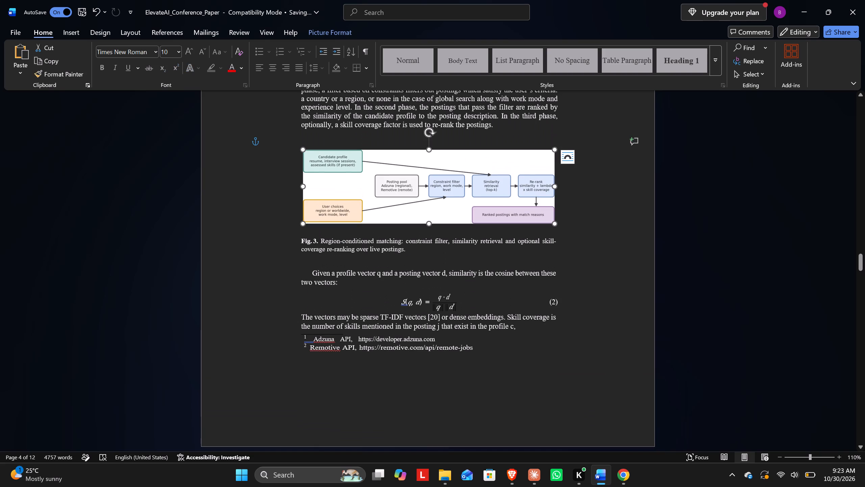
key("Delete")
Insert the fig3_matching graphic from the Downloads folder above the Fig. 3 caption.
left_click(66, 36)
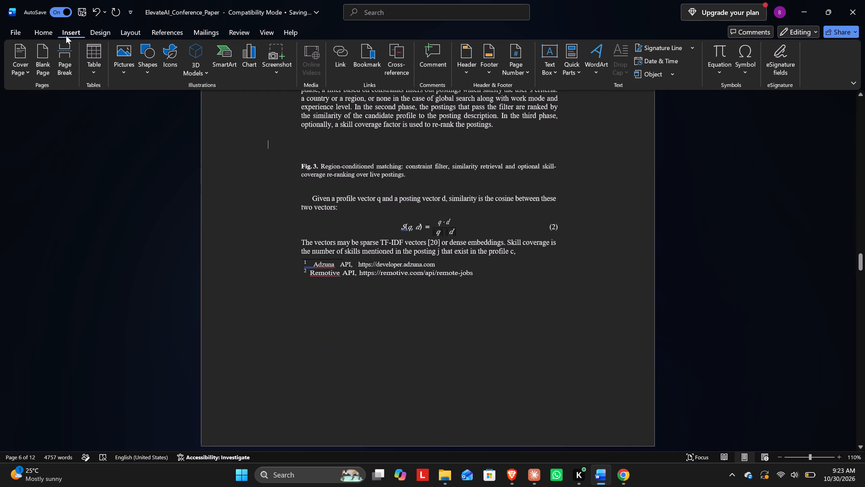
left_click(115, 59)
left_click(142, 97)
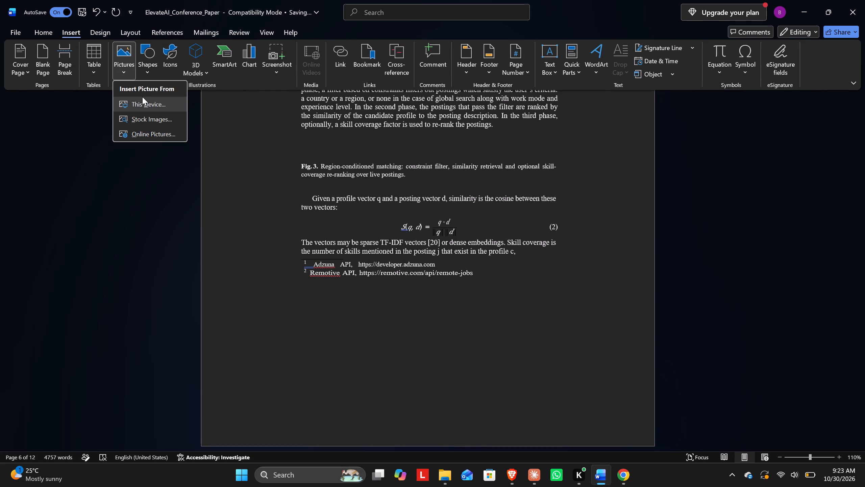
left_click(128, 91)
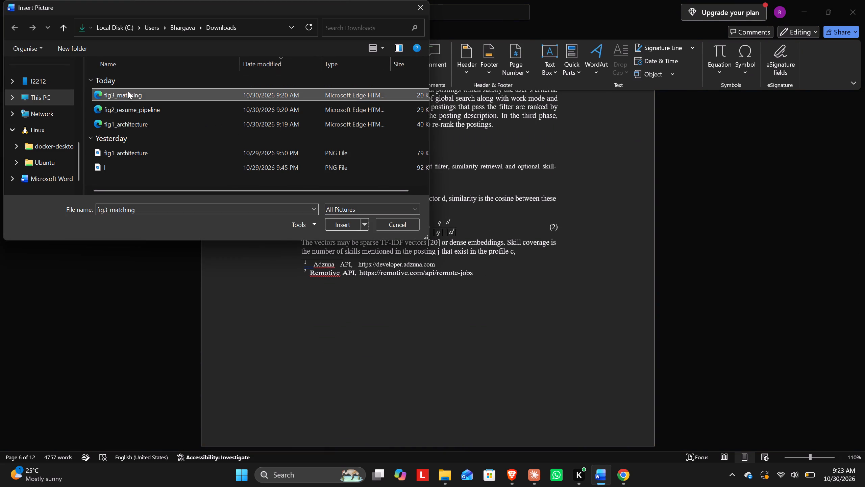
key("Return")
Convert the inserted matching graphic above the Fig. 3 caption to shapes.
right_click(374, 166)
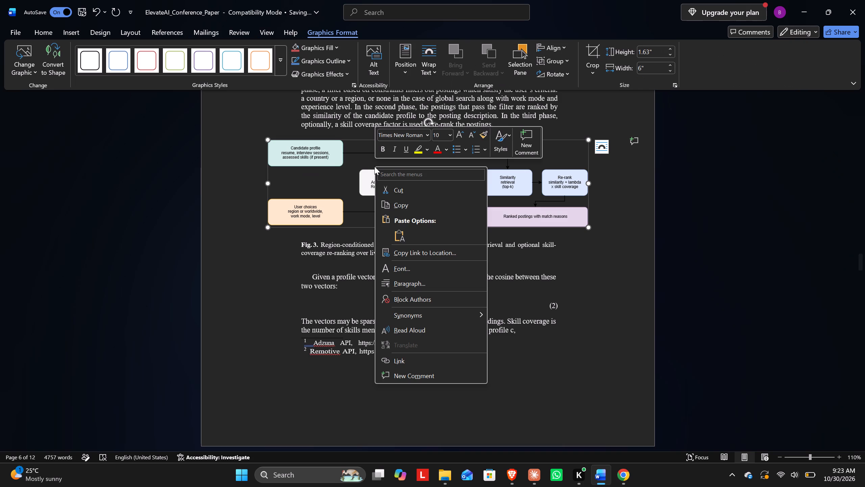
left_click(353, 194)
right_click(372, 190)
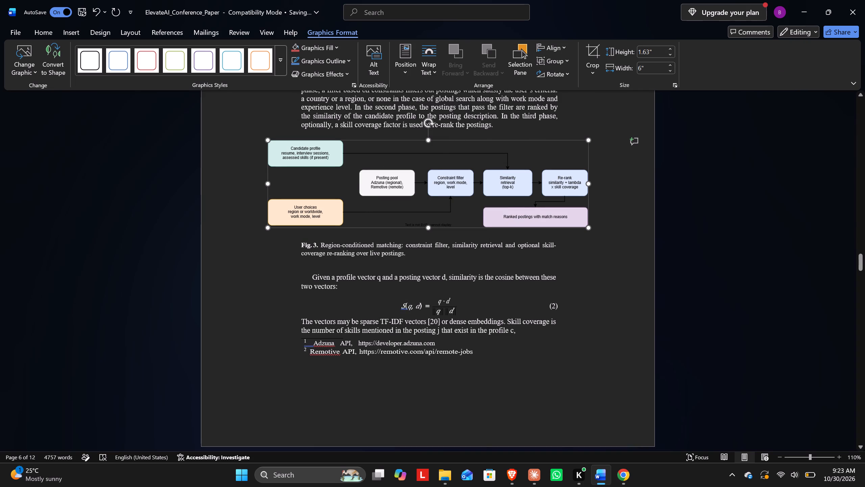
left_click(402, 282)
Look over the pages around Fig. 2 and Fig. 3 to check the converted matching graphic.
scroll(402, 282, "up", 19)
scroll(402, 282, "up", 13)
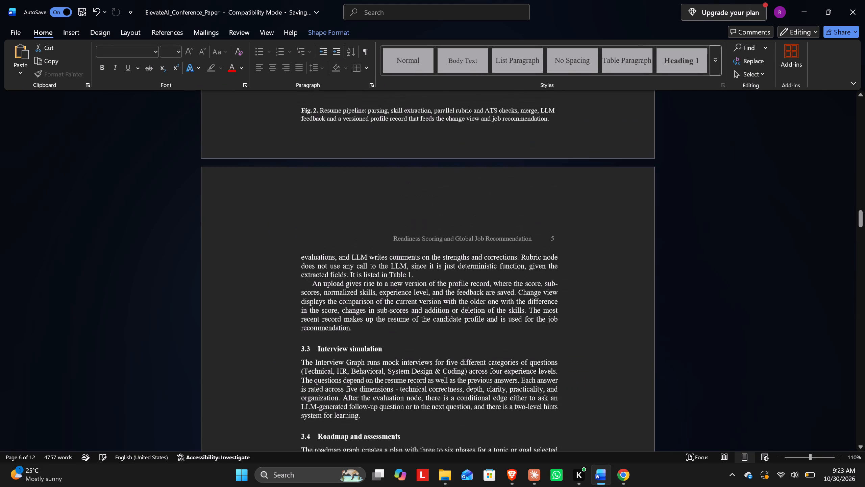
scroll(402, 282, "up", 2)
scroll(402, 282, "down", 6)
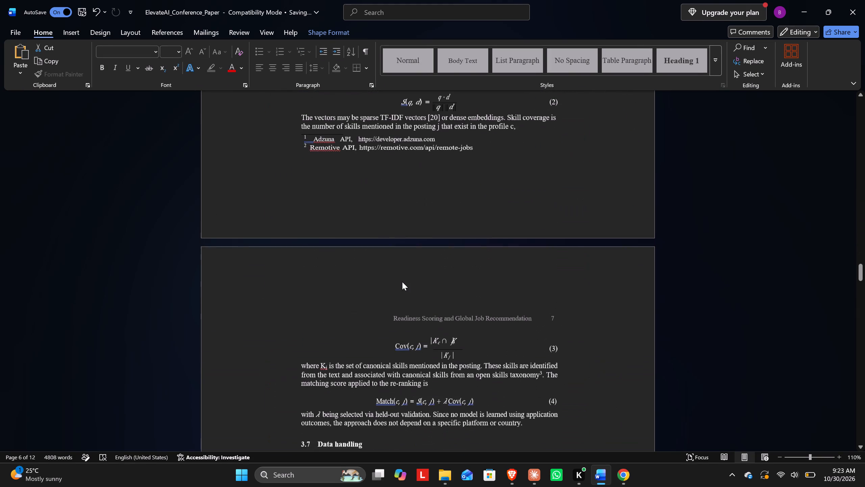
scroll(402, 282, "up", 10)
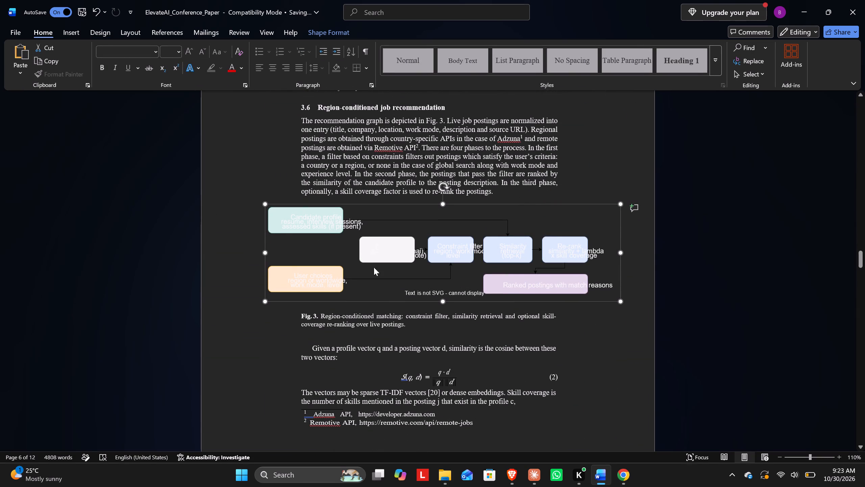
left_click(211, 278)
left_click(112, 235)
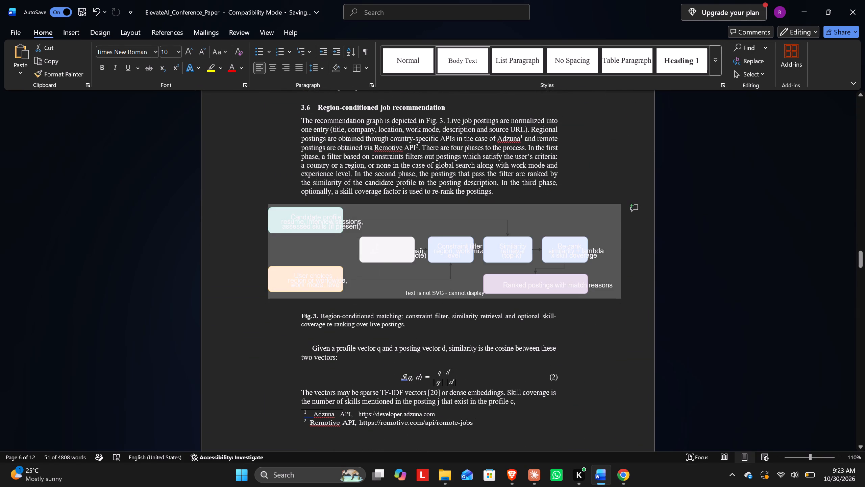
left_click(112, 235)
left_click(319, 142)
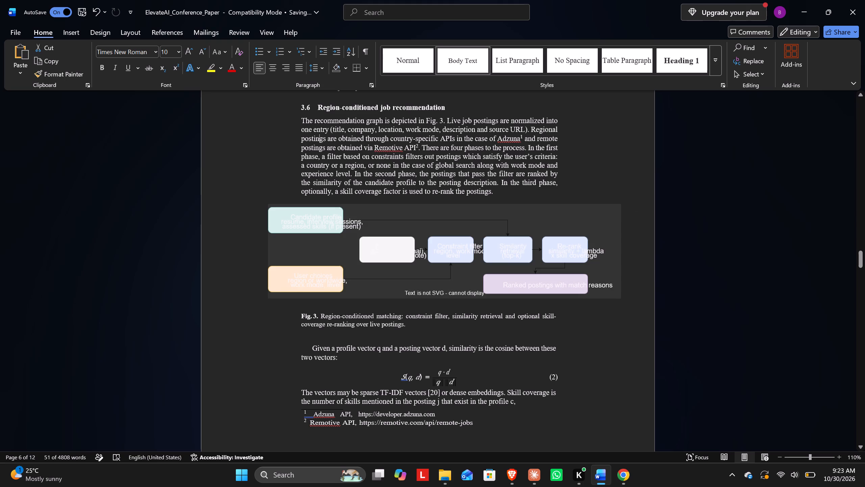
Save the conference paper and close the document.
key("ctrl+d")
left_click(523, 94)
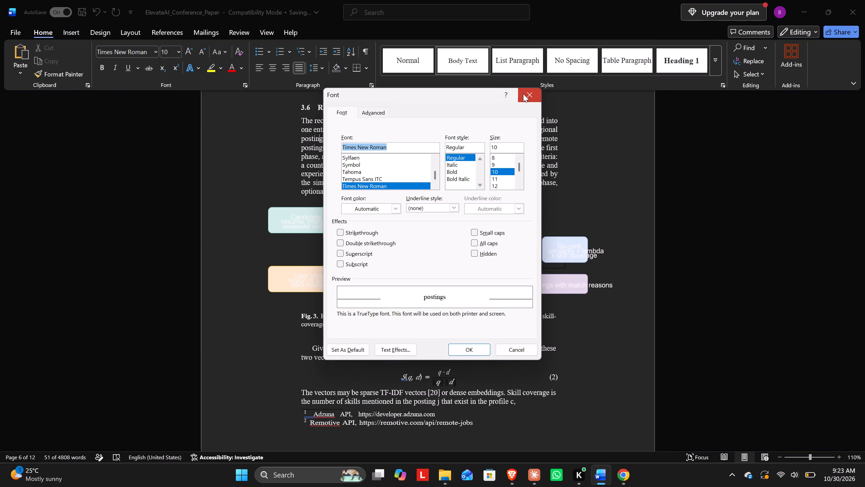
left_click(381, 144)
key("ctrl+s")
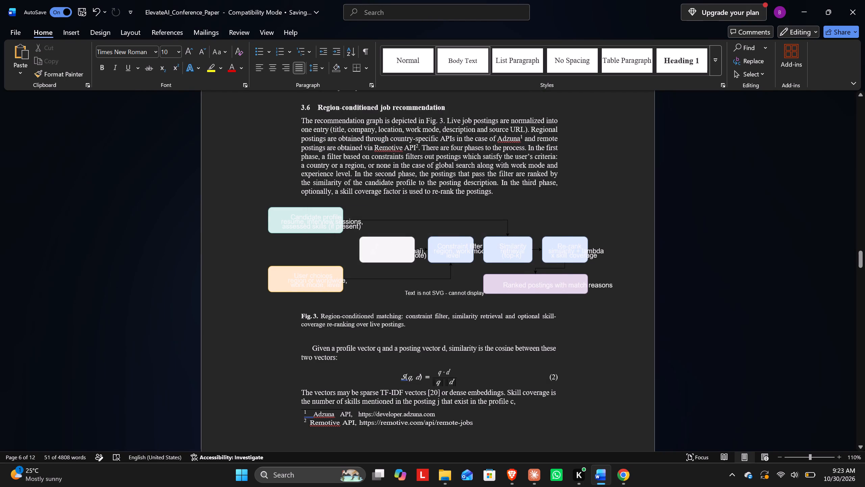
left_click(852, 11)
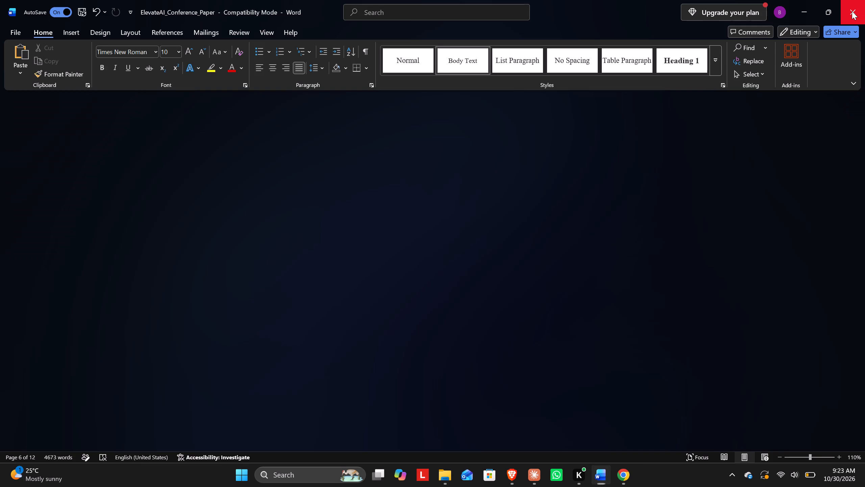
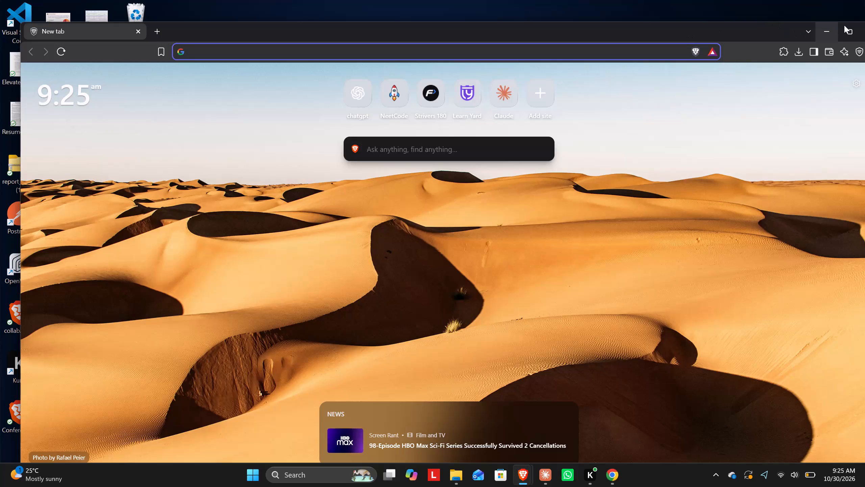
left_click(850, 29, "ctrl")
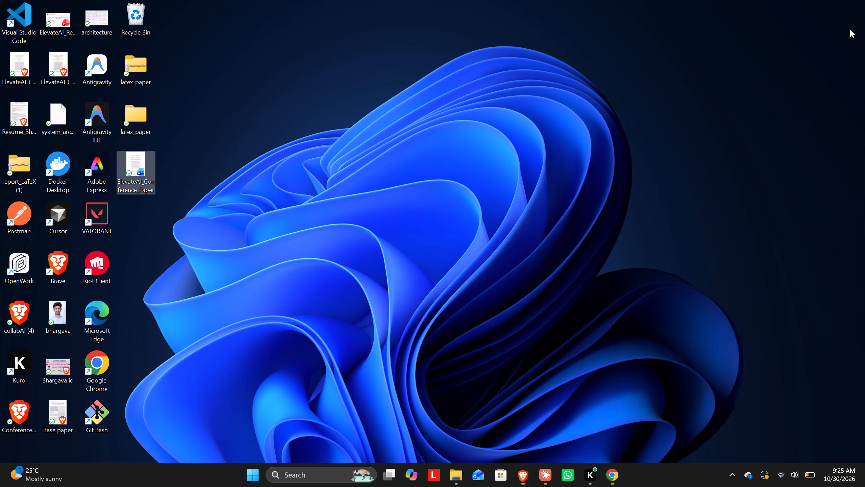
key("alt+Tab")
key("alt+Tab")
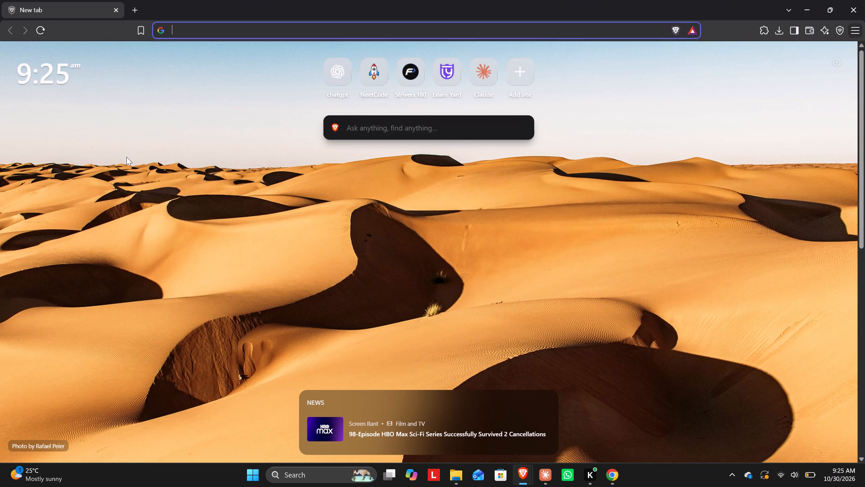
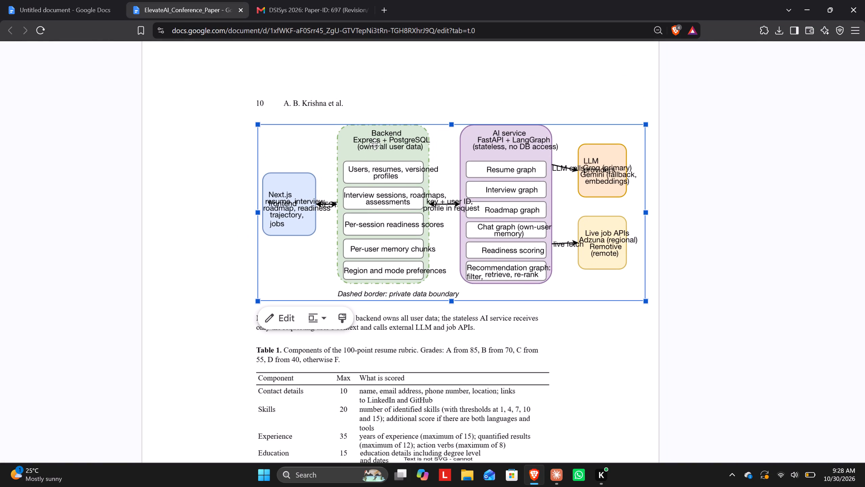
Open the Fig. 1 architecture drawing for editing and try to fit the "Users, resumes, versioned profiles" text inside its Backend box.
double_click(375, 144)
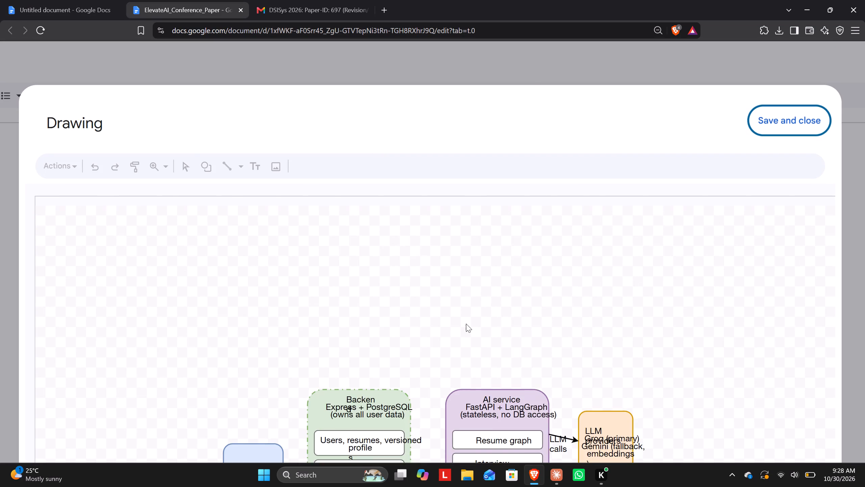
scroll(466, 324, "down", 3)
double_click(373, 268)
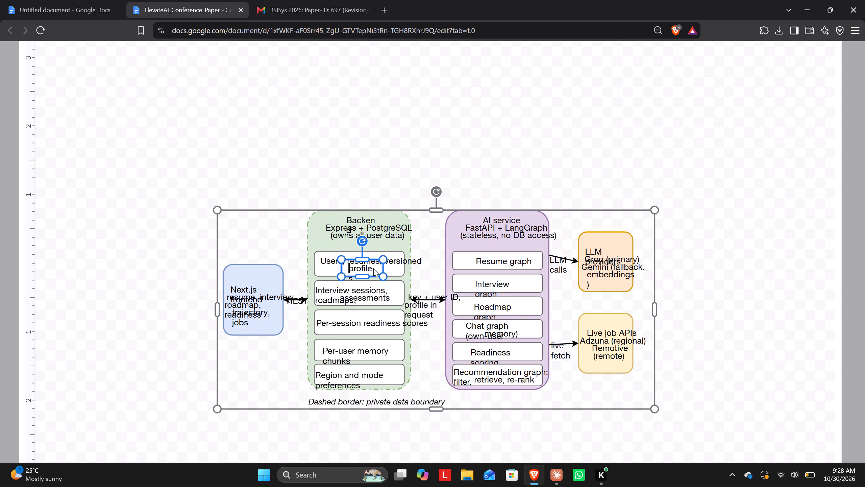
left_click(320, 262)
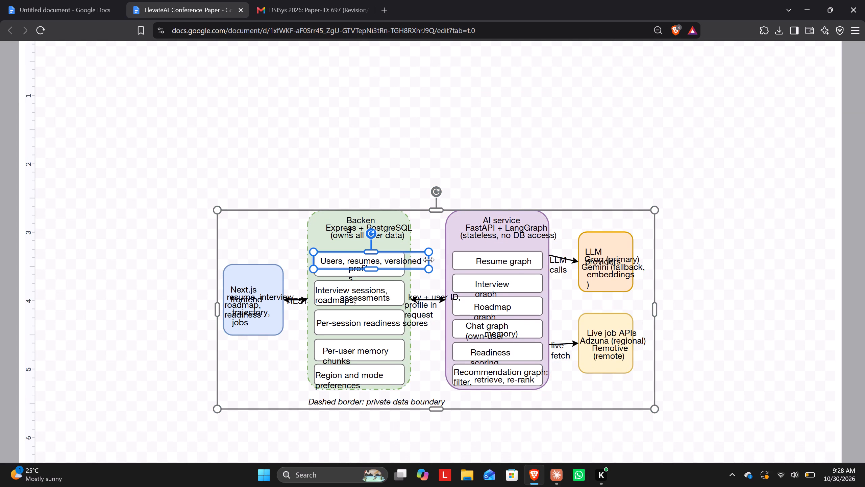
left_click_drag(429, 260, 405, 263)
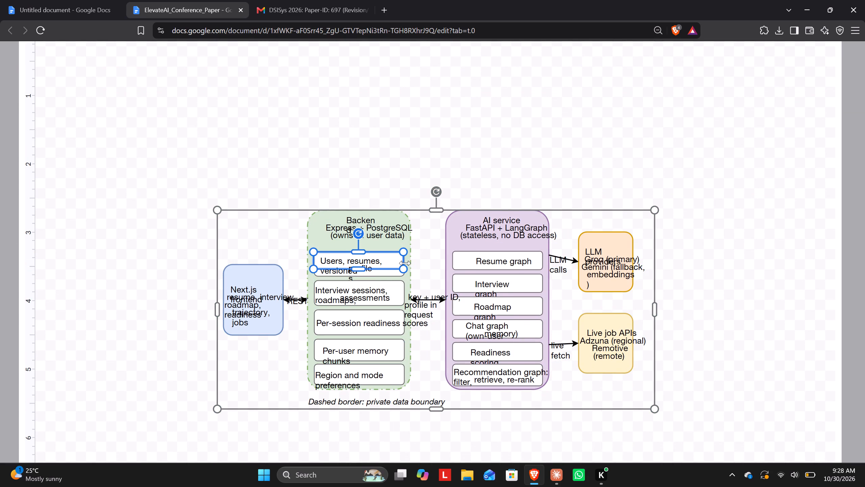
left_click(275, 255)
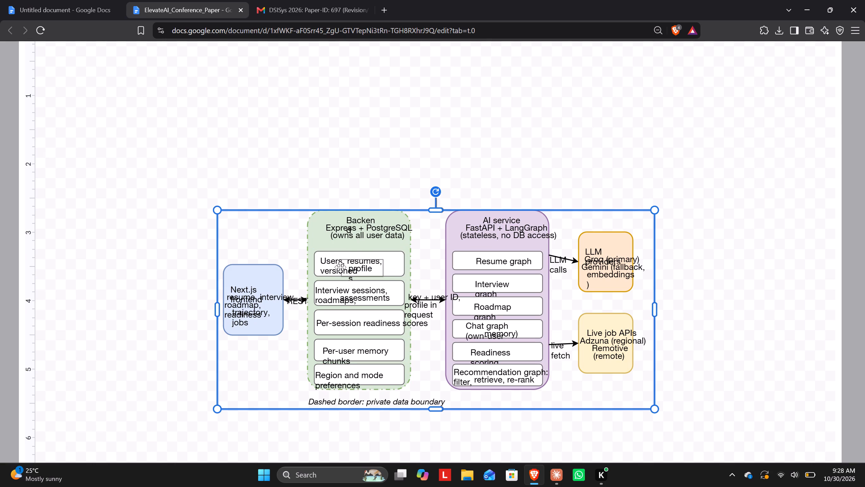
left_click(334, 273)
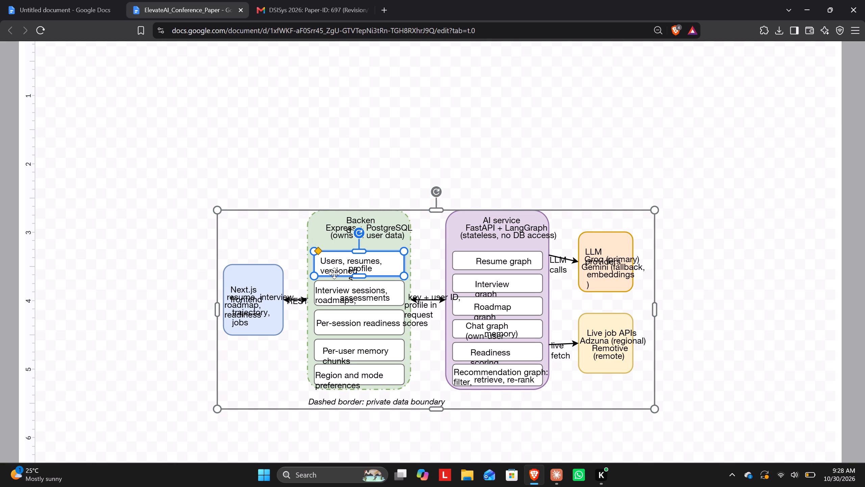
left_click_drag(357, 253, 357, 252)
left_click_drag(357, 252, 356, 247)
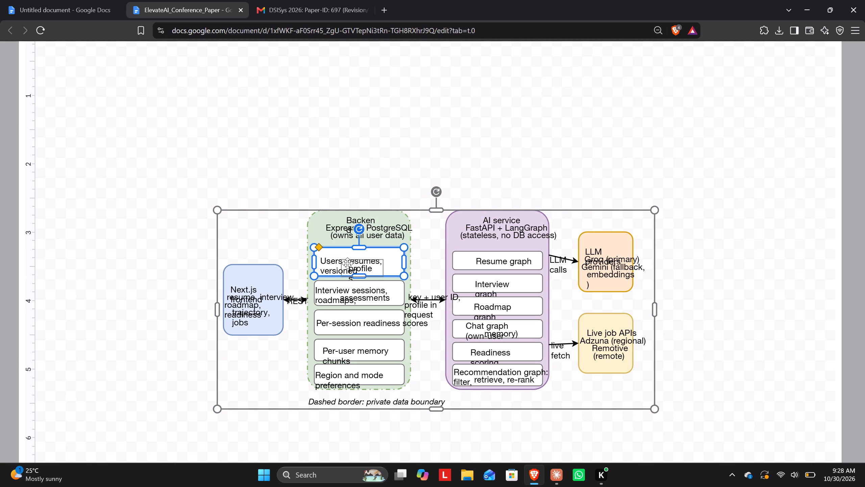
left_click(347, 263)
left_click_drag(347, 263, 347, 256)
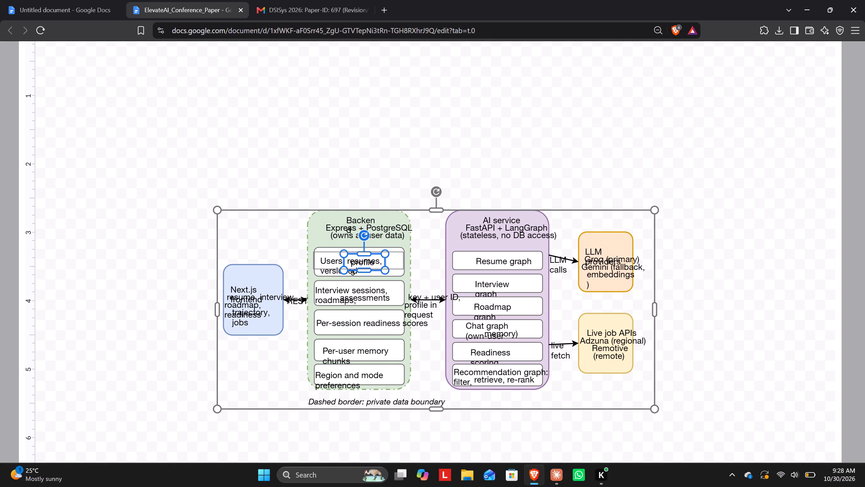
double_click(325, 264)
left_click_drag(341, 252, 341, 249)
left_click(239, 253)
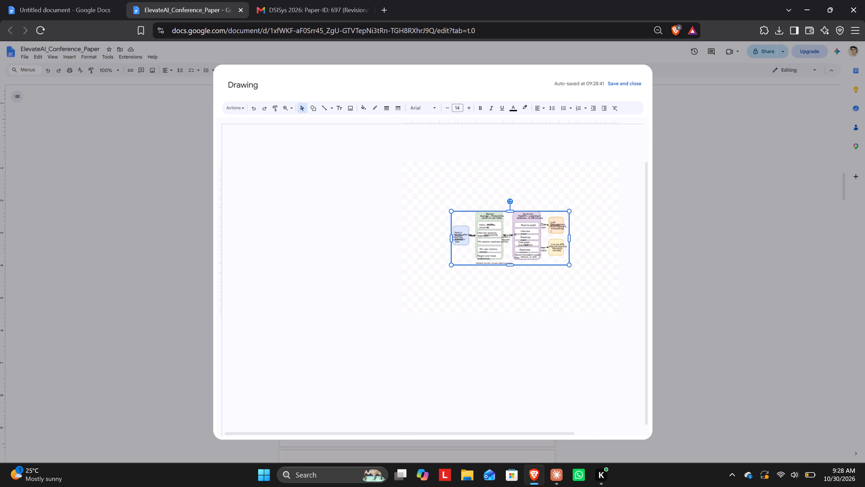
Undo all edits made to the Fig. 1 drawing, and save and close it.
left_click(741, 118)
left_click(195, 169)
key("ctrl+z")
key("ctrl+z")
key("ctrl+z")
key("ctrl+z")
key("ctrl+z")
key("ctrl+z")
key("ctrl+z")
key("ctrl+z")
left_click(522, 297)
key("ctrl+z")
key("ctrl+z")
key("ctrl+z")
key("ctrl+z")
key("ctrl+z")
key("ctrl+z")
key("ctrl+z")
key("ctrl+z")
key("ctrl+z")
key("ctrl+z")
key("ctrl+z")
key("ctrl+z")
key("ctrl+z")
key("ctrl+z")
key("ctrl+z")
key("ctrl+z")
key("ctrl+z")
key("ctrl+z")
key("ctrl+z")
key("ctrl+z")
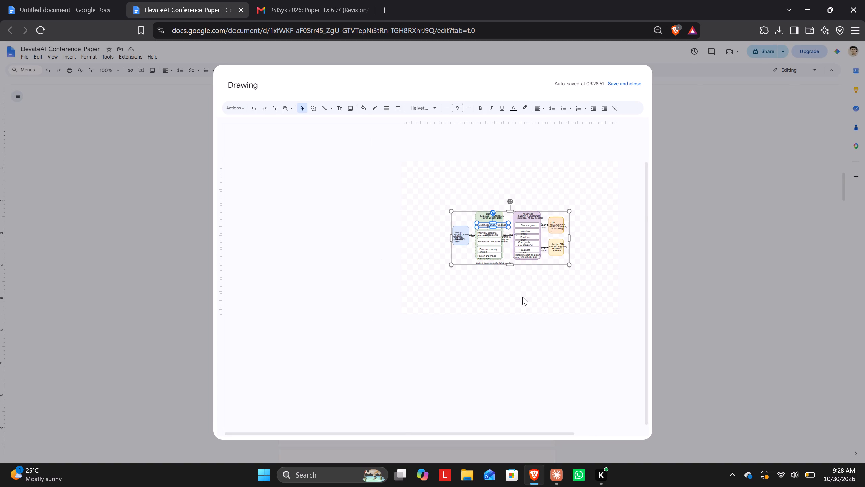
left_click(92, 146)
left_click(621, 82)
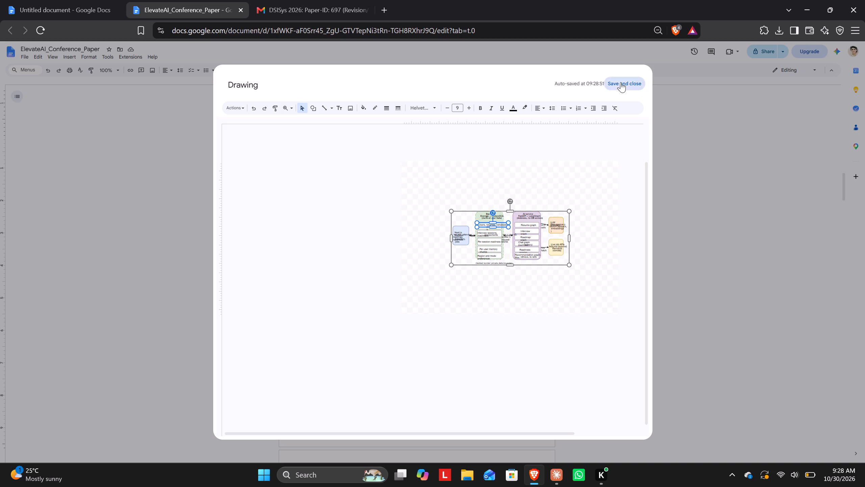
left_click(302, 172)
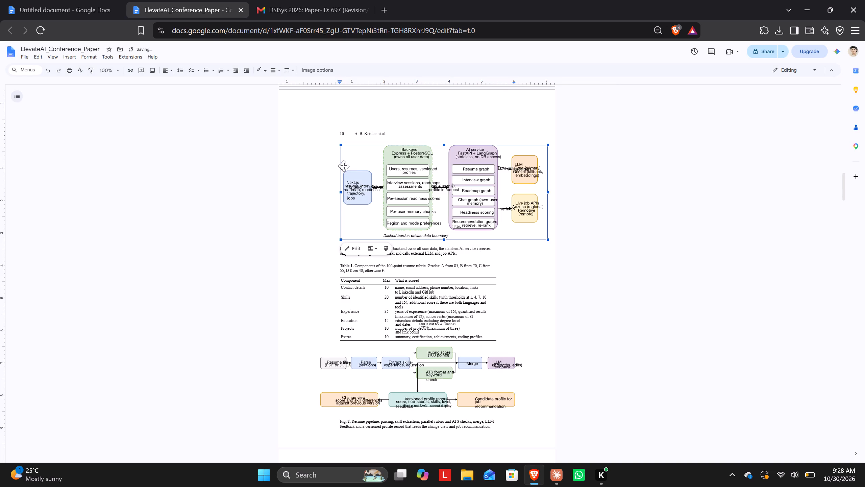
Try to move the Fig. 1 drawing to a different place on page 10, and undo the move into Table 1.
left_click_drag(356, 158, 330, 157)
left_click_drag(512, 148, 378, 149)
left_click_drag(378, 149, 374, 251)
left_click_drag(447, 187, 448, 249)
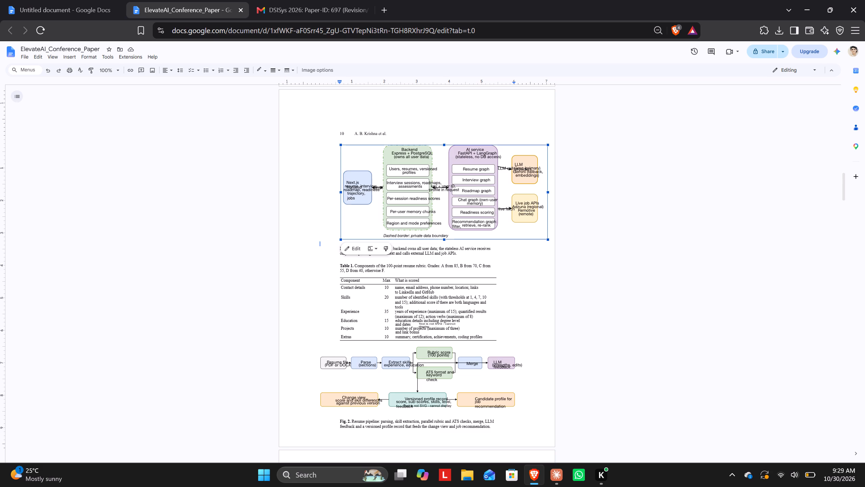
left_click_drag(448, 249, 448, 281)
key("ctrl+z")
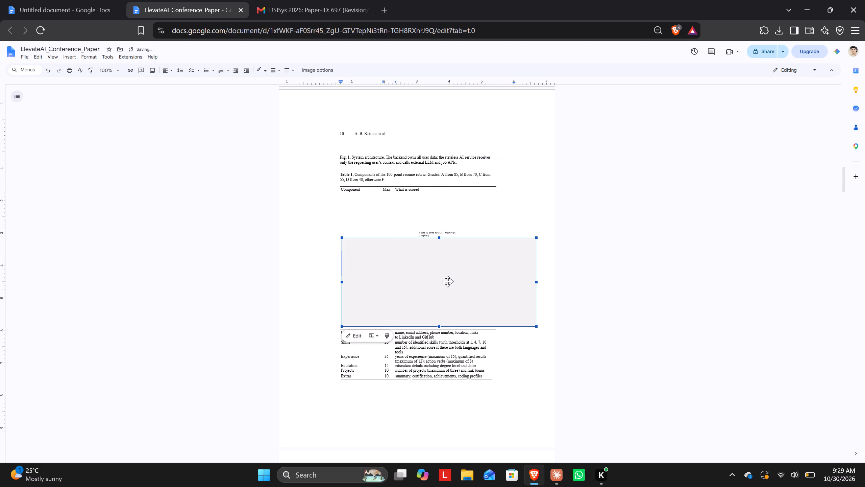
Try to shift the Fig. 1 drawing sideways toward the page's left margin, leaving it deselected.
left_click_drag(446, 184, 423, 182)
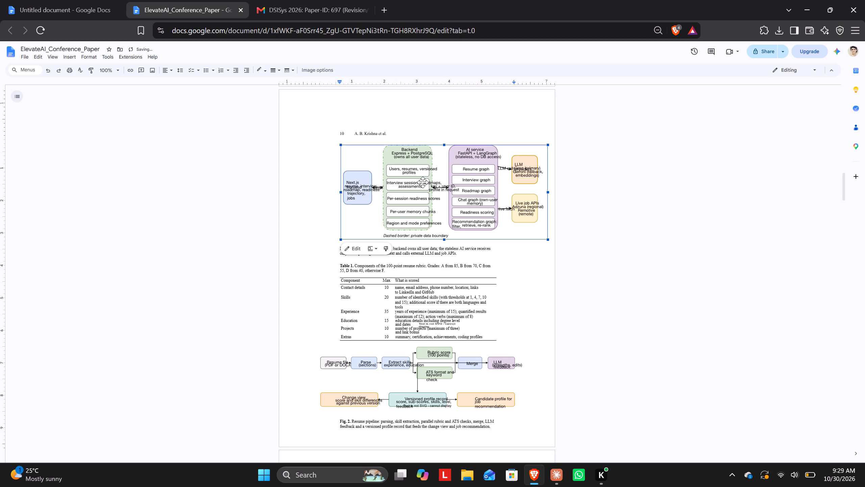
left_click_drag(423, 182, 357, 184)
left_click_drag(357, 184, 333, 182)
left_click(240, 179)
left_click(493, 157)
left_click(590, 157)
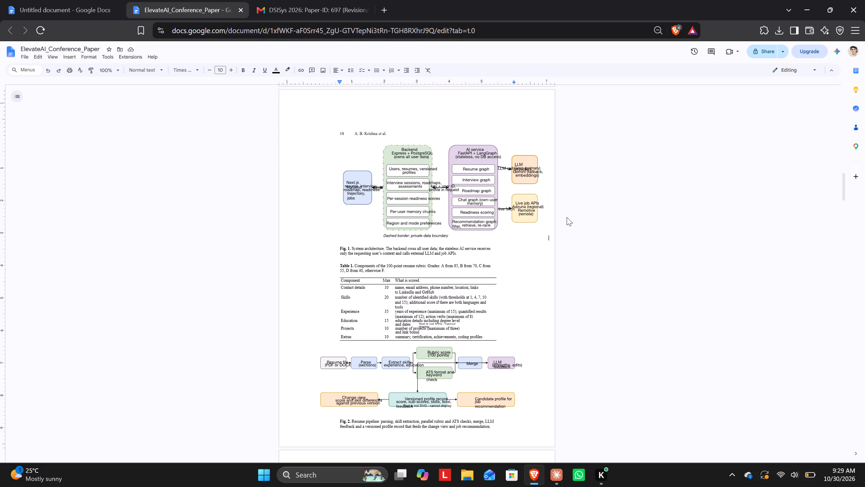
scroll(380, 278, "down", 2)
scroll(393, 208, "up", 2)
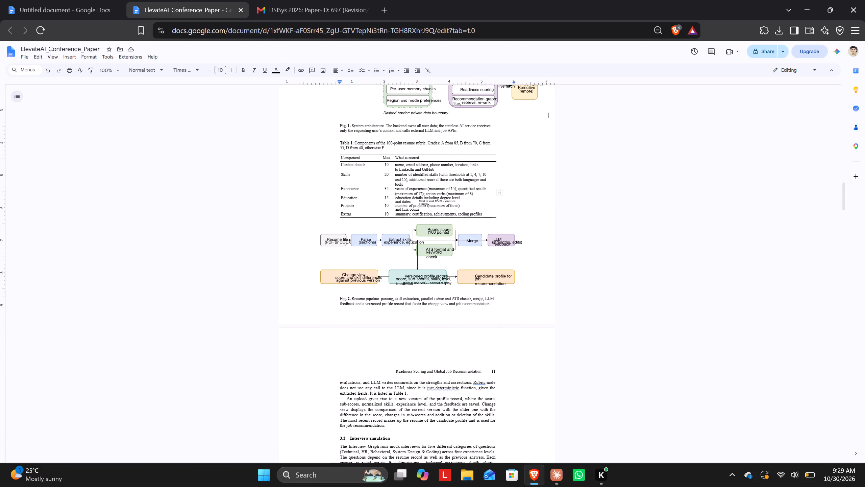
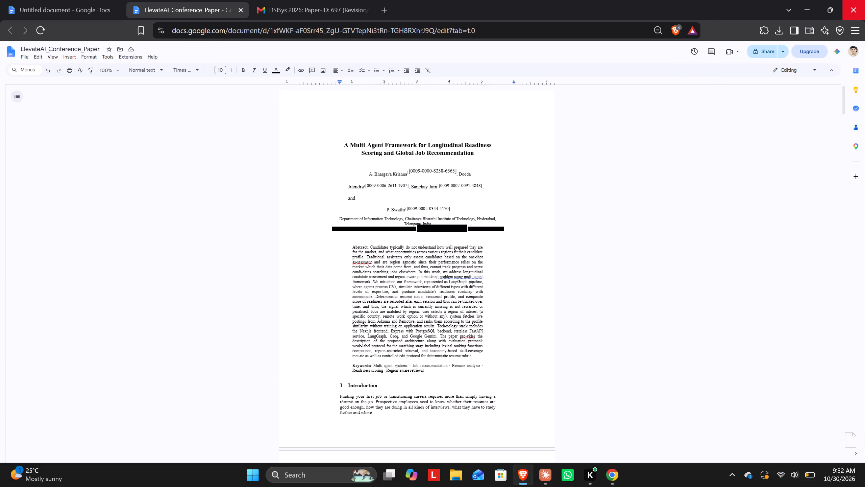
left_click_drag(864, 437, 63, 114)
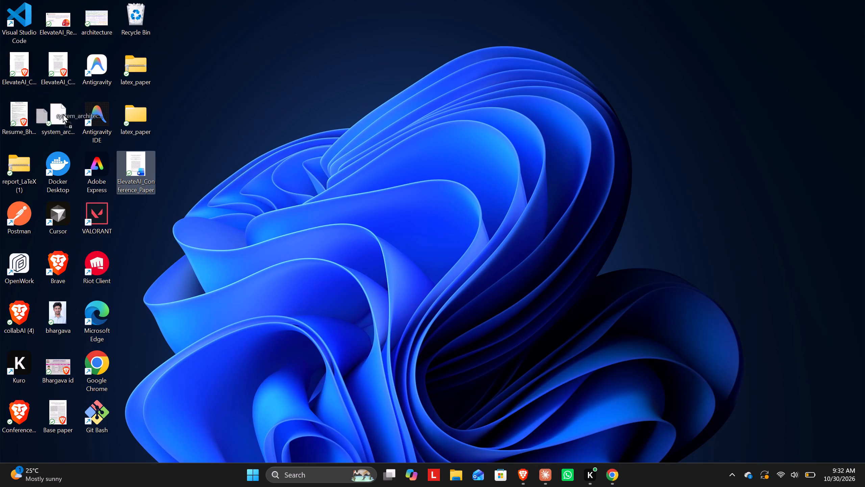
left_click_drag(63, 114, 134, 110)
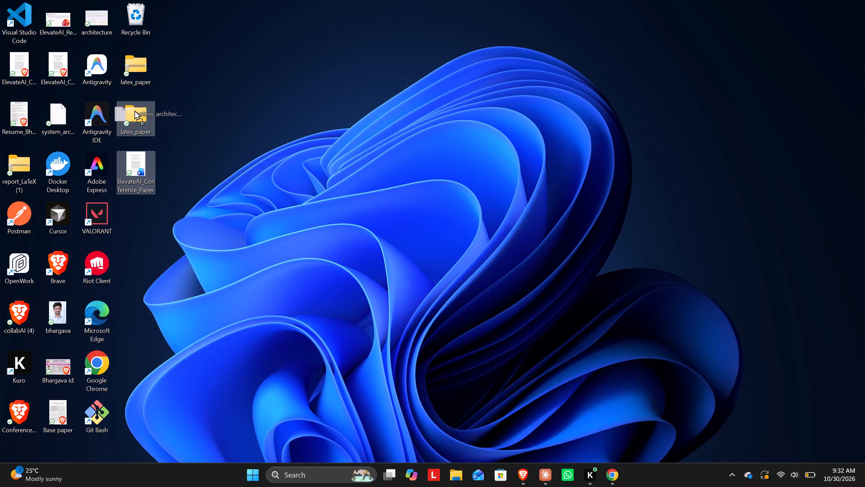
left_click_drag(134, 110, 289, 94)
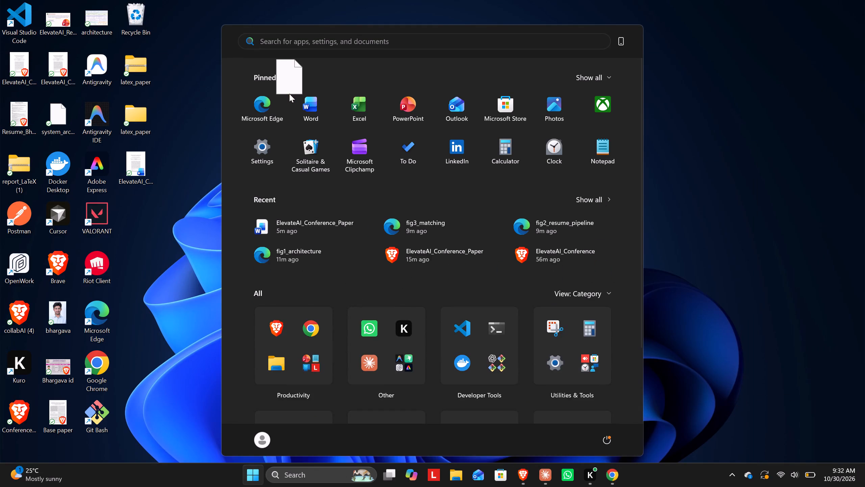
left_click_drag(289, 94, 126, 251)
key("f")
key("Return")
scroll(223, 126, "left", 1)
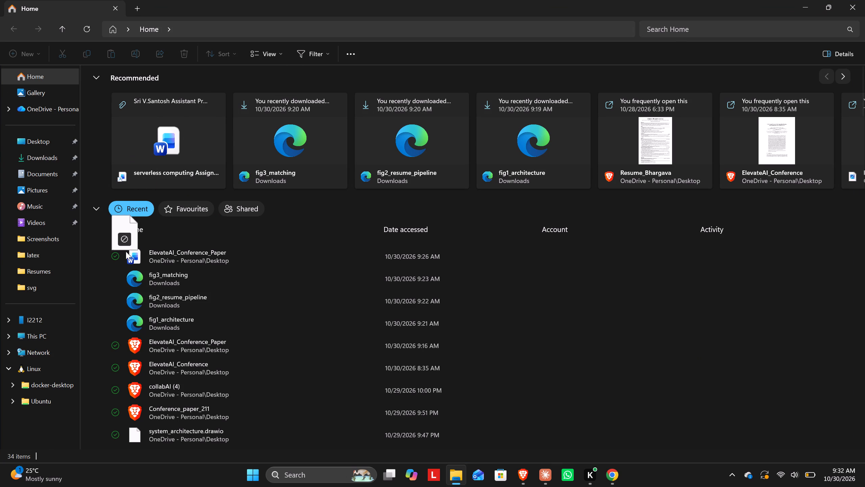
scroll(126, 251, "left", 1)
left_click_drag(126, 251, 46, 255)
double_click(46, 255)
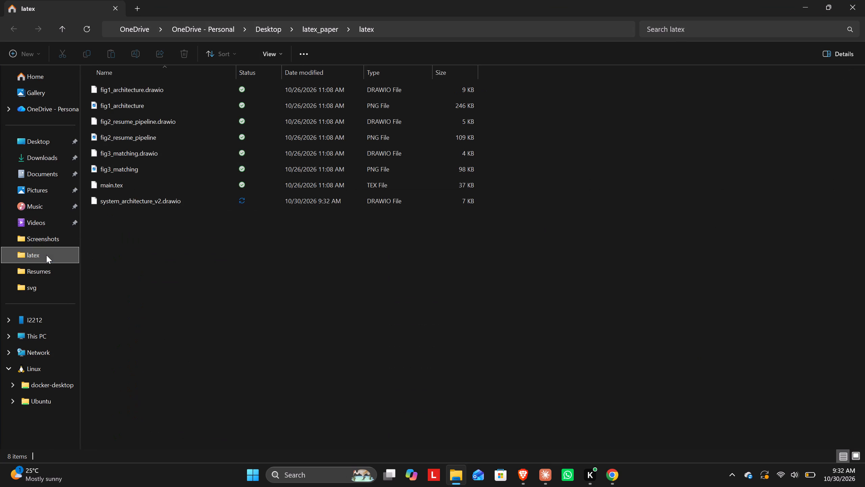
Copy the base name of the old fig1_architecture.drawio file in the latex folder and delete that file.
left_click(124, 202)
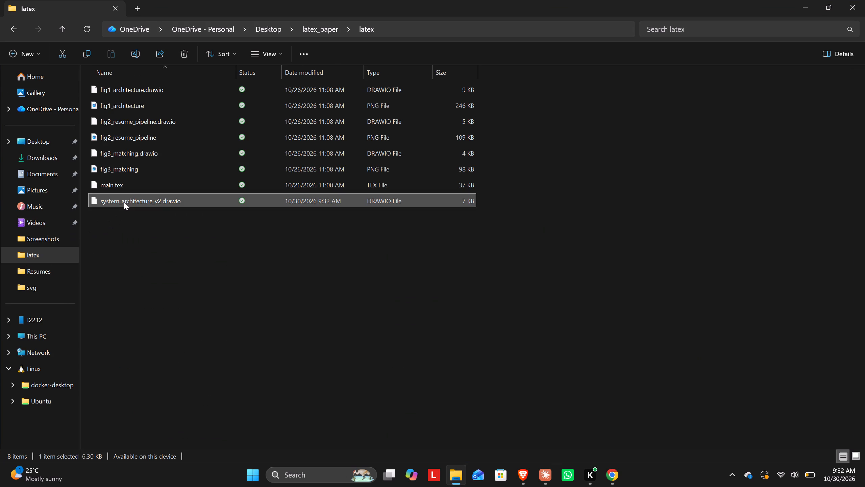
left_click(123, 89)
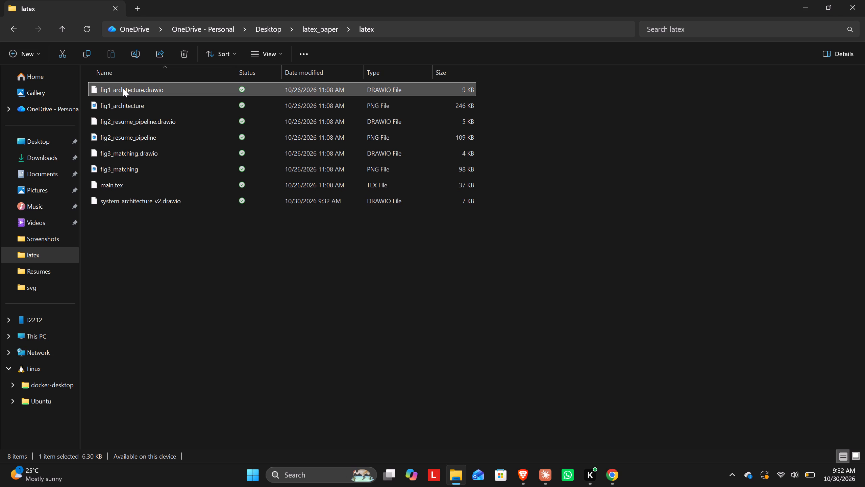
key("F2")
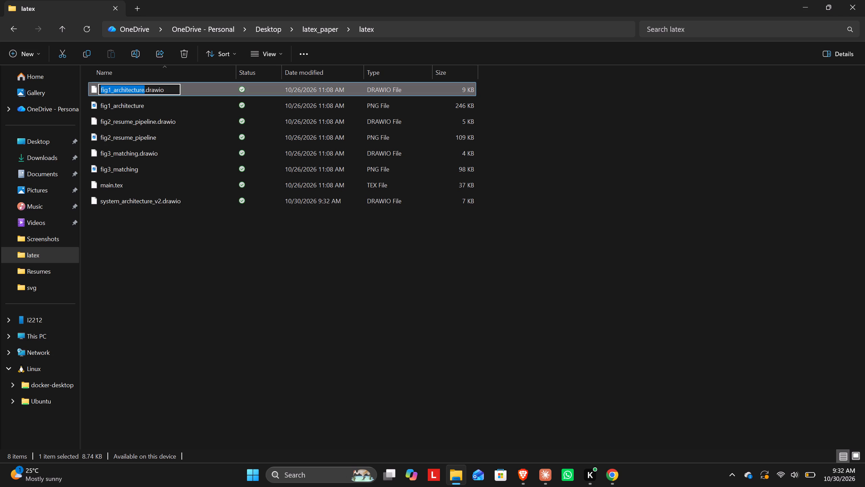
key("ctrl+c")
left_click(198, 284)
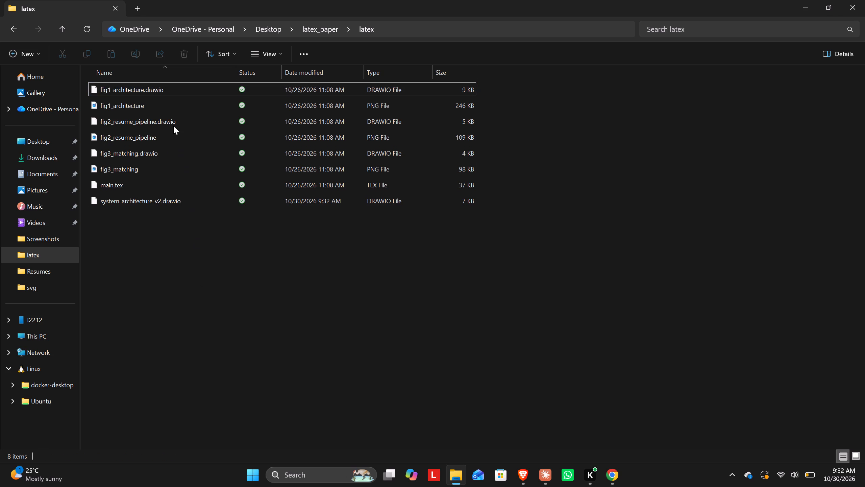
left_click(145, 86)
key("Delete")
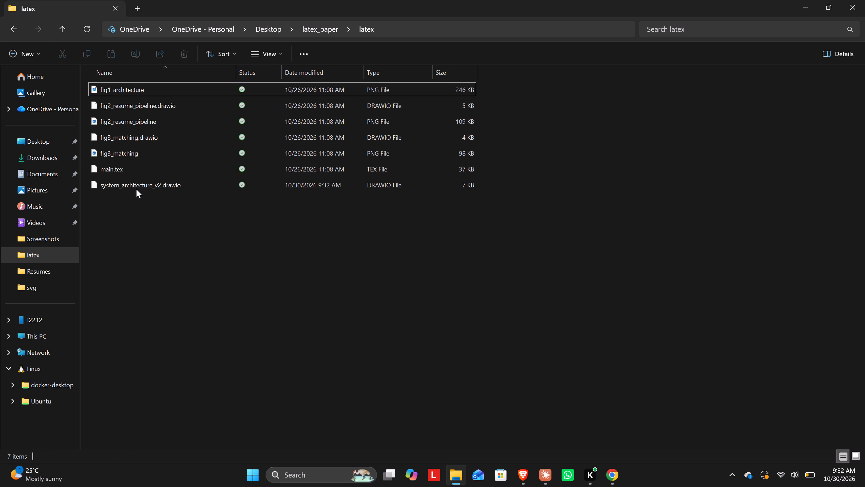
Rename system_architecture_v2.drawio in the latex folder as fig1_architecture.drawio.
left_click(136, 189)
key("F2")
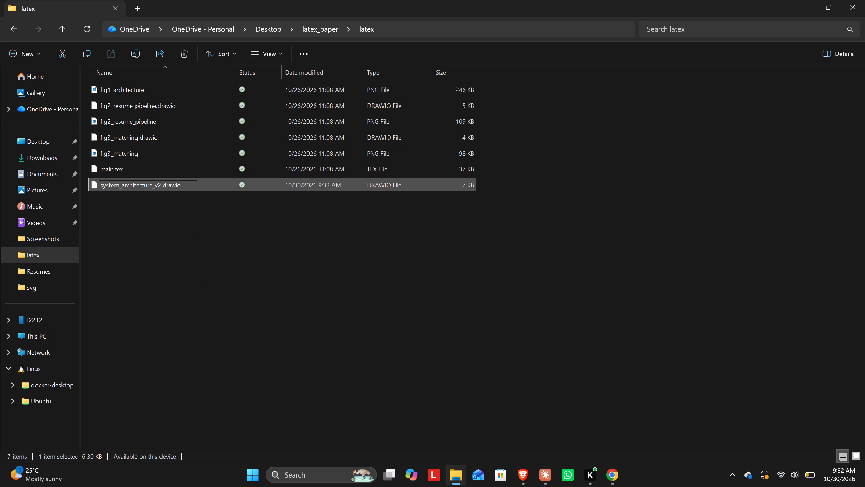
key("ctrl+v")
key("Return")
left_click(260, 266)
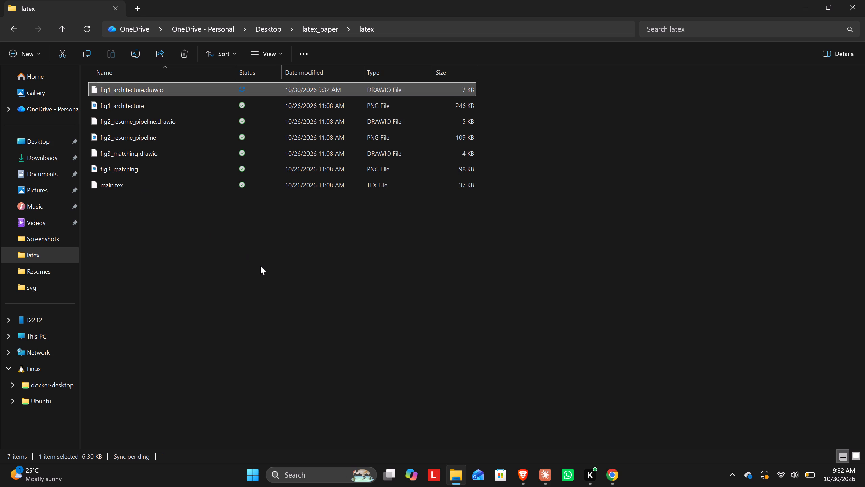
left_click(260, 266)
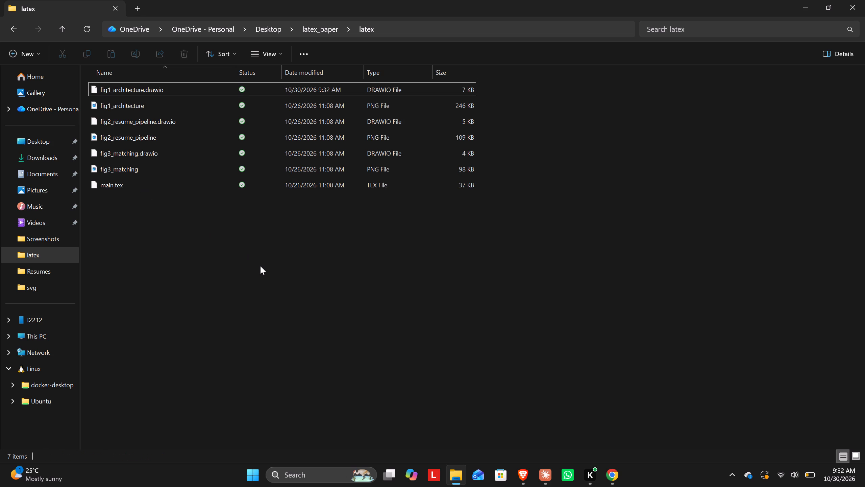
Delete the old fig1_architecture PNG file from the latex folder.
left_click(131, 107)
key("Delete")
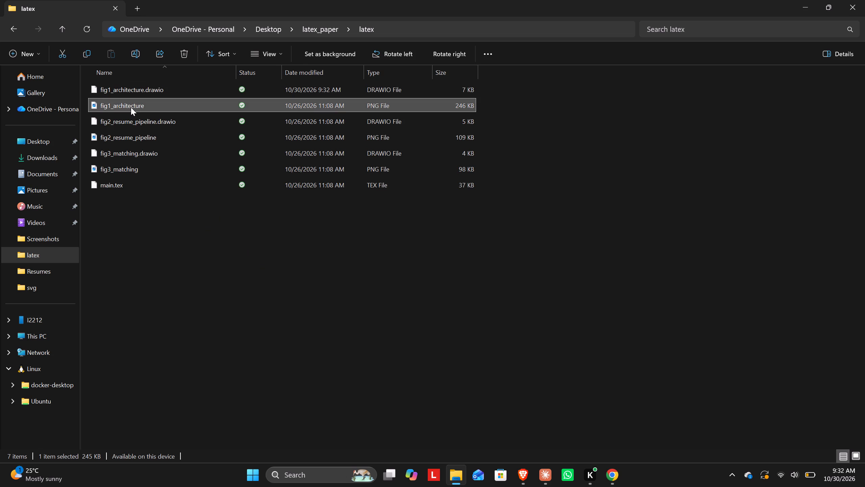
Import fig1_architecture.drawio from the latex folder into the Untitled Diagram canvas open in draw.io in Chrome.
key("alt+Tab")
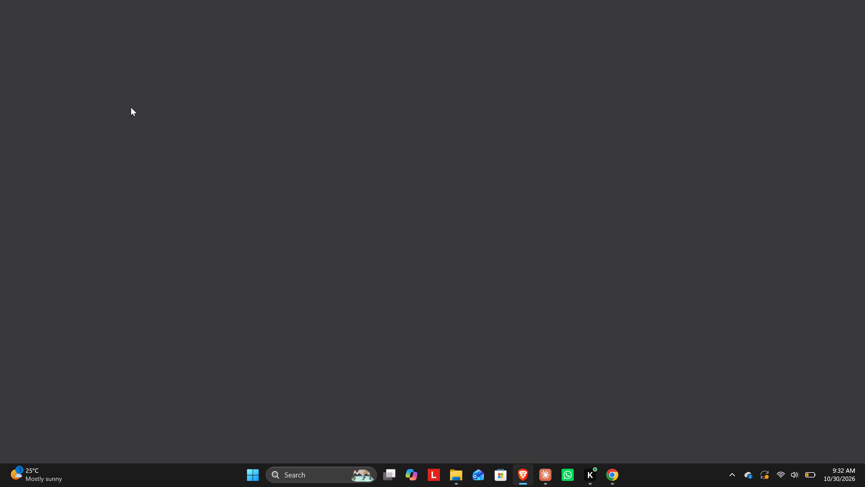
key("alt+Tab")
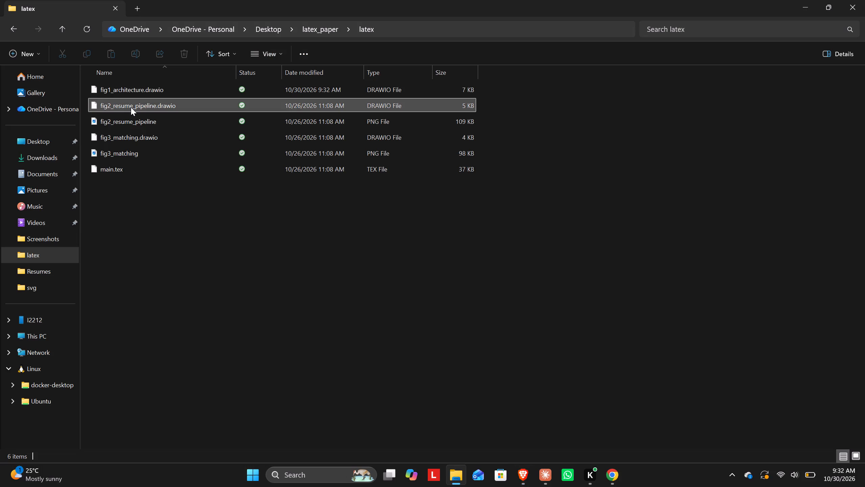
left_click(140, 85)
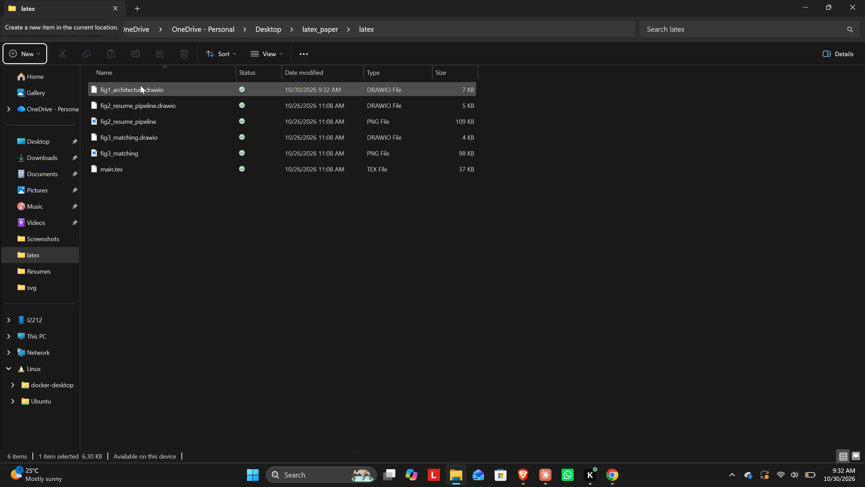
left_click_drag(140, 85, 144, 88)
left_click_drag(144, 88, 180, 89)
key("alt+Tab")
key("alt+Tab")
key("alt+Tab")
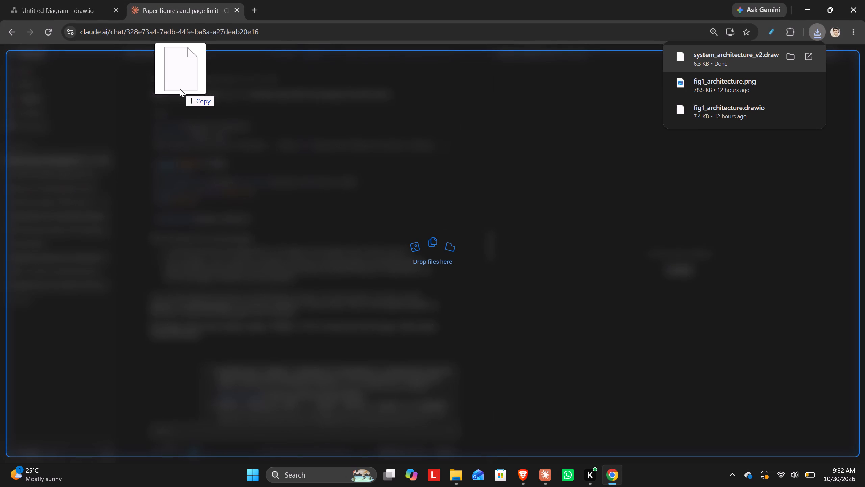
left_click_drag(180, 89, 227, 235)
key("ctrl+Tab")
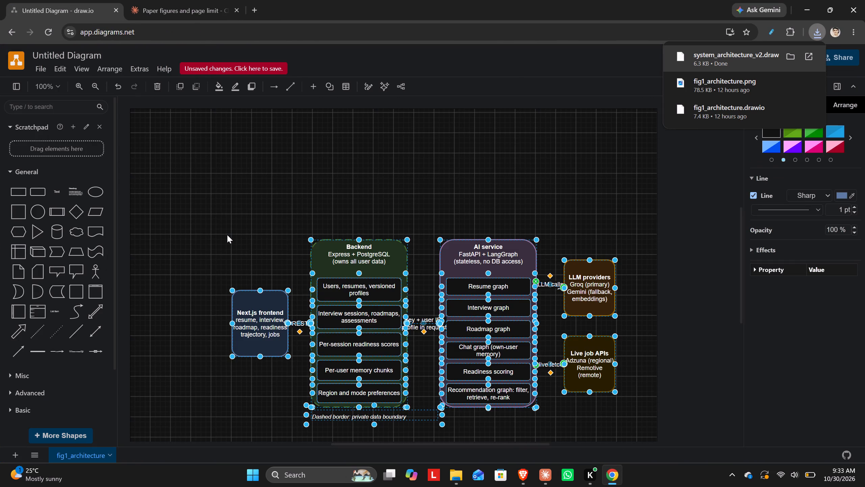
Save the diagram as fig1_architecture.drawio.png, an Editable Bitmap Image (.png), with Download as the destination.
key("ctrl+shift+s")
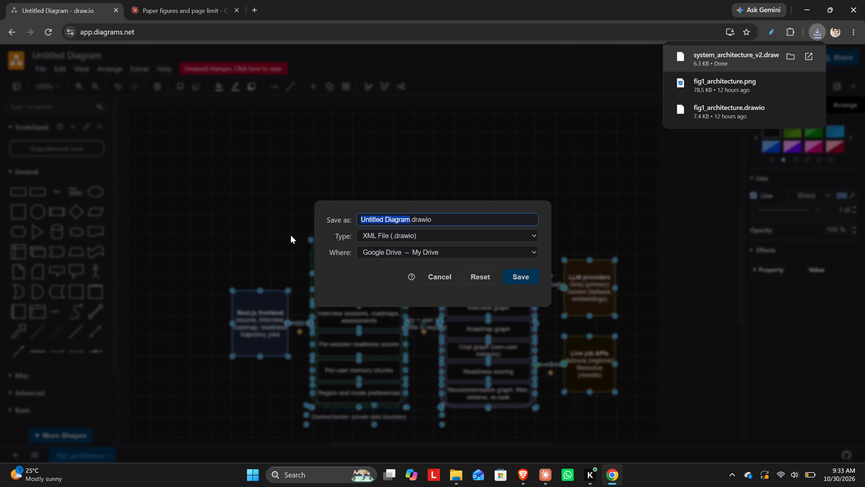
key("ctrl+v")
left_click(384, 239)
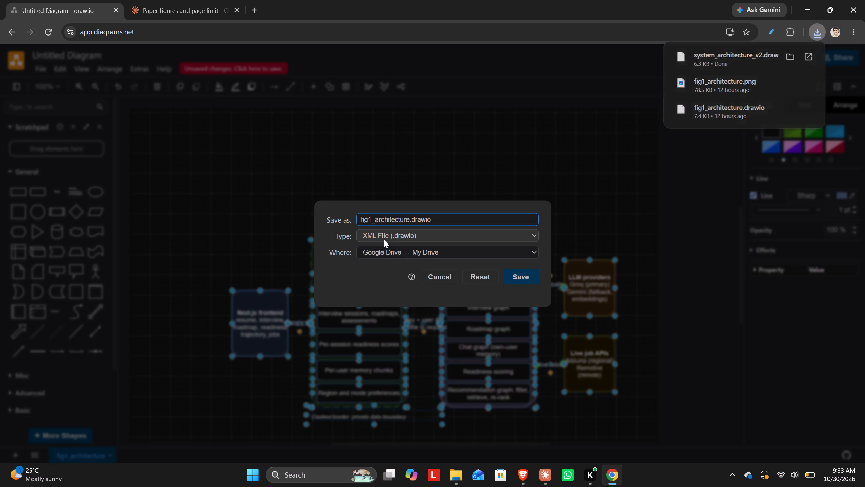
left_click(390, 263)
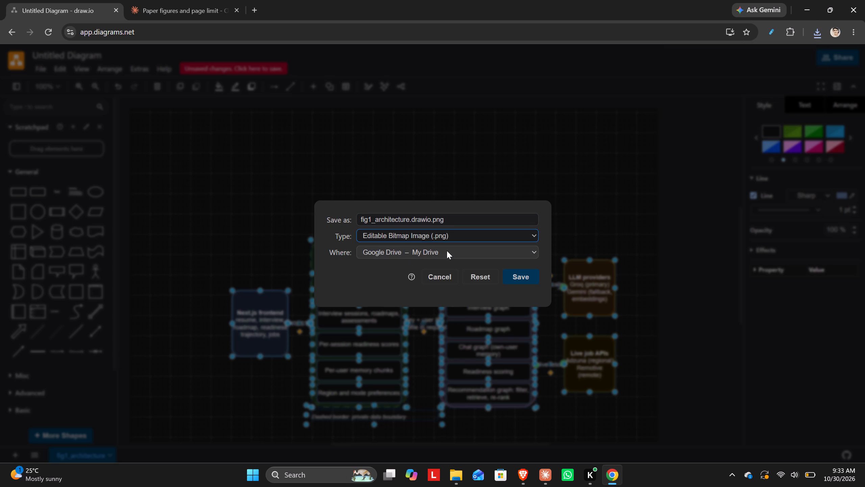
left_click(447, 251)
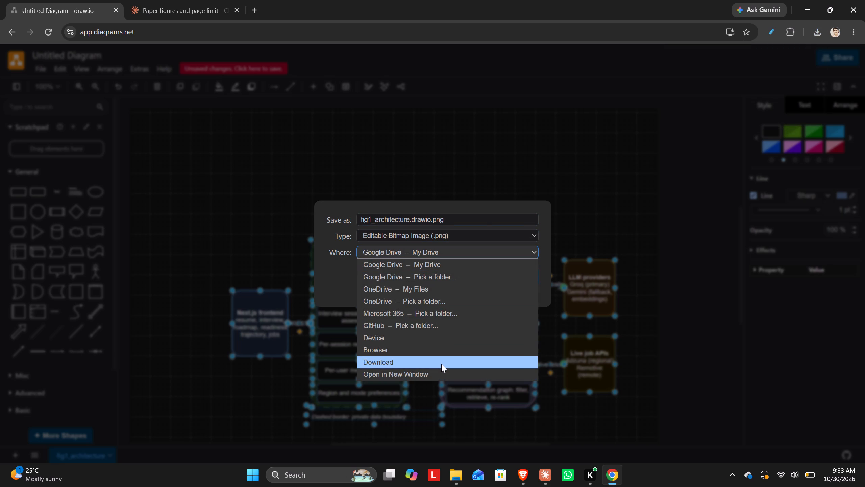
left_click(441, 364)
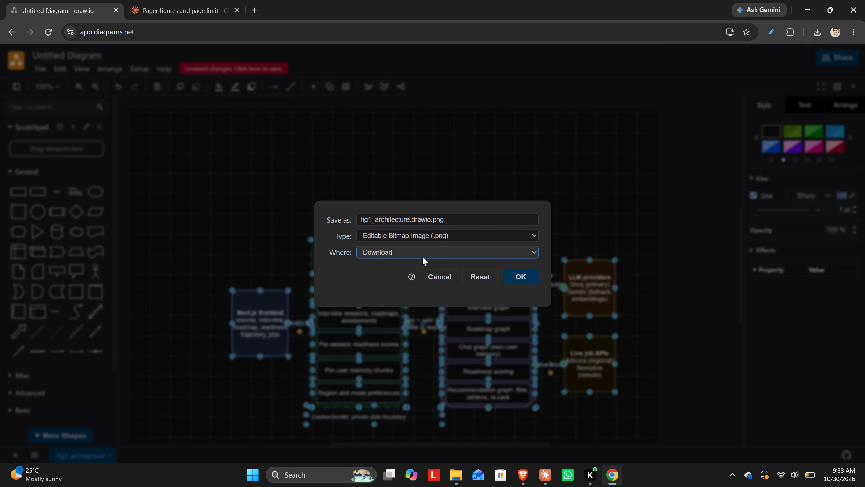
left_click(422, 257)
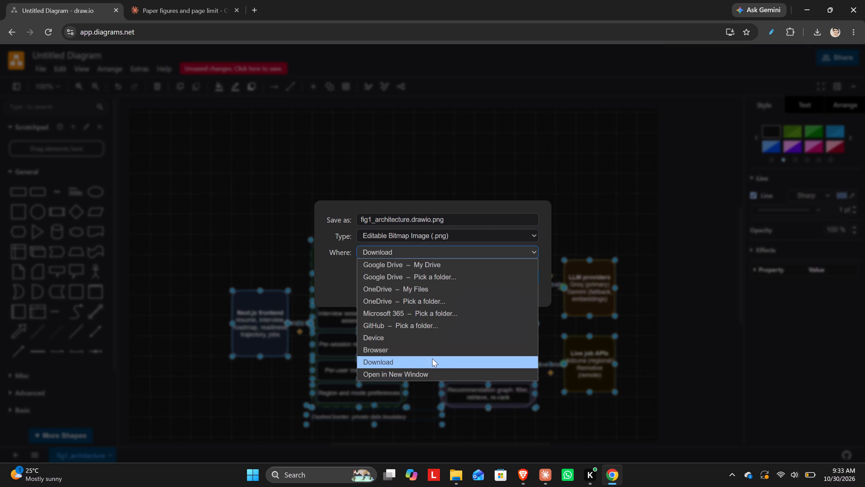
left_click(432, 361)
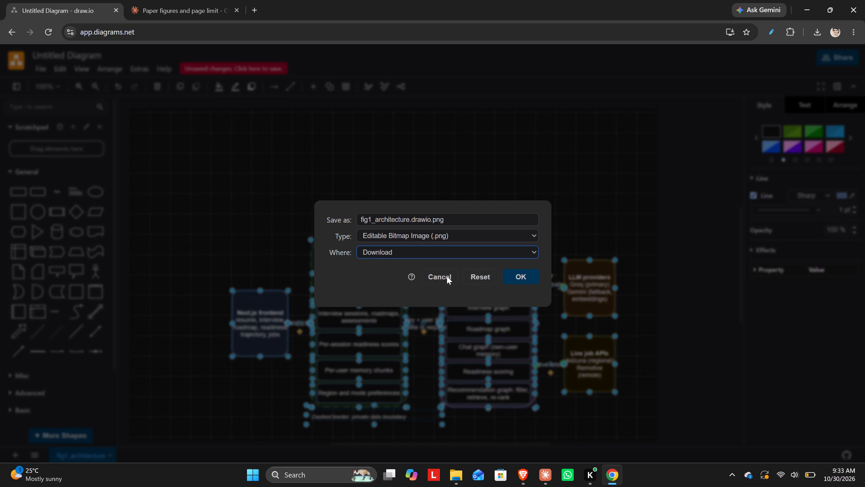
left_click(514, 275)
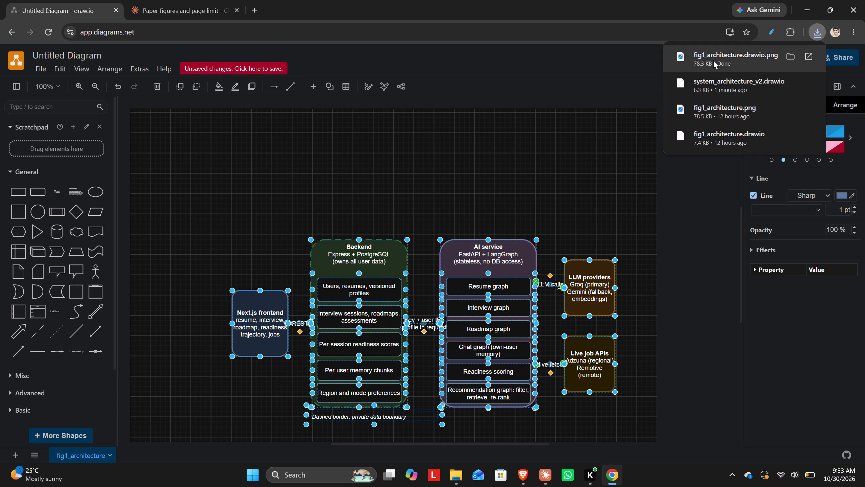
Copy the downloaded fig1_architecture.drawio.png into the latex folder.
left_click_drag(706, 57, 300, 247)
key("alt+Tab")
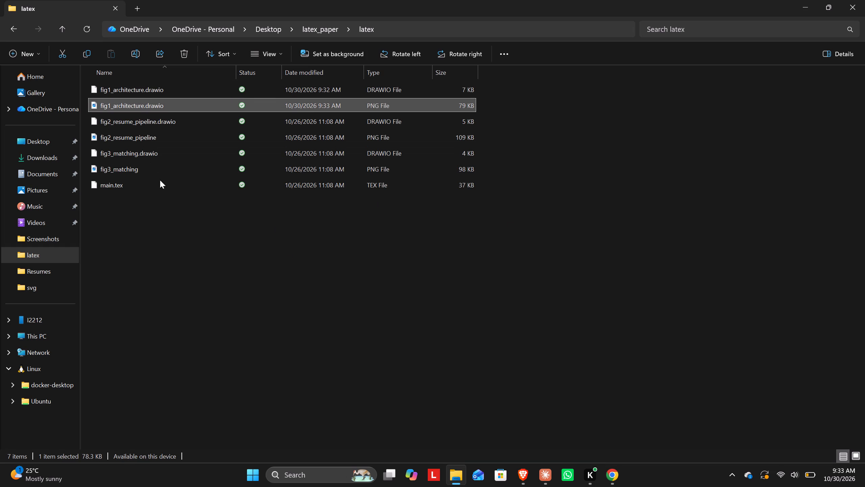
left_click(182, 268)
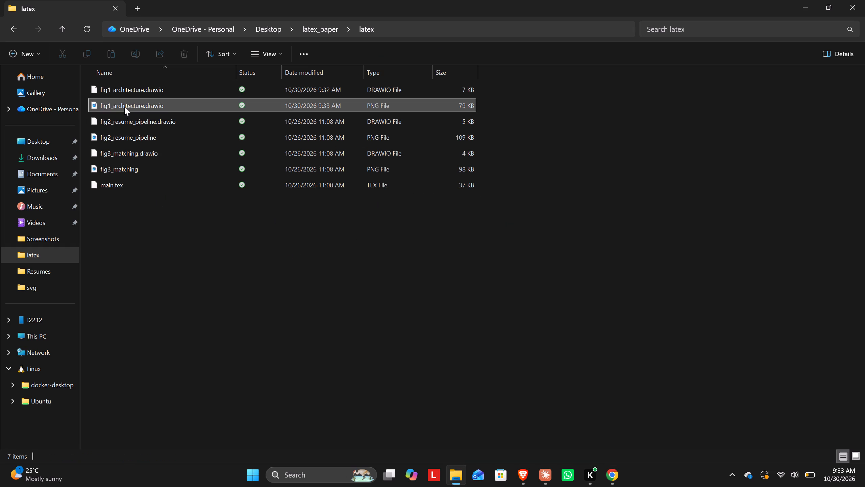
Rename the fig1_architecture.drawio PNG file in the latex folder as fig1_architecture.
key("F2")
left_click(124, 107)
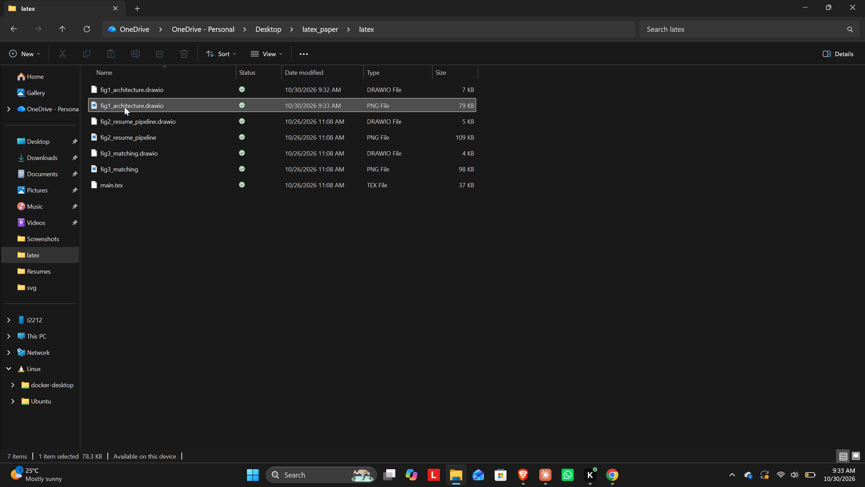
key("F2")
key("Right")
key("ctrl+shift+Left")
key("BackSpace")
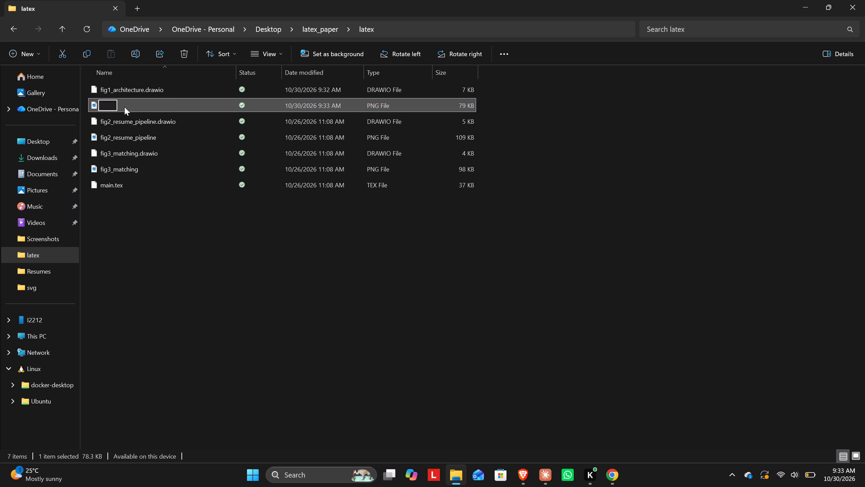
key("ctrl+z")
key("Right")
key("ctrl+z")
key("ctrl+z")
key("ctrl+z")
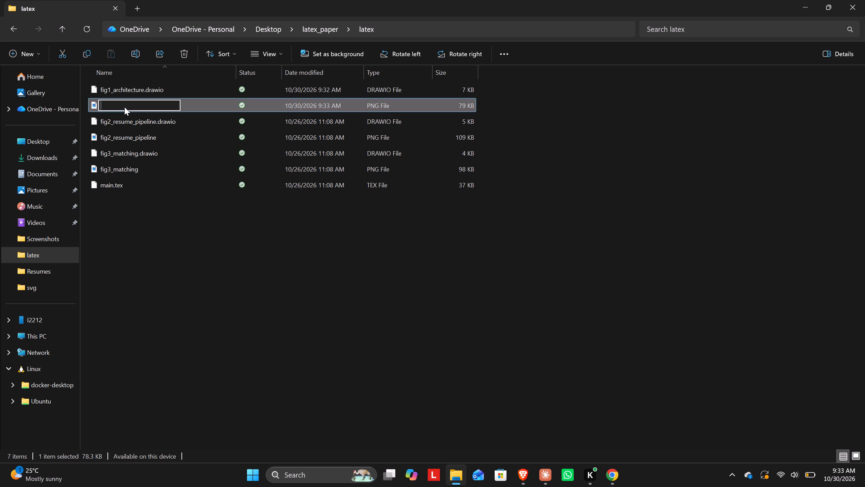
key("ctrl+z")
key("ctrl+shift+z")
key("ctrl+shift+z")
key("ctrl+shift+z")
key("ctrl+shift+z")
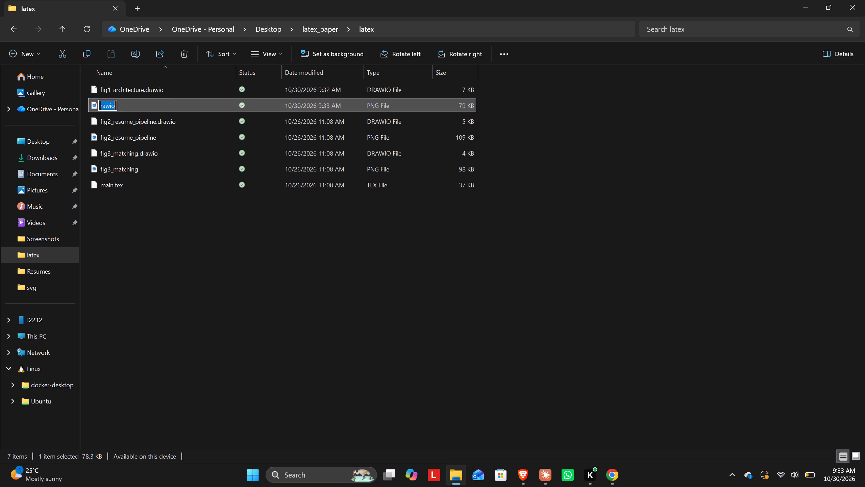
key("ctrl+shift+z")
key("ctrl+shift+z")
key("ctrl+shift+z")
key("ctrl+v")
key("Return")
left_click(406, 277)
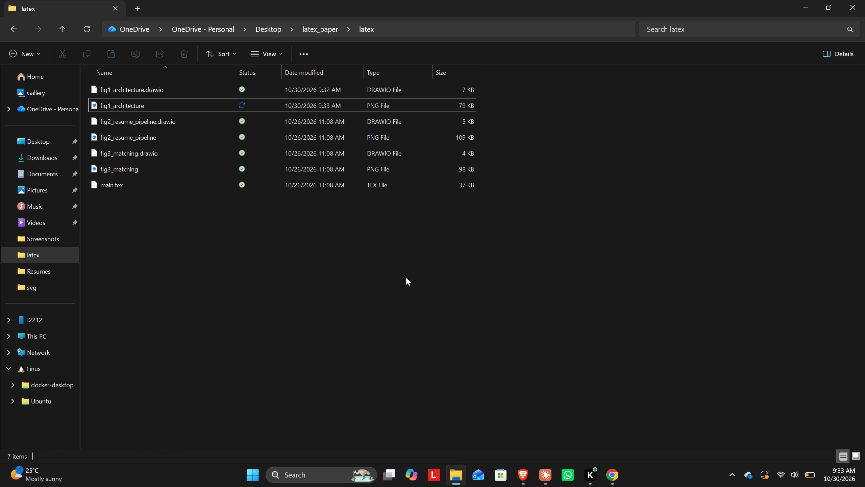
Delete main.tex from the latex folder.
left_click(406, 277)
key("ctrl+a")
left_click(406, 277)
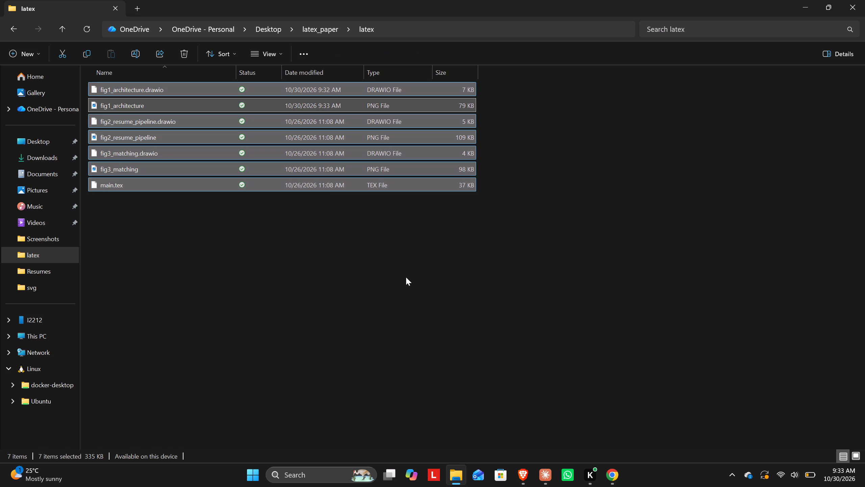
left_click(244, 191)
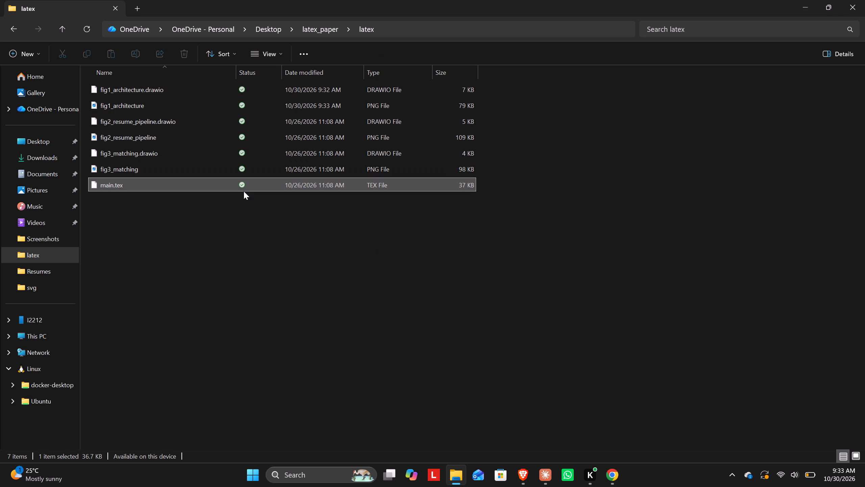
key("Delete")
Copy all the remaining figure files in the latex folder to the clipboard.
left_click(364, 301)
key("ctrl+a")
key("ctrl+c")
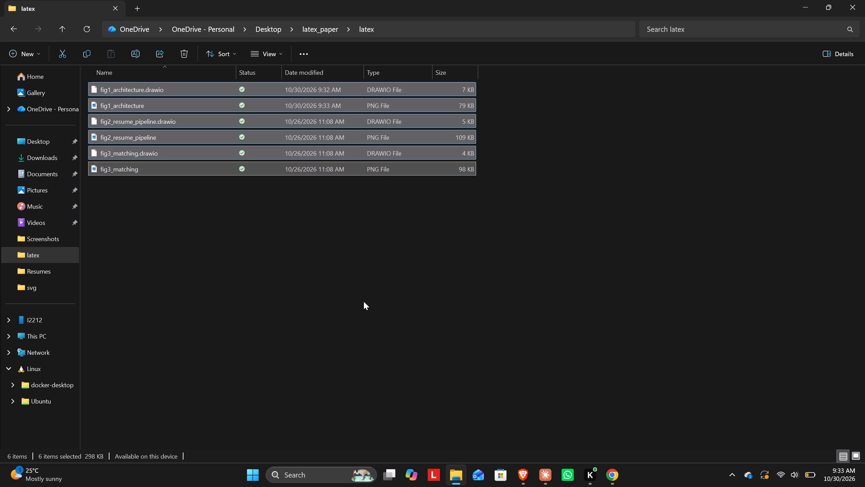
key("alt+Tab")
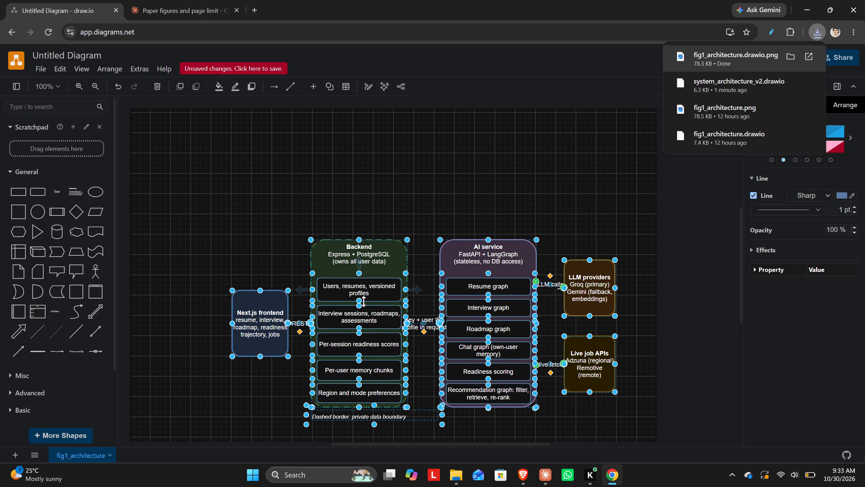
key("ctrl+a")
key("Delete")
left_click(347, 159)
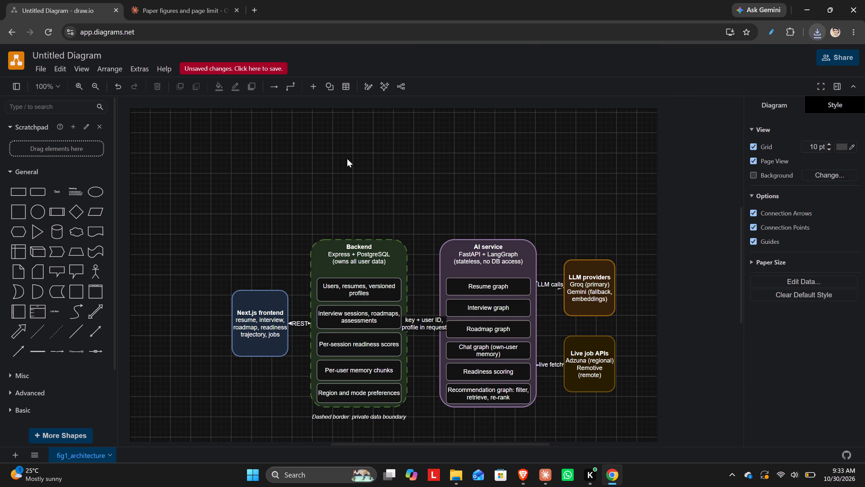
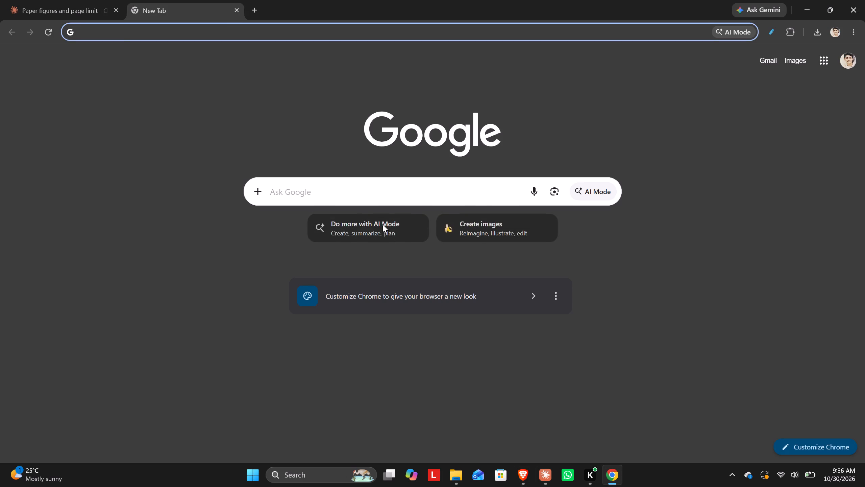
In Chrome, close the "Paper figures and page limit" tab and go to draw.io in the remaining new tab.
key("ctrl+F4")
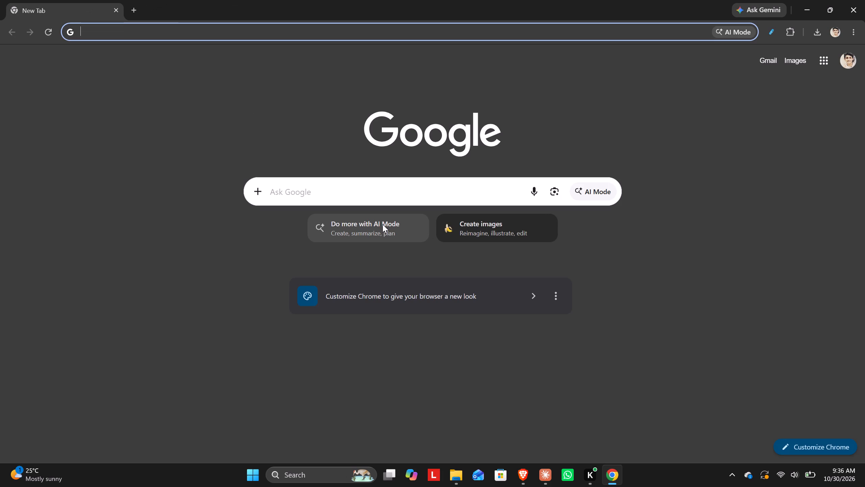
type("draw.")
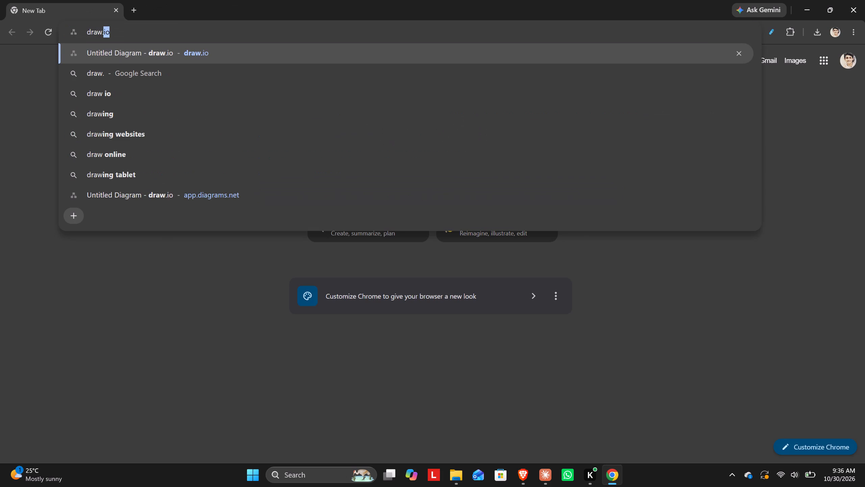
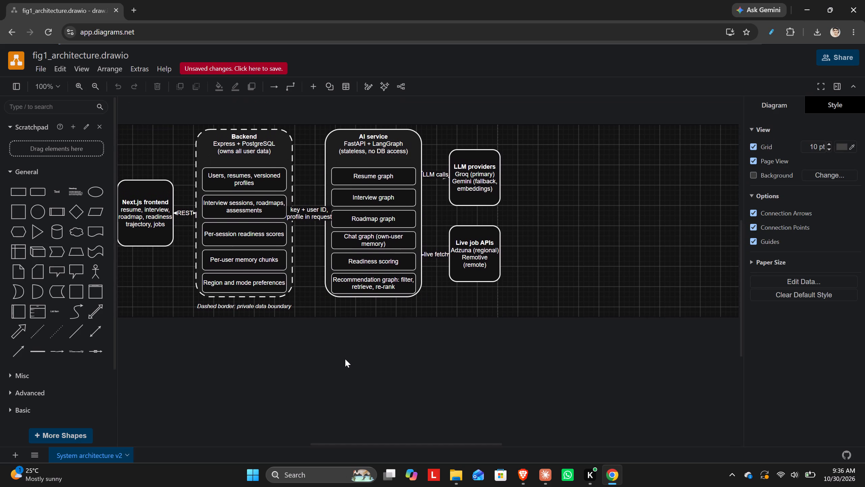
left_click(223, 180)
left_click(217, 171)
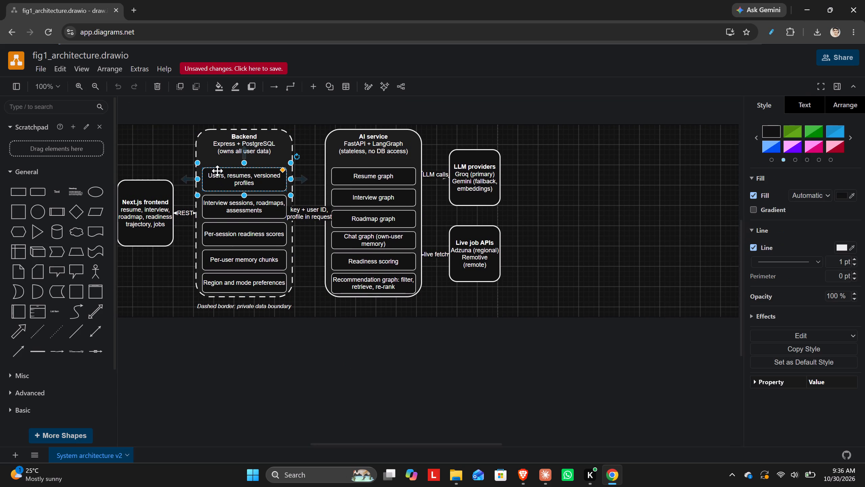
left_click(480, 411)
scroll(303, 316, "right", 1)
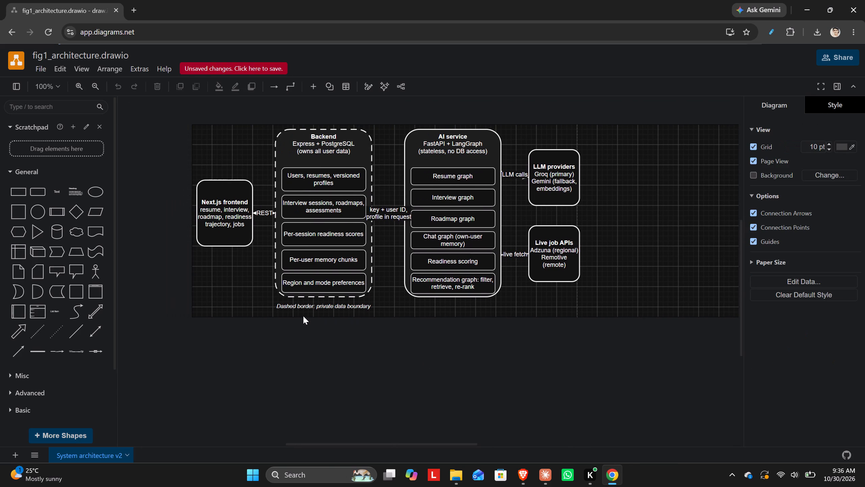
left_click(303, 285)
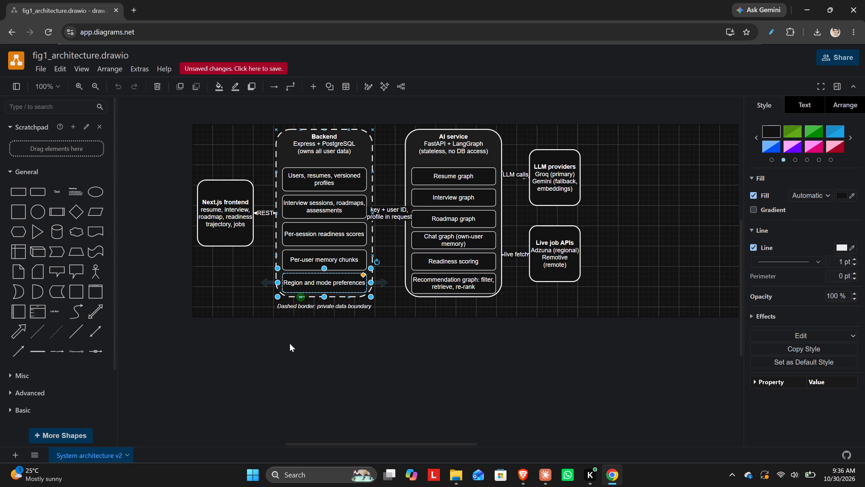
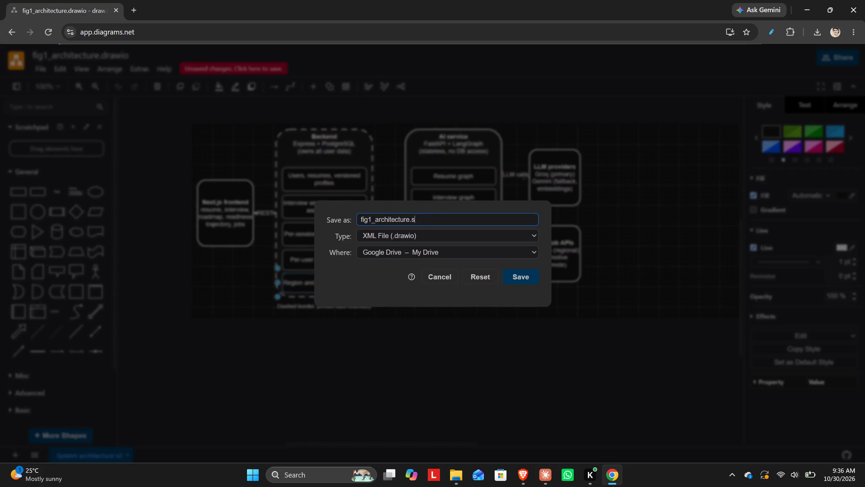
Save the architecture diagram as fig1_architecture.svg in the Editable Vector Image (.svg) format, with Download as the destination.
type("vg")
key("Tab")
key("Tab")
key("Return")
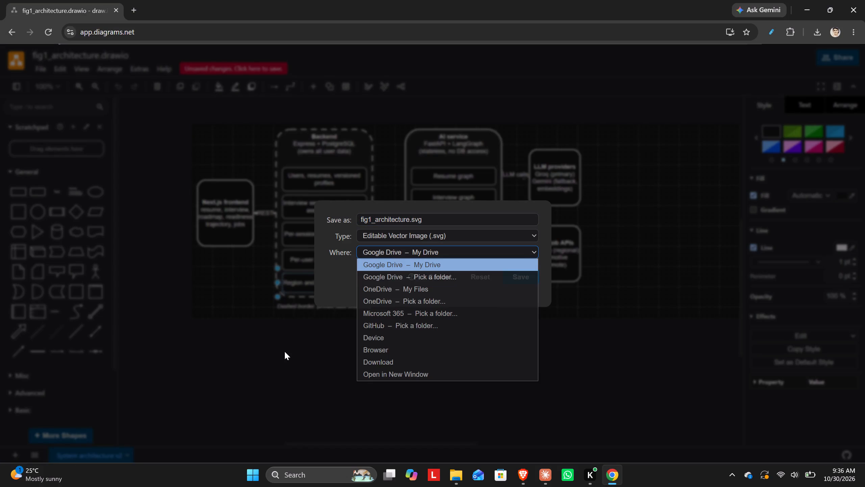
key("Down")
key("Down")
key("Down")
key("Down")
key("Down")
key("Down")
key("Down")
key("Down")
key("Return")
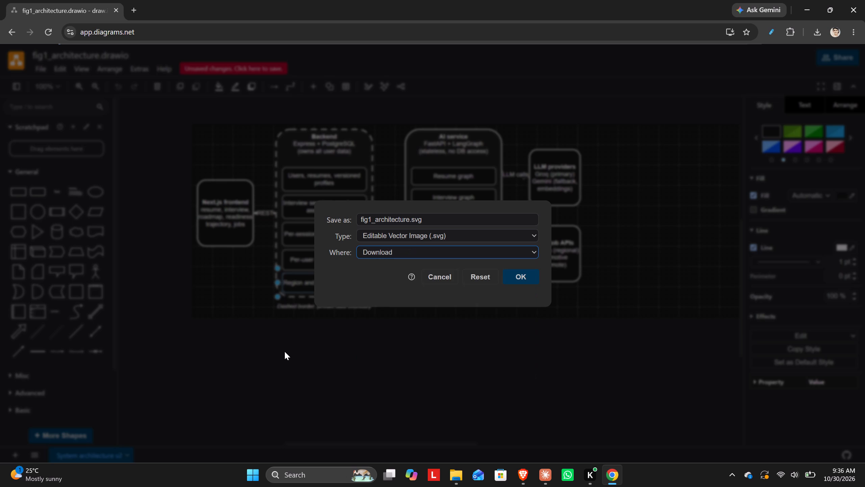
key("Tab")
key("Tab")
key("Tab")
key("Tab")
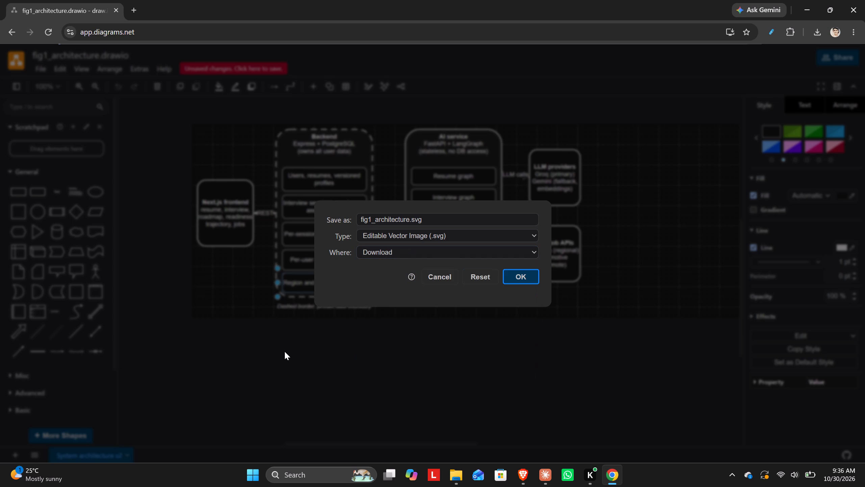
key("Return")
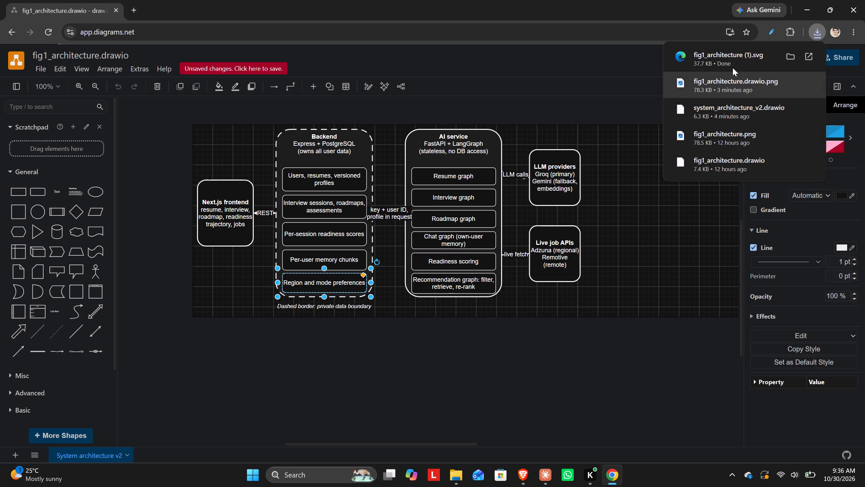
Carry the downloaded fig1_architecture (1).svg out of the browser's recent downloads towards another open window.
left_click_drag(734, 64, 540, 145)
key("alt+Tab")
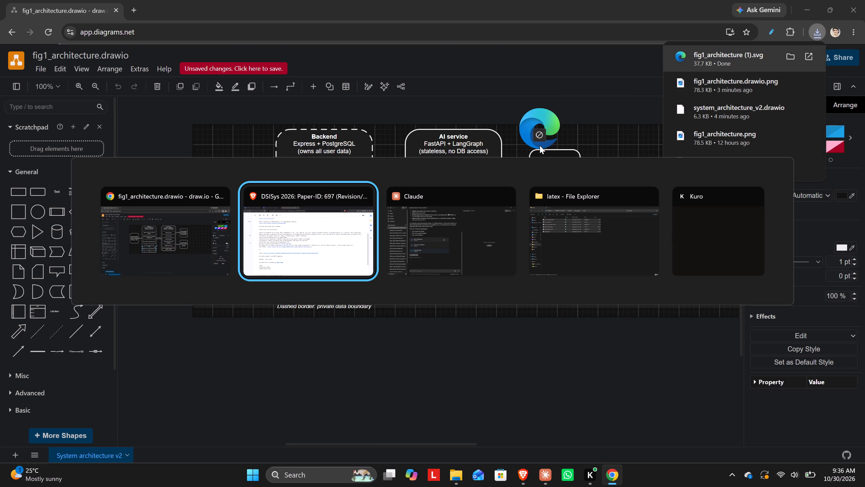
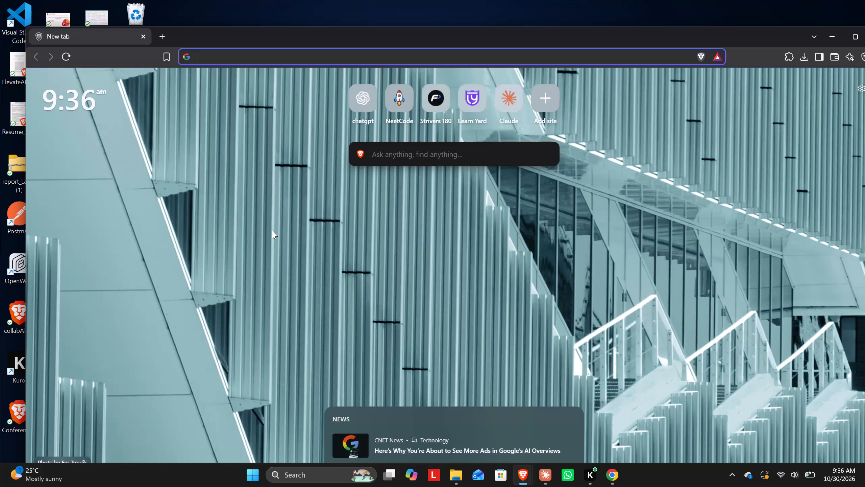
Search the web for google docs, maximize the browser window, and open the Google Docs sign-in result.
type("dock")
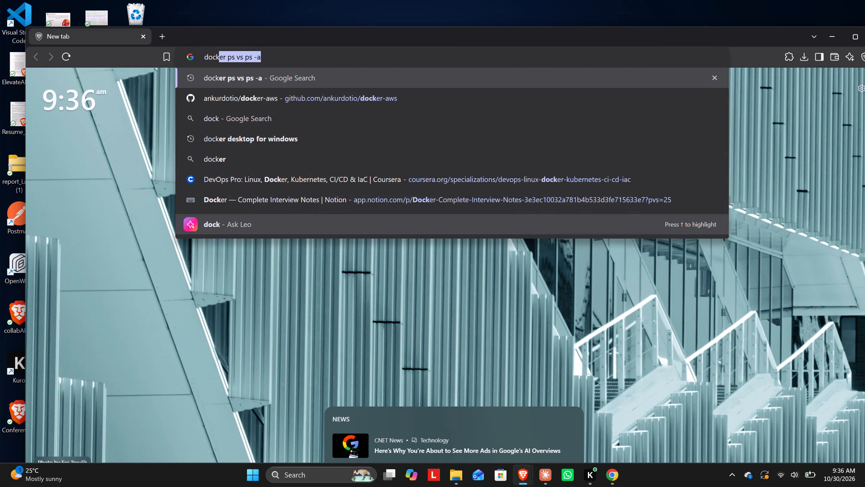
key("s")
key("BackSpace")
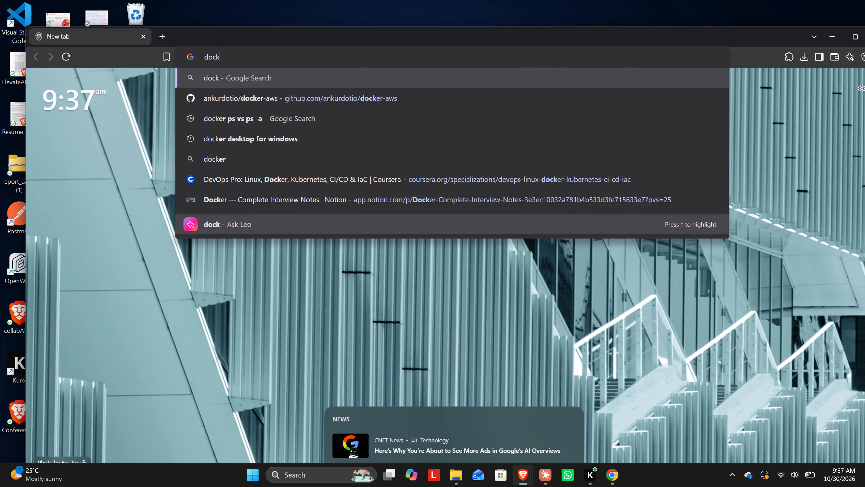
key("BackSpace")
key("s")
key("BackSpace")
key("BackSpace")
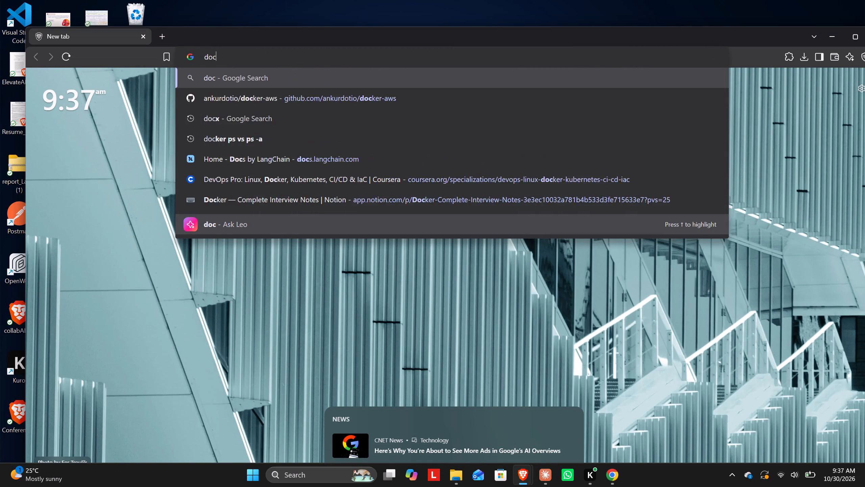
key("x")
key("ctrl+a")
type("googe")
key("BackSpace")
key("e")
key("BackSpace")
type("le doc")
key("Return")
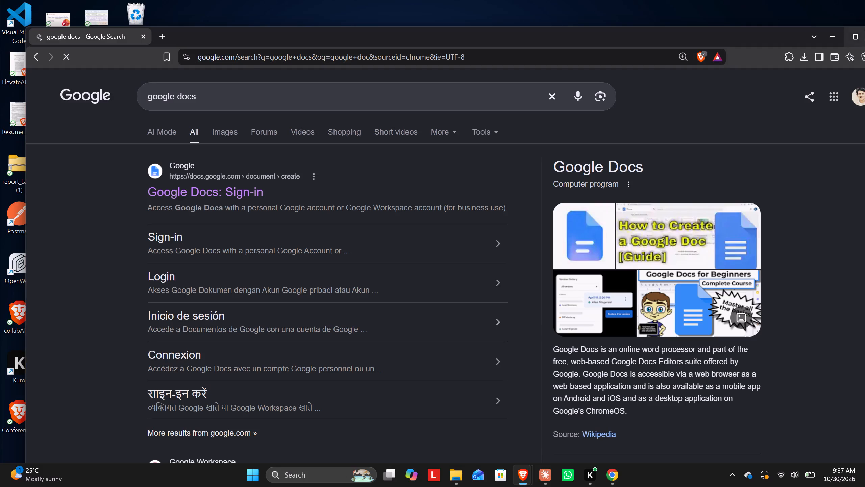
left_click(849, 43)
left_click(211, 166)
Switch from the Google Docs search window to another open window.
key("alt+Tab")
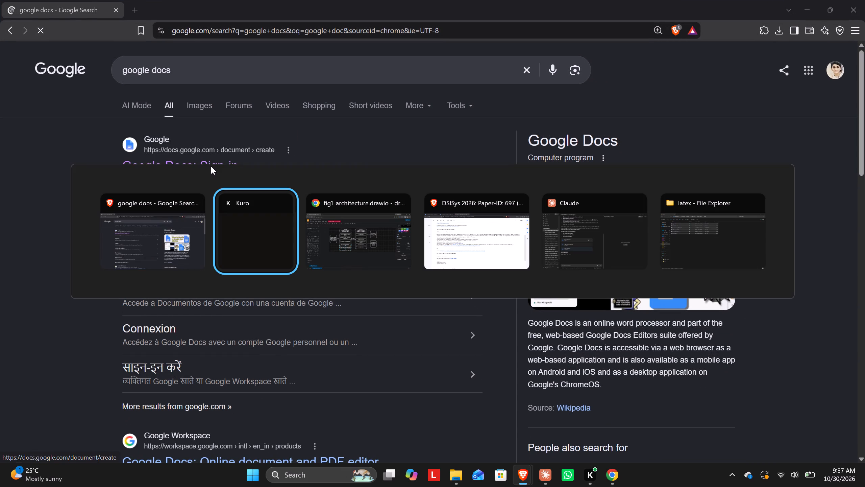
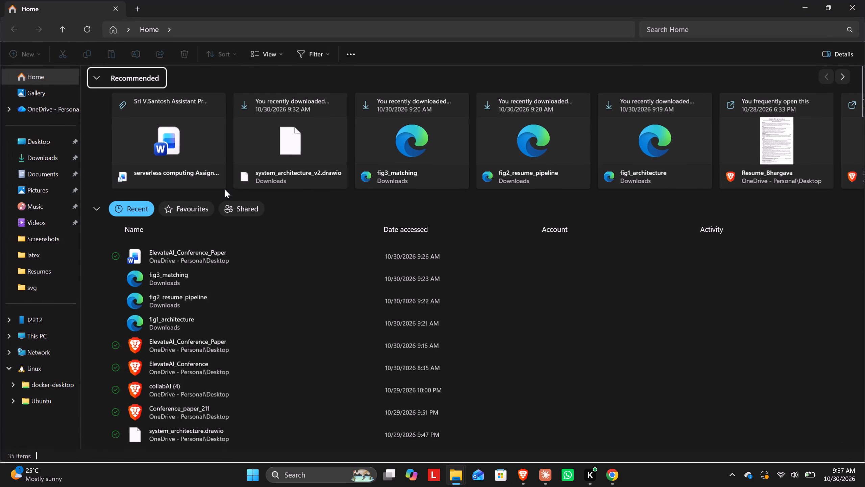
Open the fig1_architecture (1) SVG from the Downloads folder to check the diagram, and close it.
left_click(38, 157)
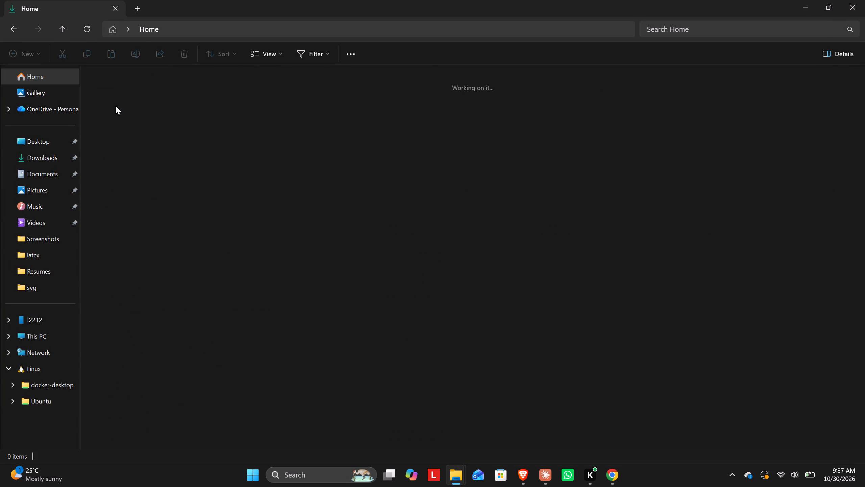
left_click(32, 159)
left_click(134, 102)
left_click_drag(134, 102, 148, 101)
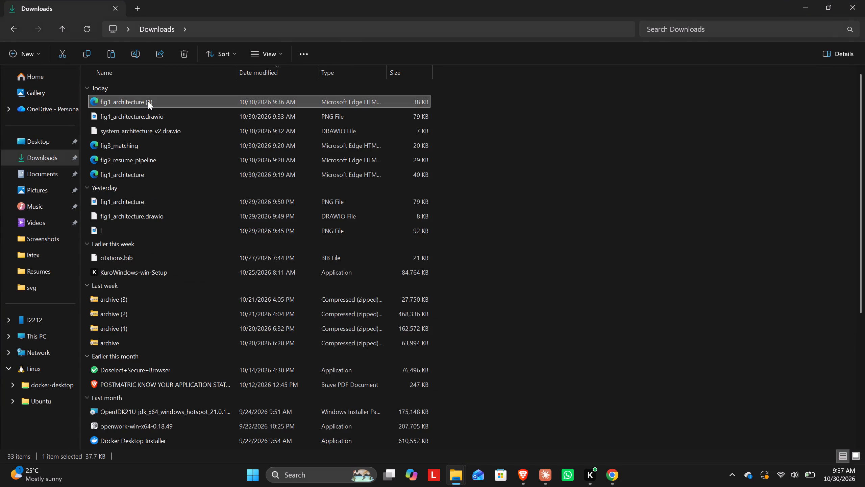
left_click_drag(148, 101, 167, 109)
left_click(864, 0)
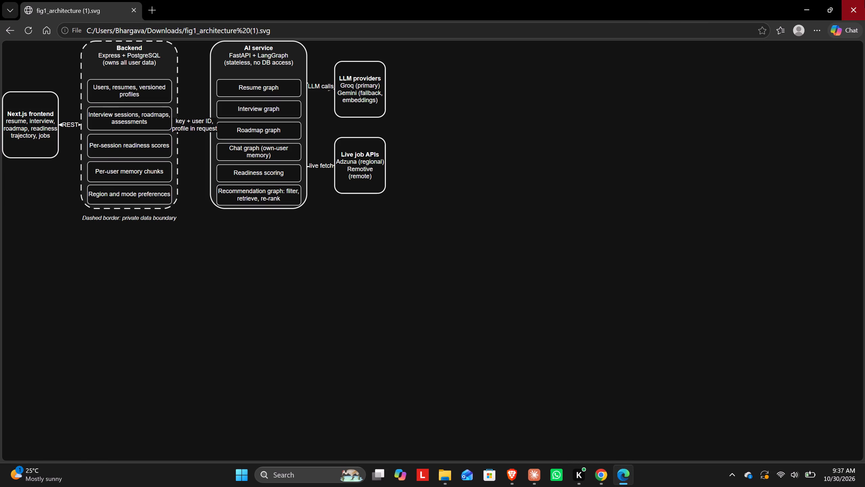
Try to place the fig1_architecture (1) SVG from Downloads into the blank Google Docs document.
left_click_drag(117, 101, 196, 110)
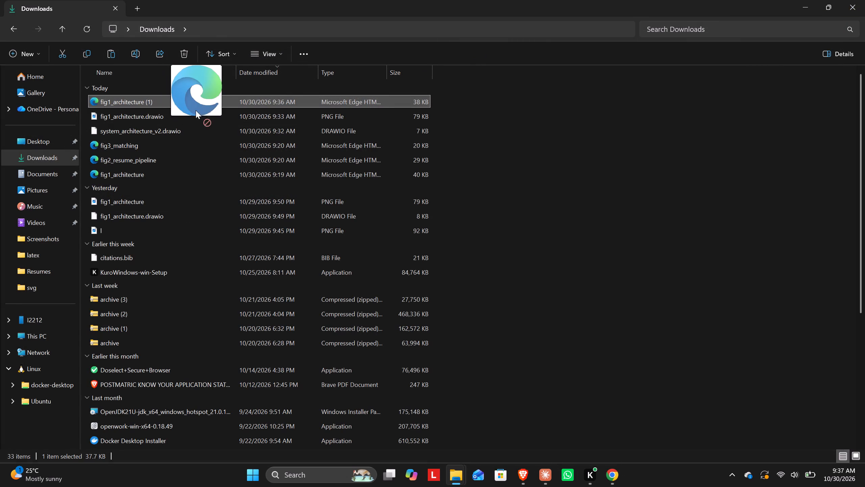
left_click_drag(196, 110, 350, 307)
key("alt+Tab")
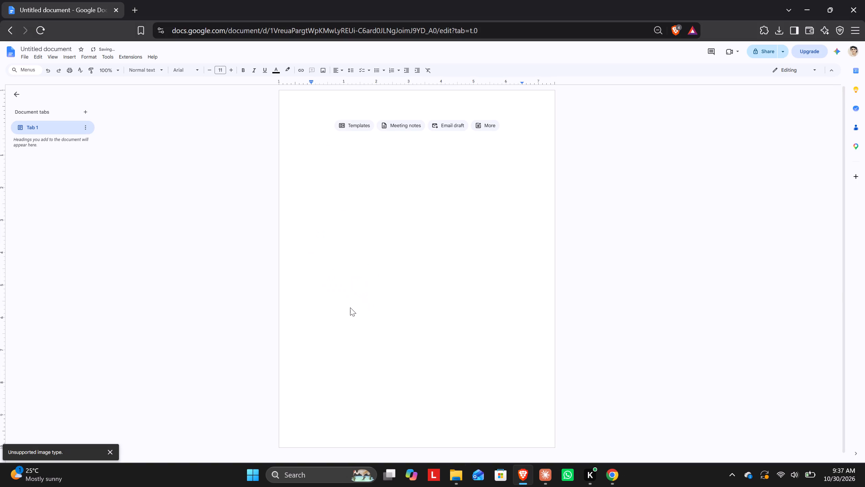
While choosing an image to upload to the document, delete the architecture picture from the Desktop folder.
left_click(368, 242)
left_click(64, 56)
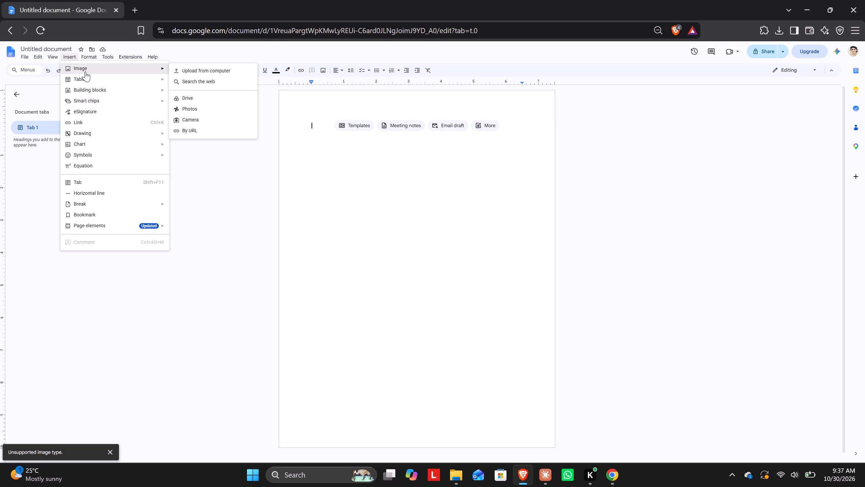
left_click(196, 71)
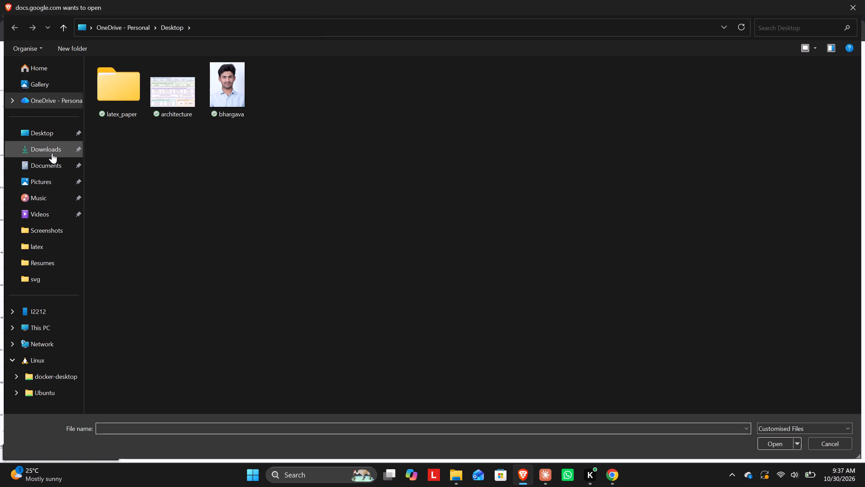
left_click(52, 153)
left_click(40, 130)
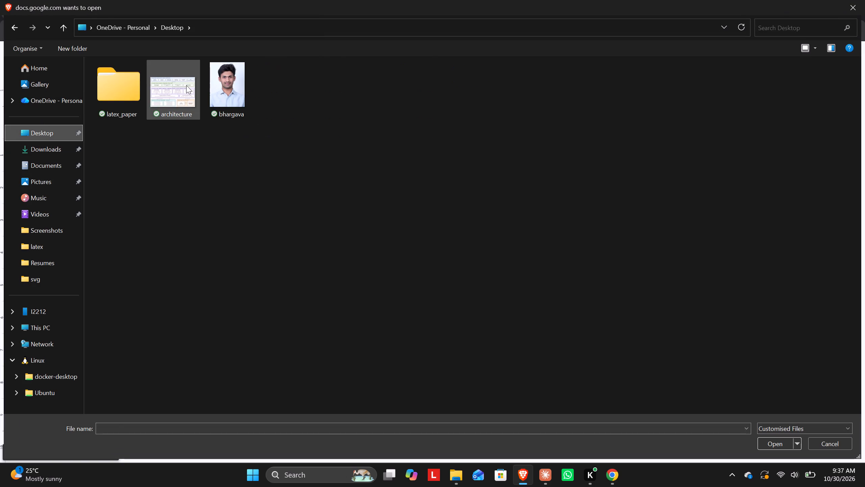
left_click(186, 85)
key("Delete")
Insert the fig1_architecture.drawio PNG from the Downloads folder into the document.
left_click(39, 143)
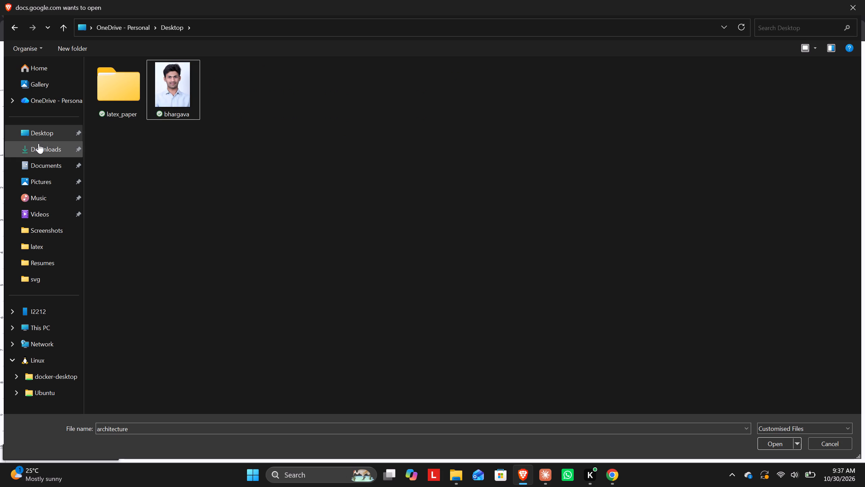
left_click(150, 90)
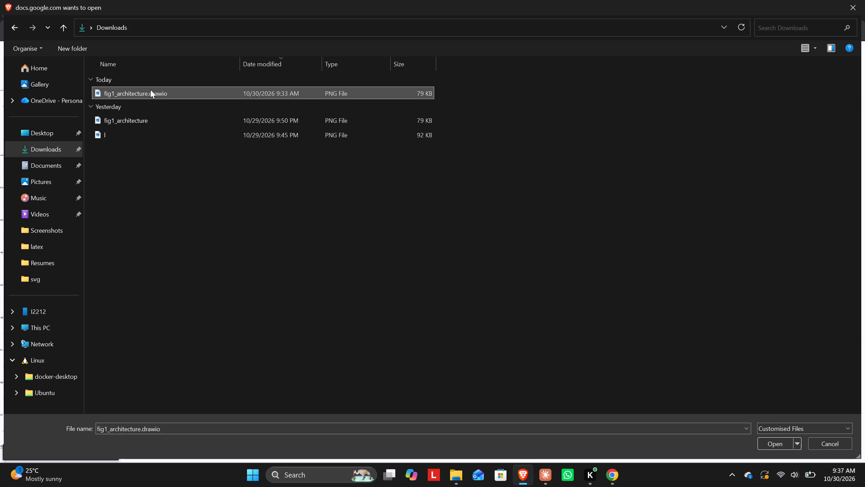
key("Return")
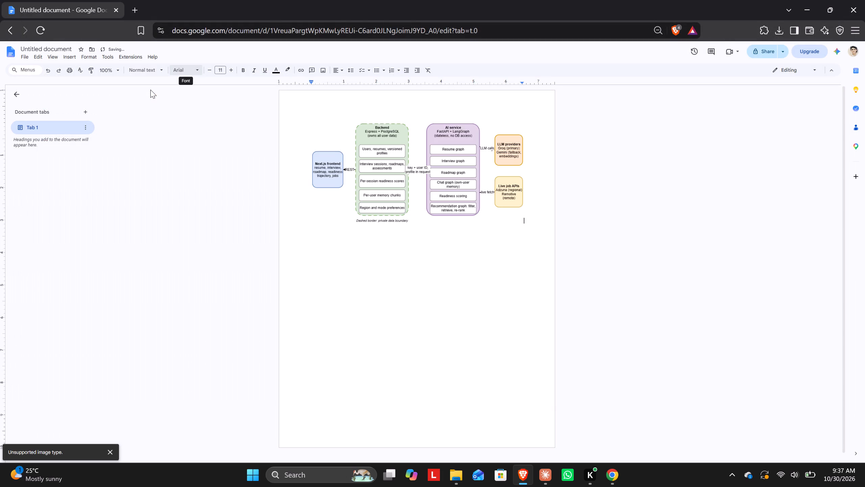
Change the page holding the inserted architecture diagram to landscape.
left_click(416, 171)
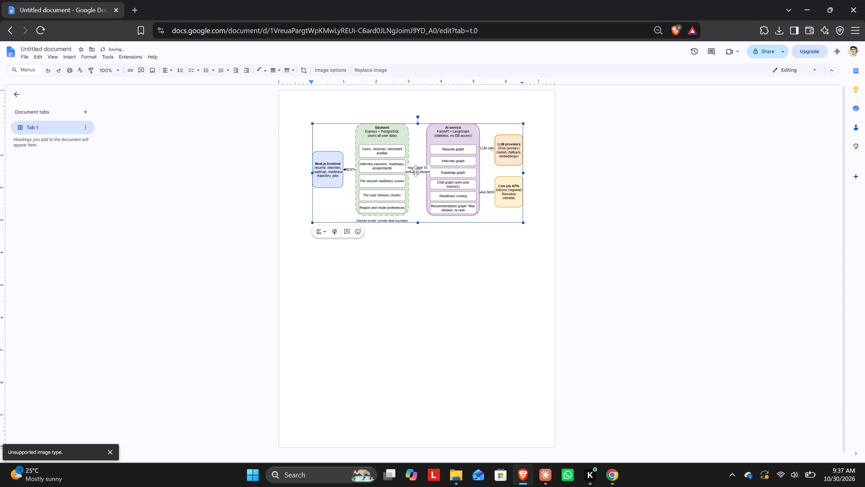
right_click(416, 171)
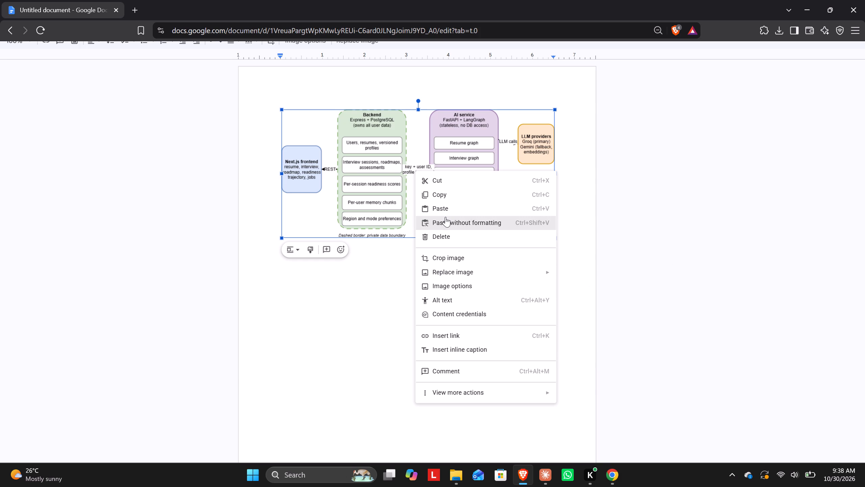
left_click(435, 397)
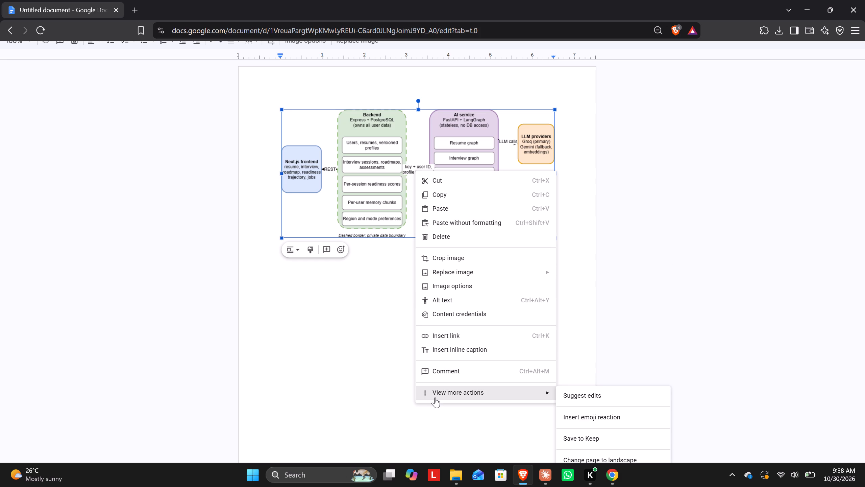
scroll(480, 384, "down", 5)
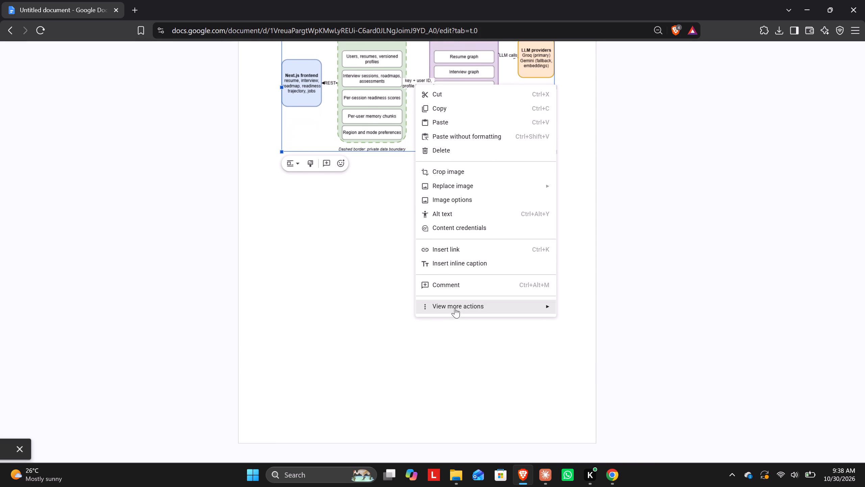
left_click(452, 304)
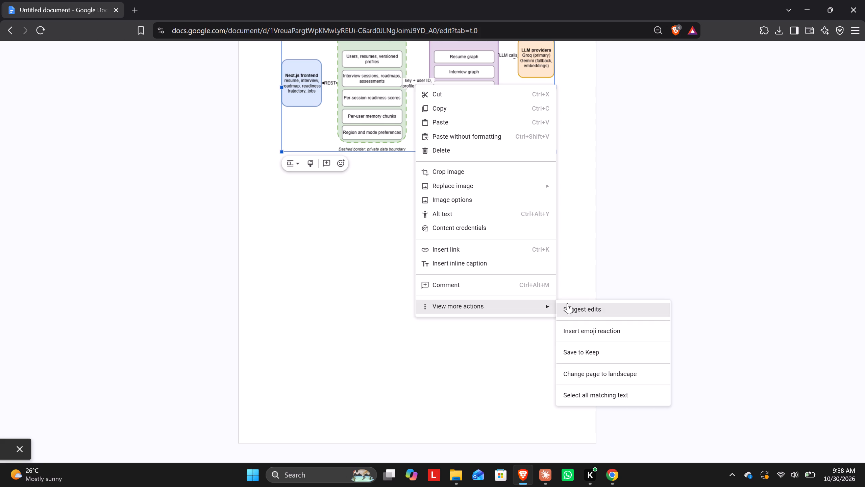
left_click(583, 379)
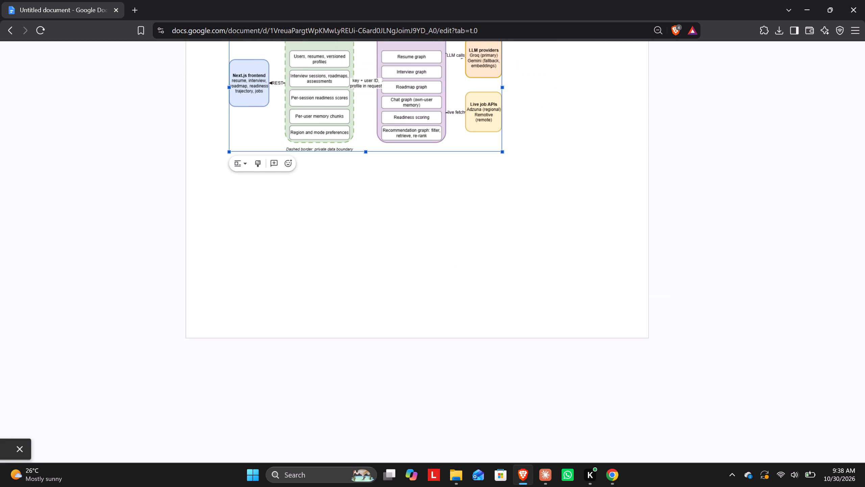
Examine the options available for the inserted diagram, including its alt text and content credentials, and close the document.
scroll(442, 243, "up", 4)
double_click(398, 206)
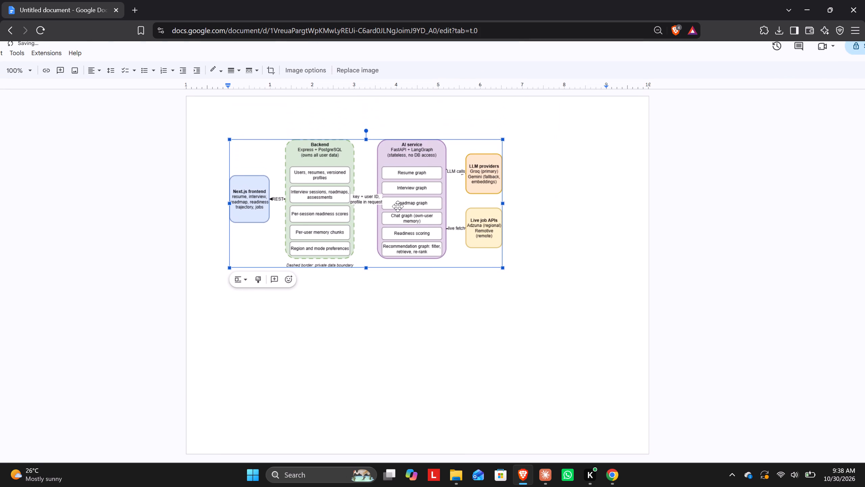
double_click(400, 204)
right_click(400, 204)
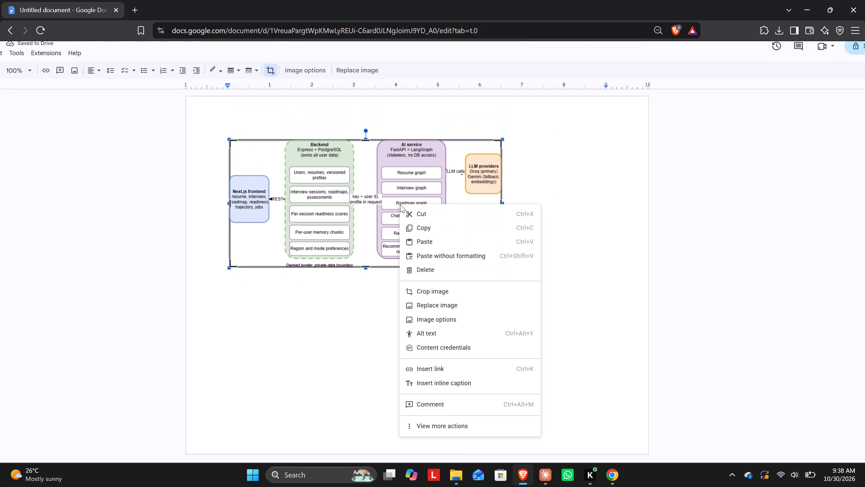
scroll(431, 254, "down", 1)
left_click(304, 280)
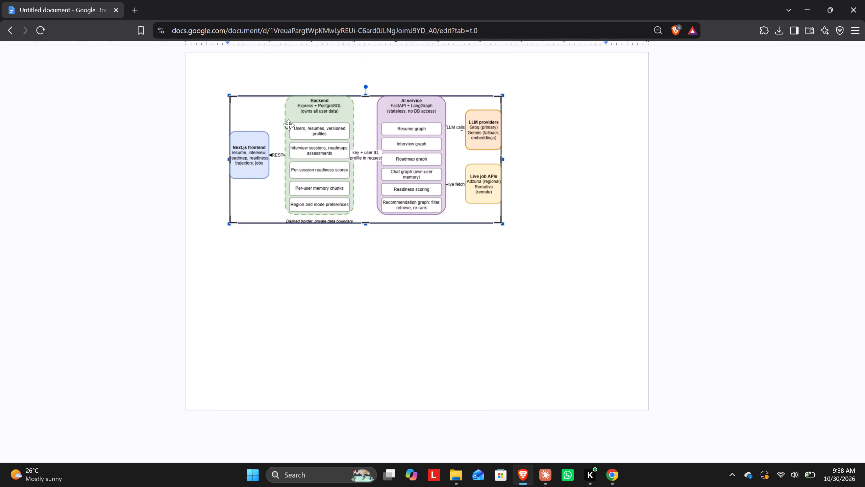
right_click(304, 107)
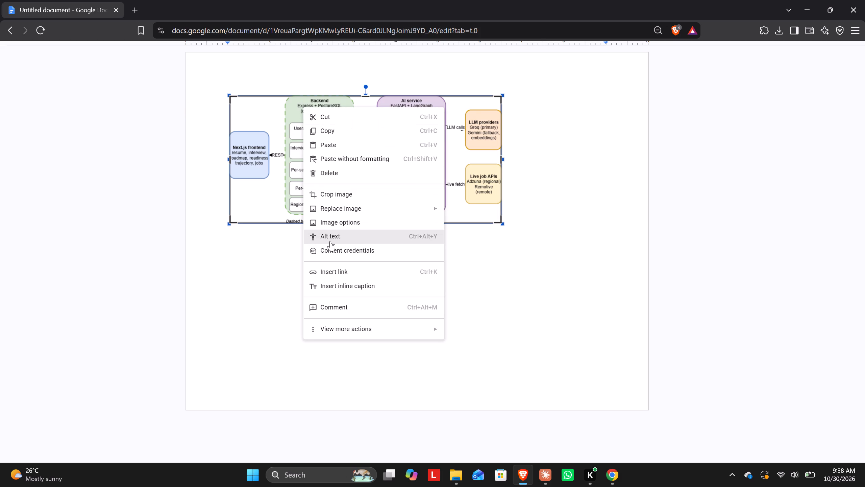
left_click(330, 241)
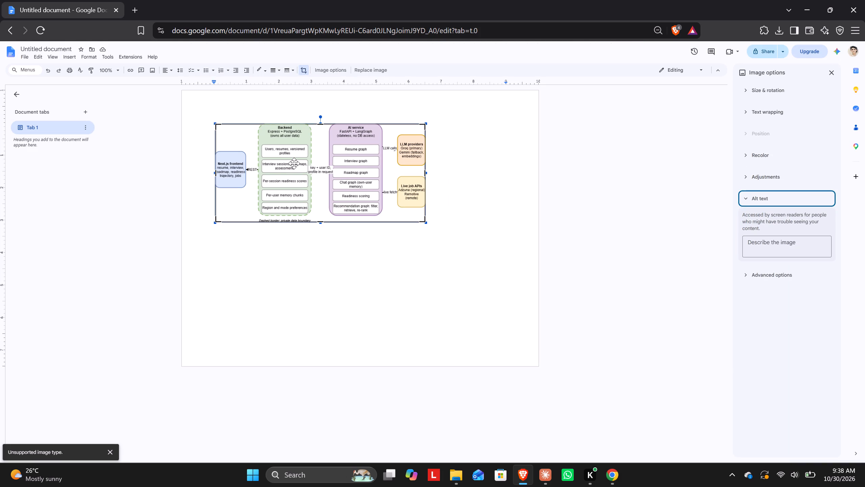
left_click(294, 163)
right_click(294, 163)
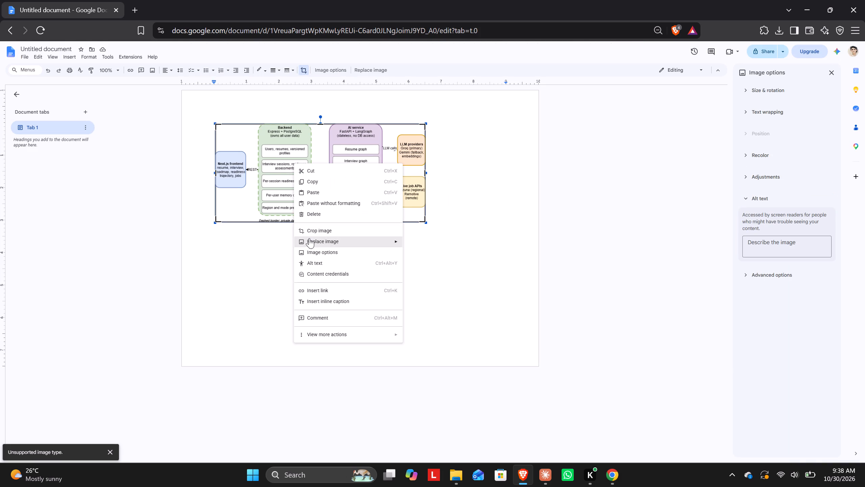
left_click(310, 277)
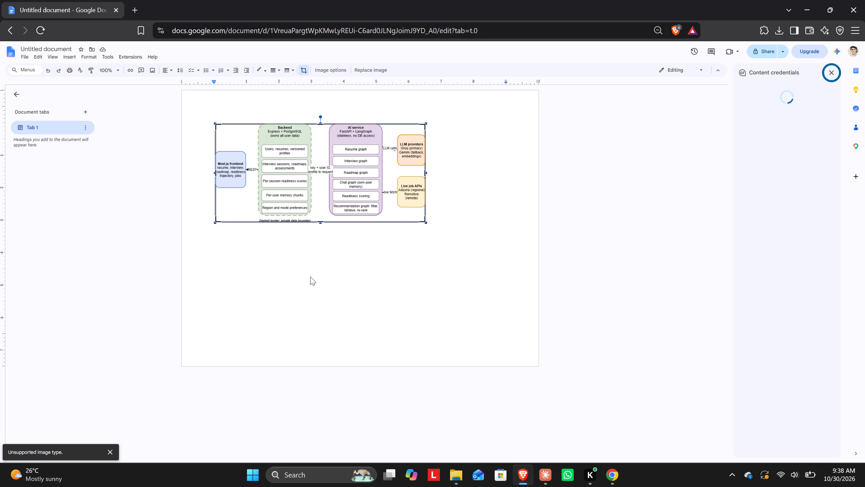
right_click(295, 176)
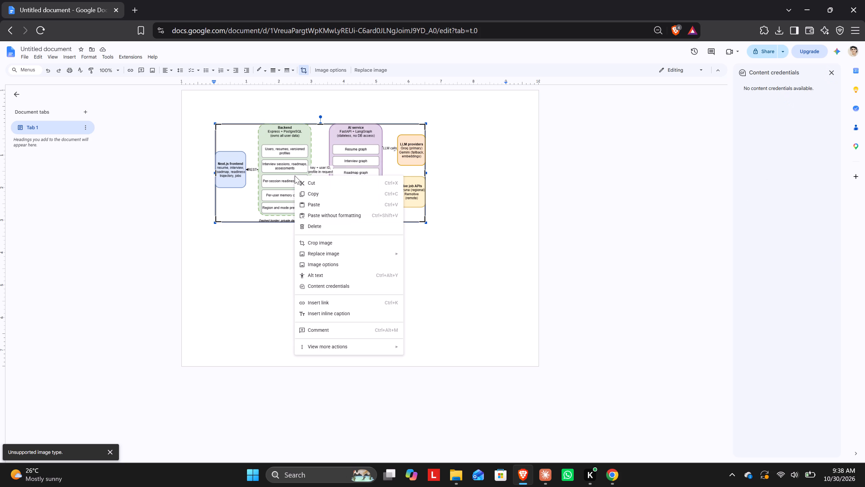
left_click(243, 249)
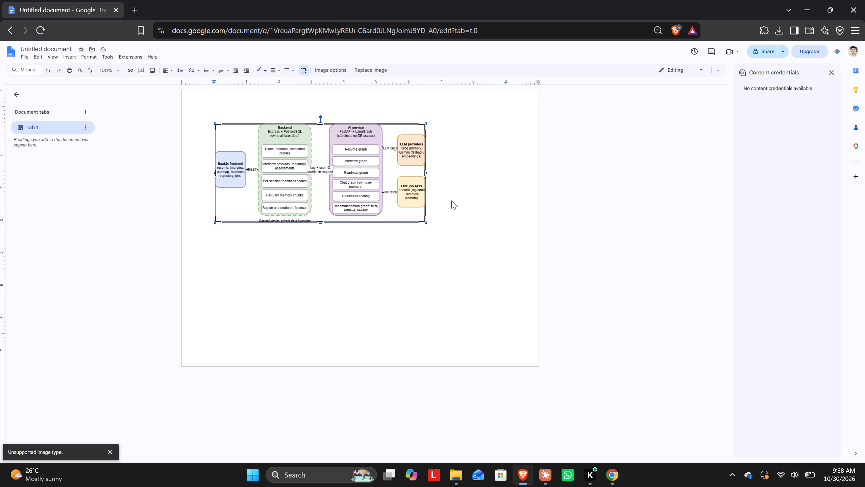
left_click_drag(490, 252, 85, 103)
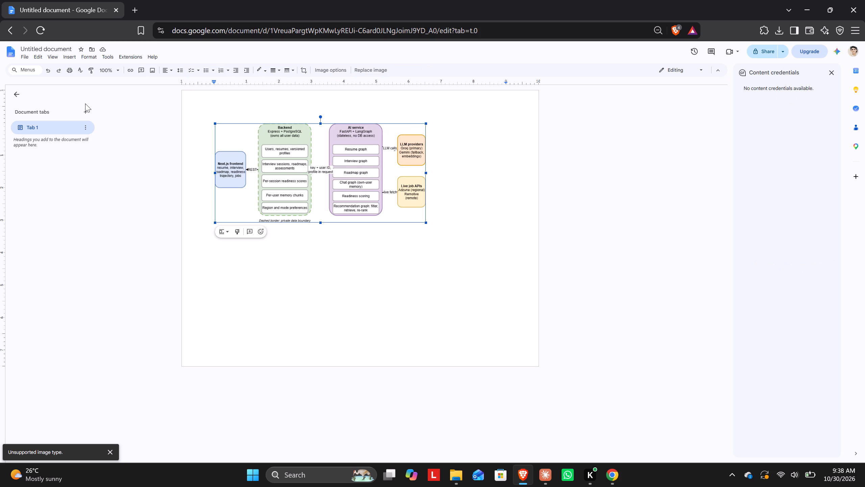
key("ctrl+F4")
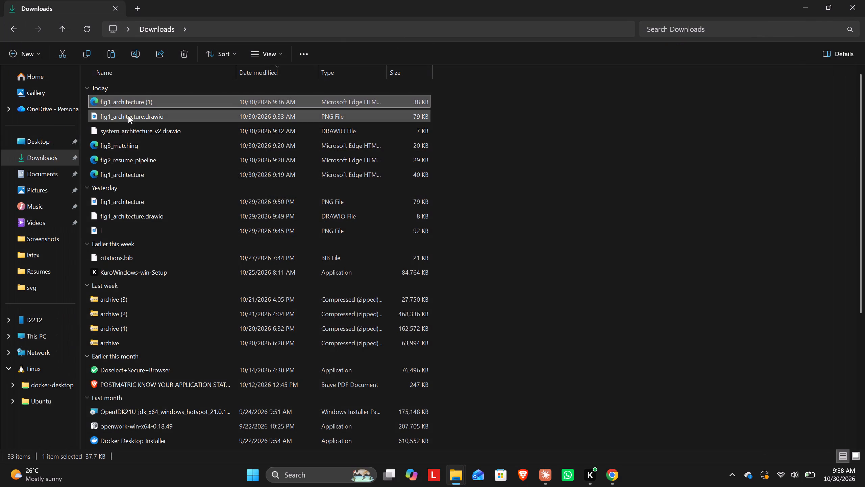
Delete the older fig1_architecture, fig2_resume_pipeline and fig3_matching SVG files from the Downloads folder.
left_click(136, 179)
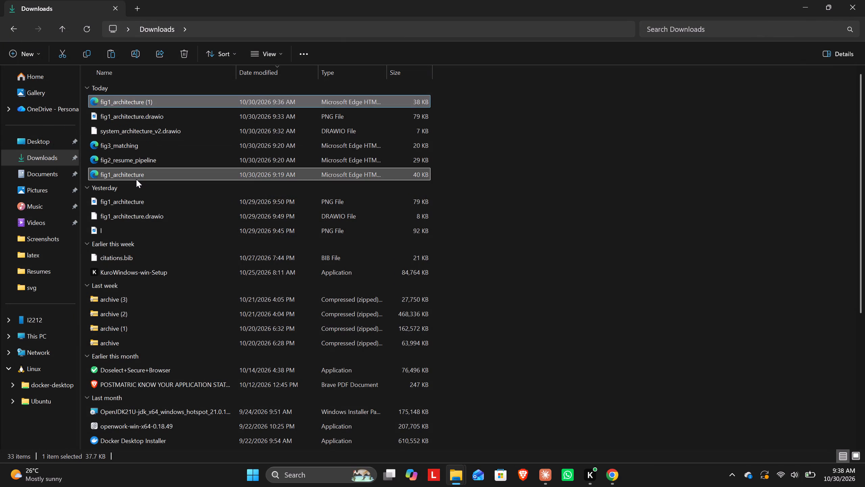
key("Delete")
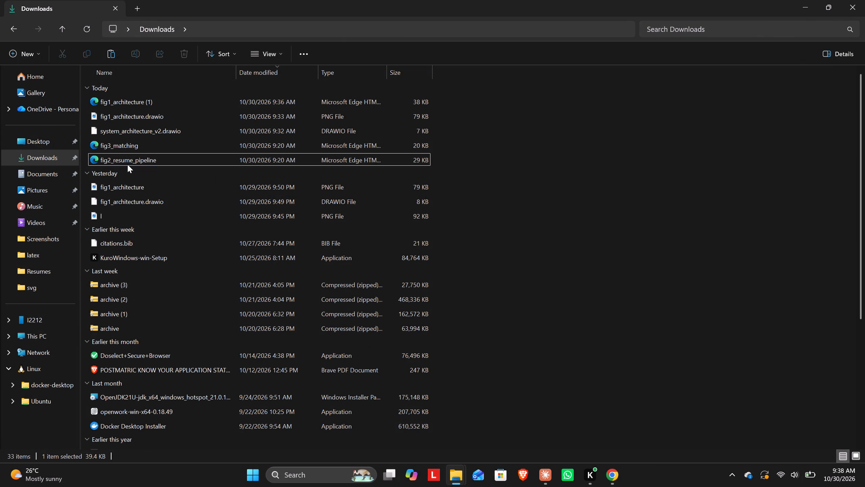
left_click(127, 164)
key("Delete")
left_click(115, 150)
key("Delete")
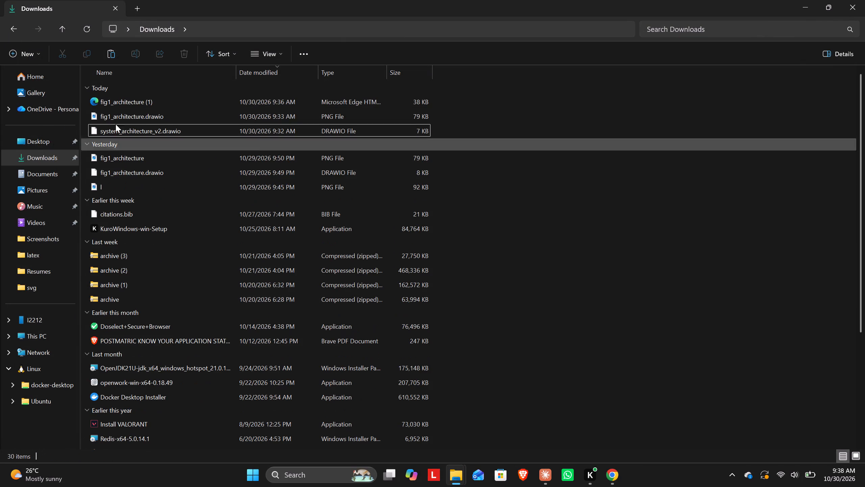
Rename the fig1_architecture (1) SVG in Downloads as fig1_architecture.
left_click(108, 102)
key("F2")
key("Right")
key("BackSpace")
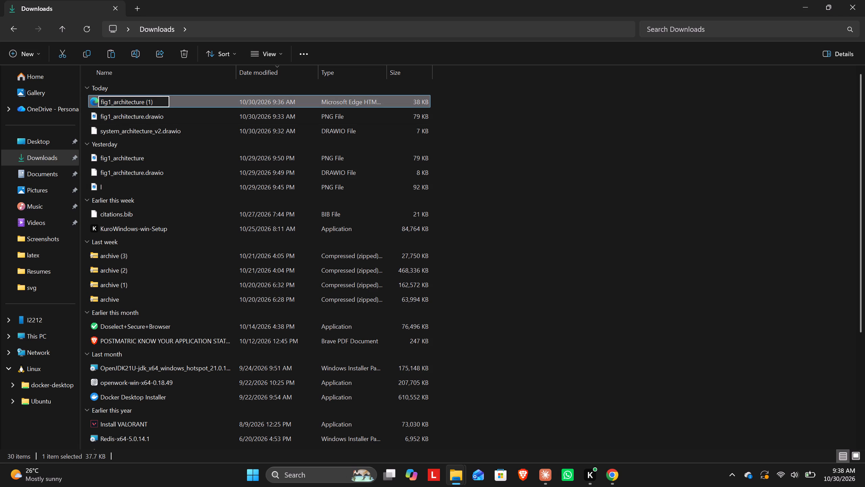
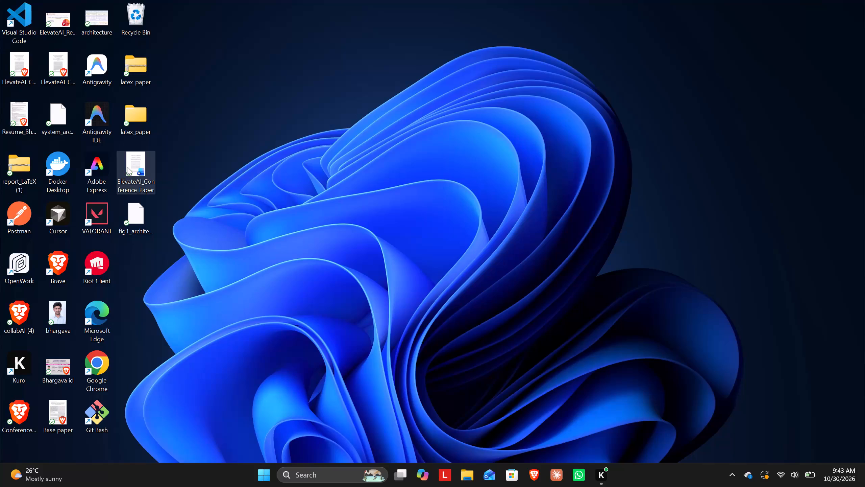
Delete the coloured system architecture drawing above the Fig. 1 caption on page 4 of the ElevateAI_Conference_Paper Word document.
scroll(336, 157, "down", 4)
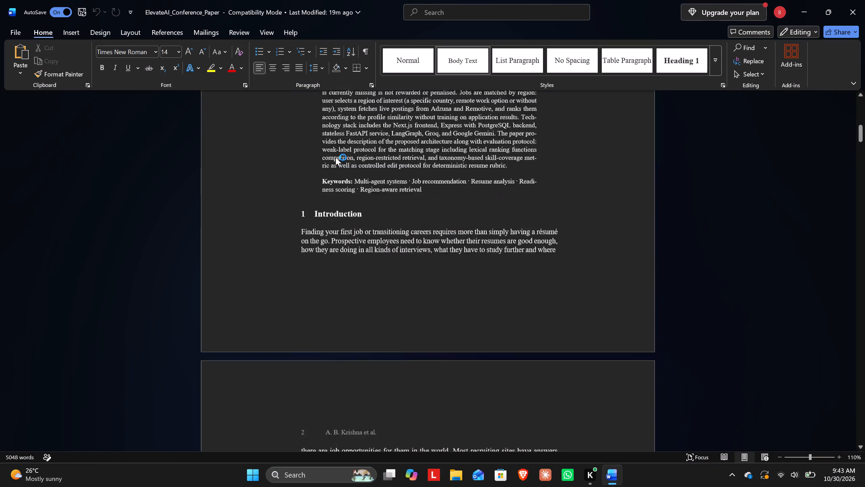
scroll(336, 157, "down", 4)
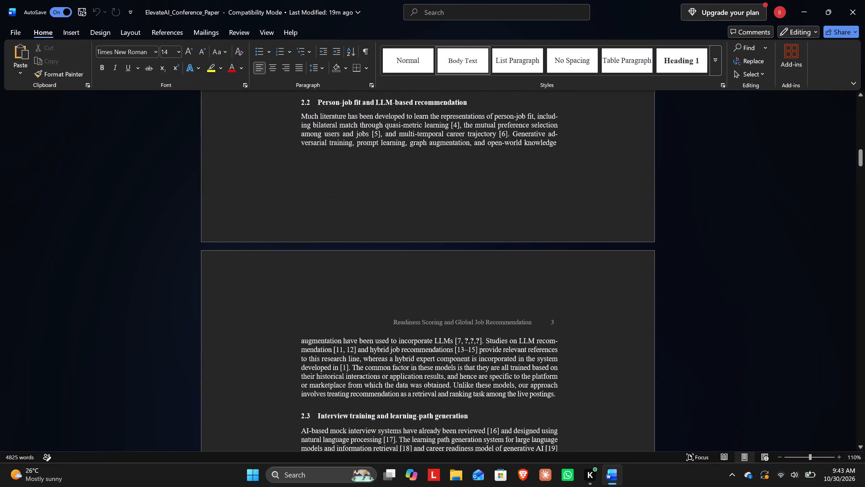
scroll(336, 157, "down", 2)
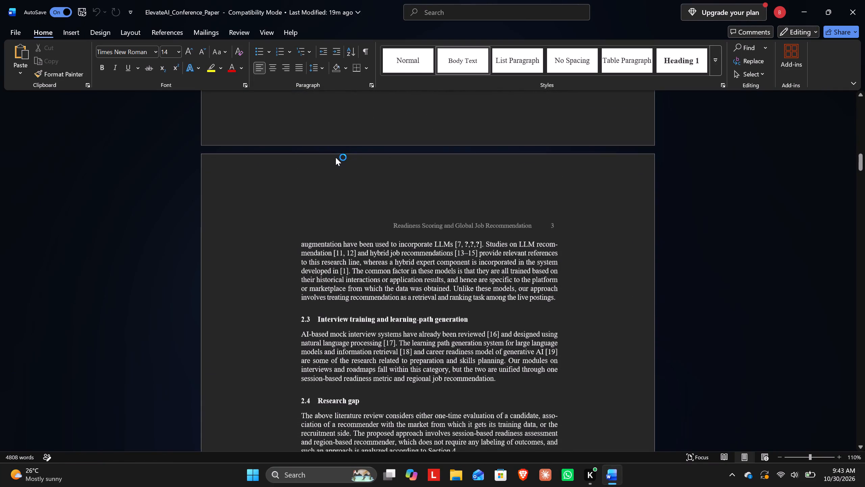
scroll(336, 157, "down", 2)
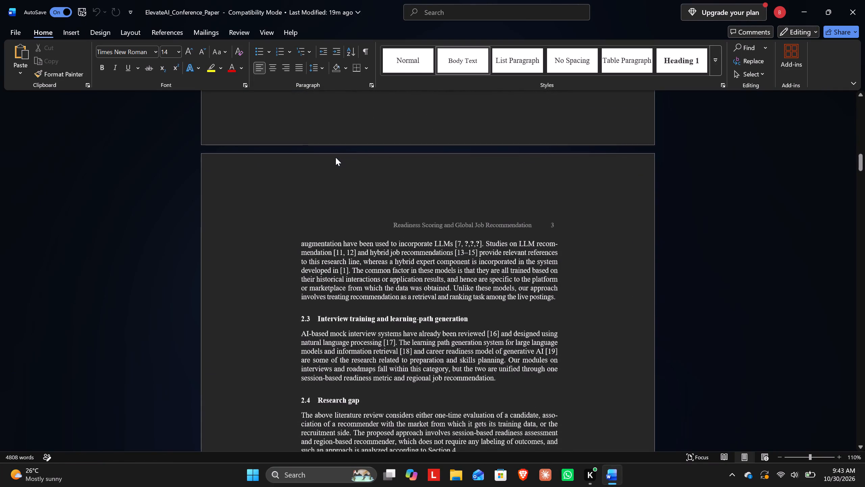
scroll(336, 157, "down", 1)
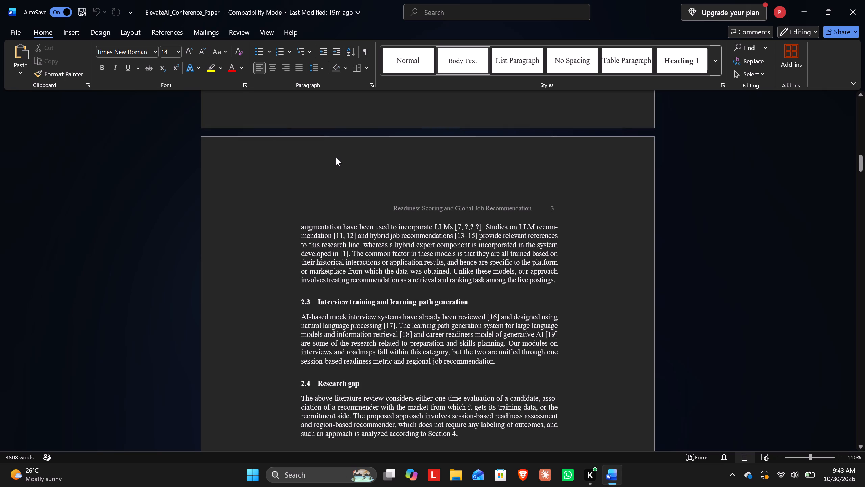
scroll(336, 157, "down", 6)
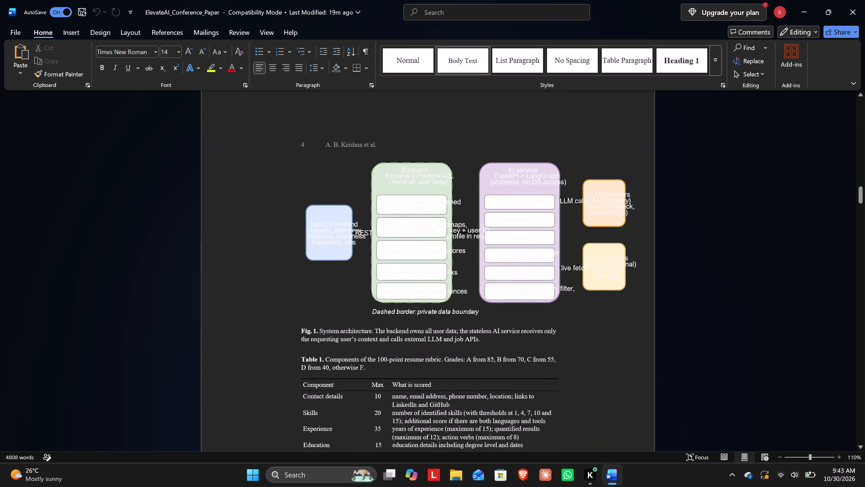
left_click(419, 192)
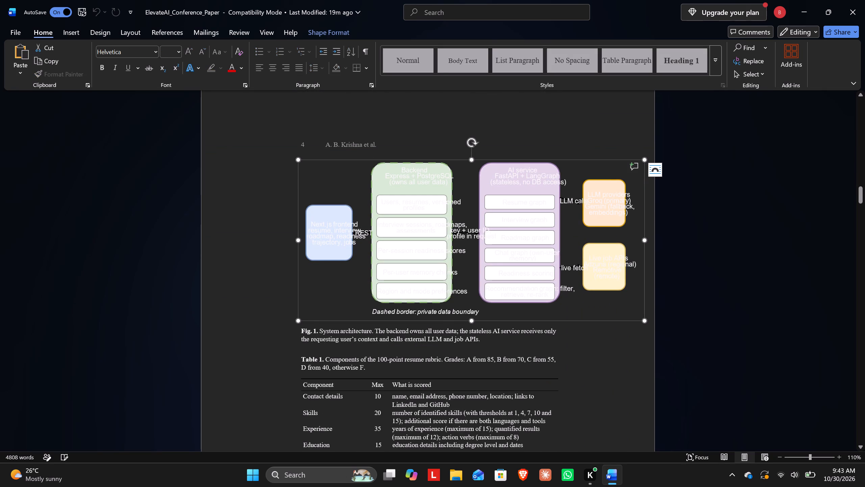
key("Delete")
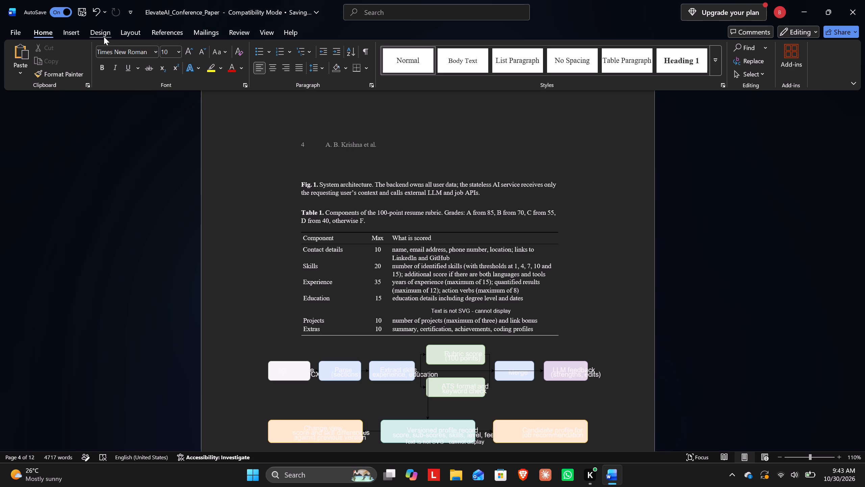
Insert the fig1_architecture picture of type Microsoft Edge HTML from Downloads above the Fig. 1 caption.
left_click(73, 29)
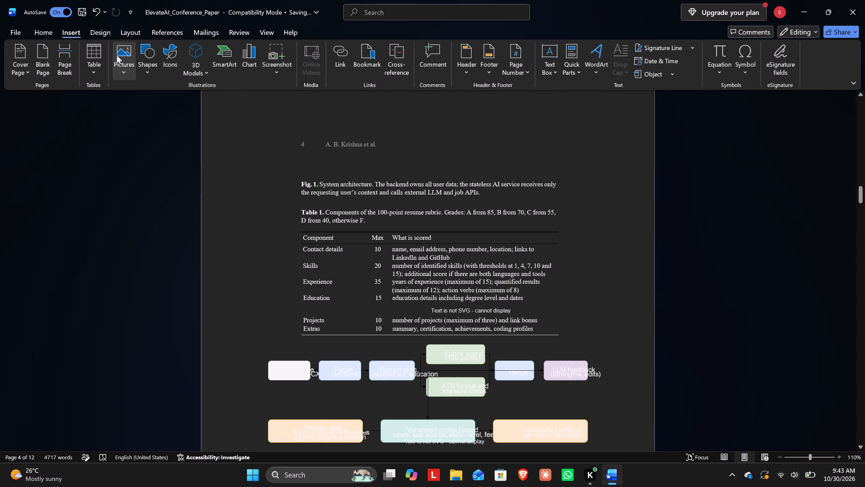
left_click(117, 55)
left_click(143, 100)
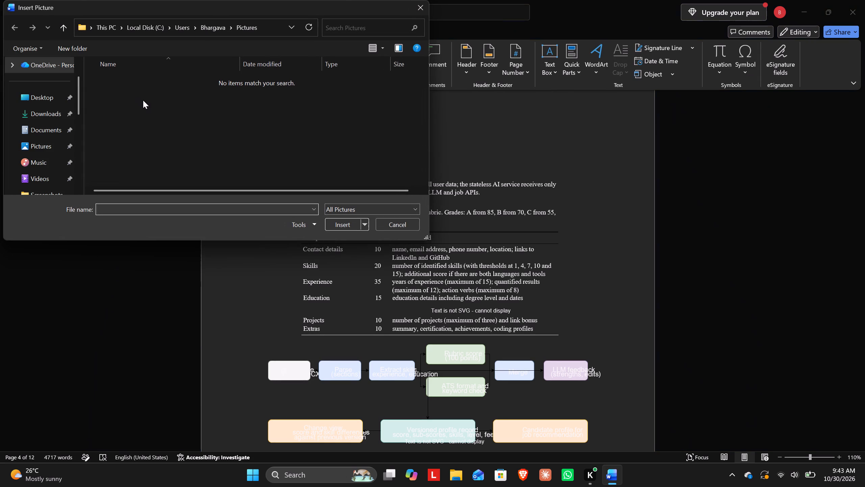
left_click(44, 116)
left_click(107, 97)
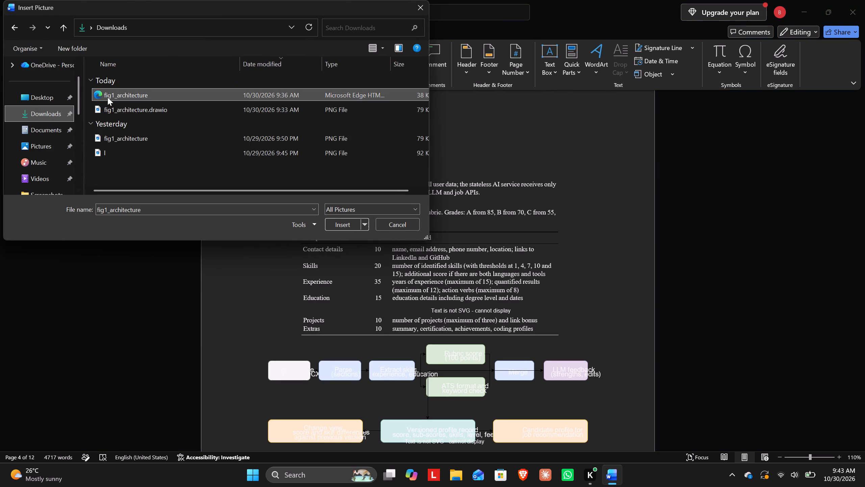
key("Return")
left_click(151, 215)
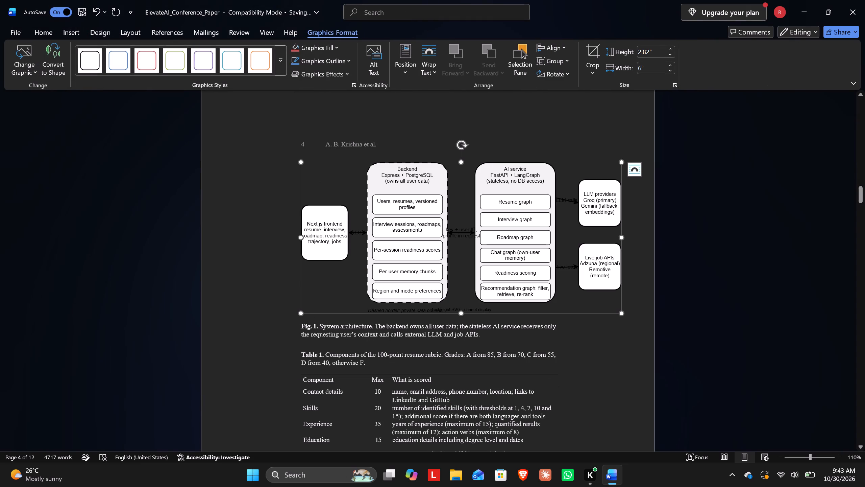
left_click(113, 292)
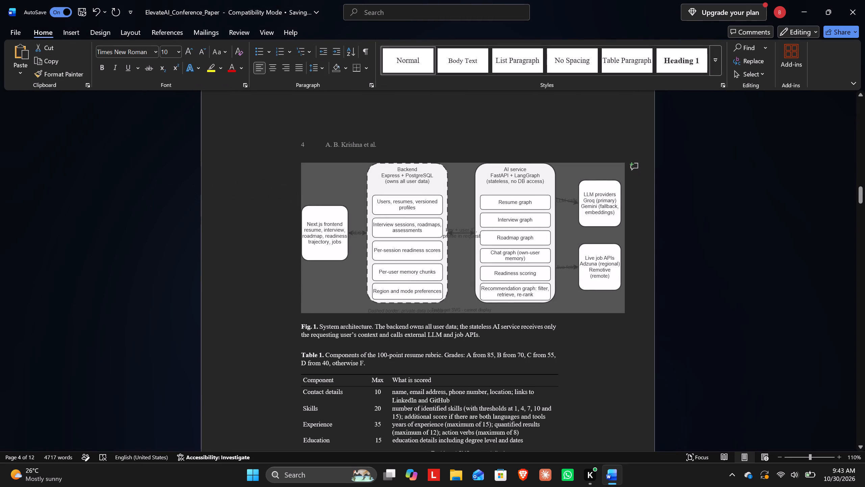
left_click(314, 225)
left_click(711, 191)
Save the conference paper and close it.
key("ctrl+s")
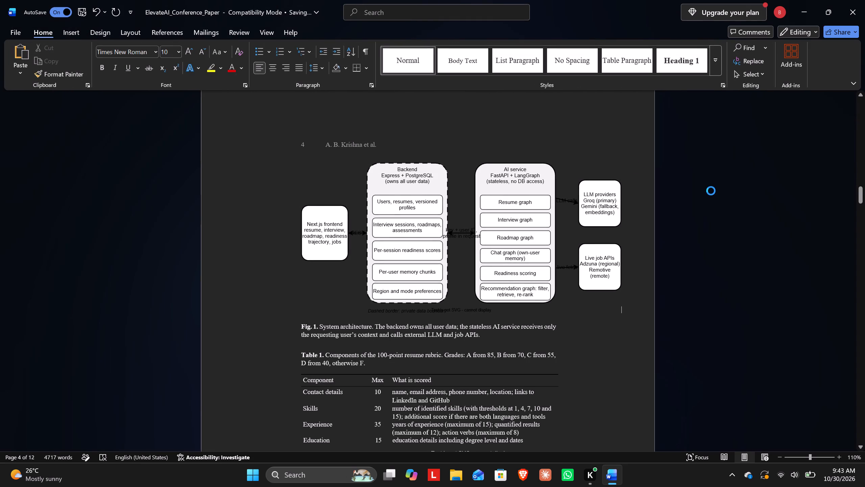
left_click(864, 0)
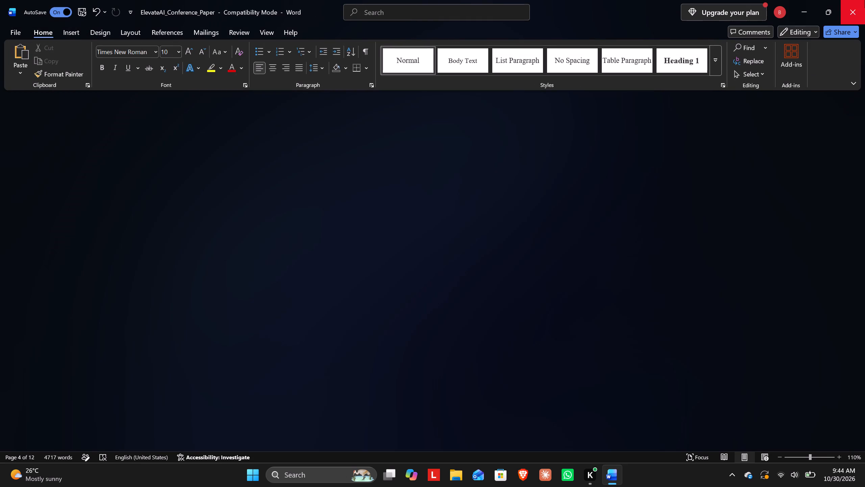
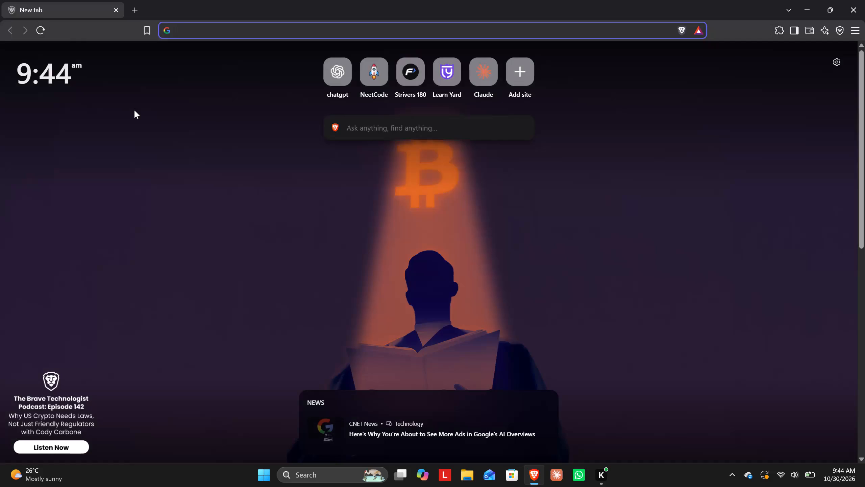
Search the web for google docs and open Google Docs with a new blank document.
type("google dri")
key("BackSpace")
key("BackSpace")
key("equal")
key("BackSpace")
key("BackSpace")
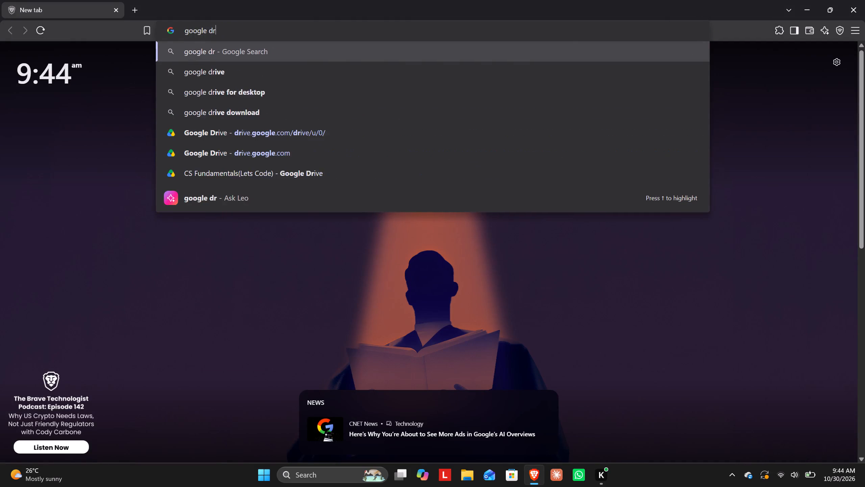
type("ocs")
key("Return")
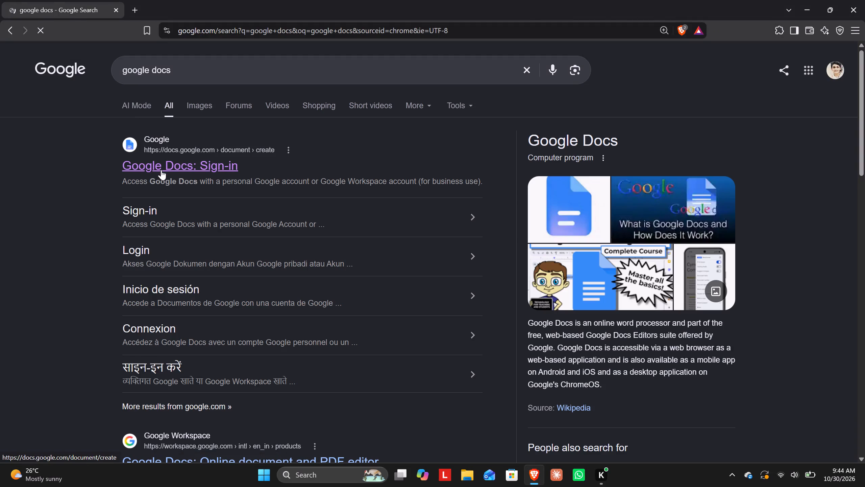
left_click(161, 170)
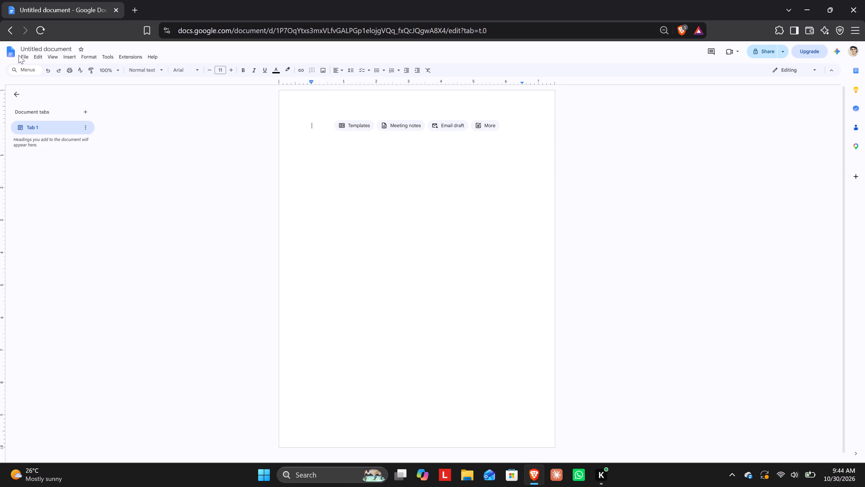
Upload the ElevateAI_Conference_Paper Word document from the Desktop folder and open it in Google Docs.
left_click(28, 55)
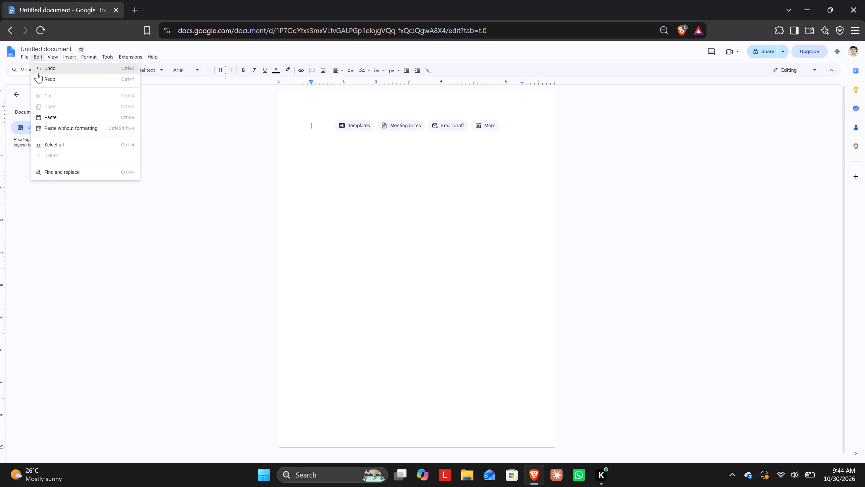
left_click(36, 83)
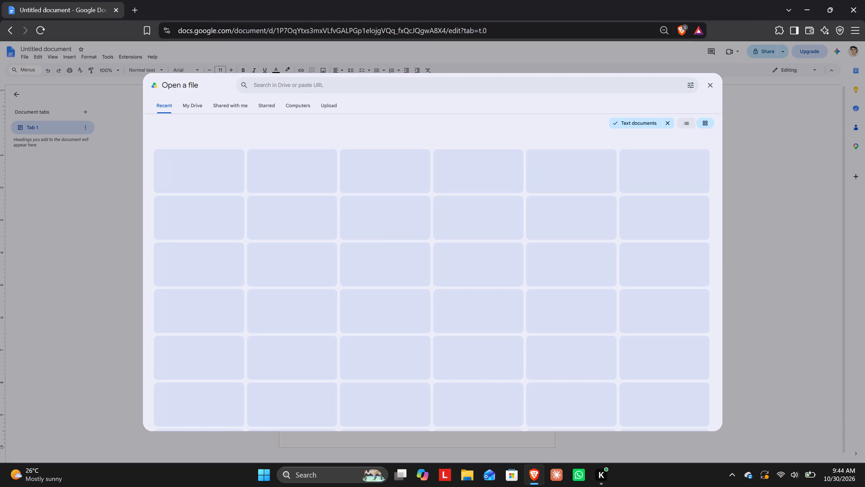
left_click(327, 102)
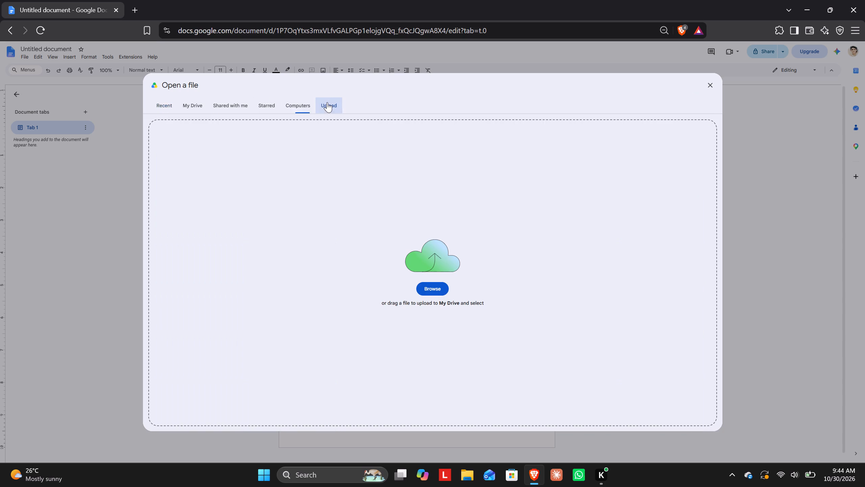
left_click(424, 285)
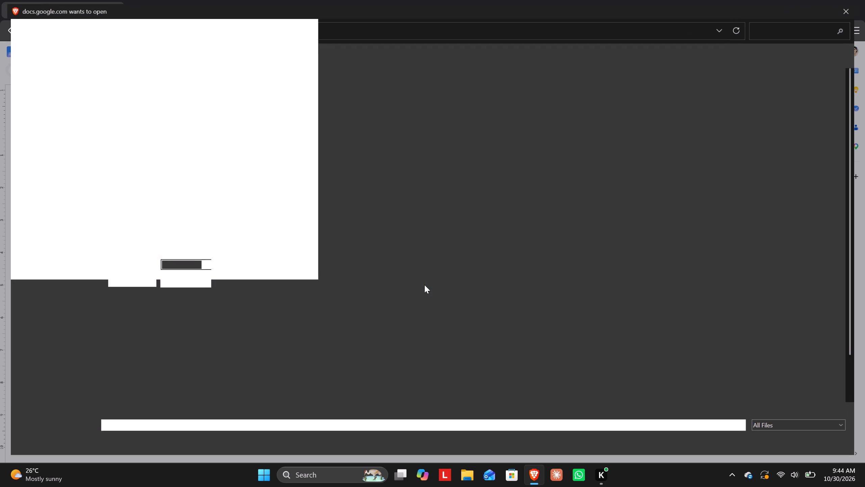
left_click(127, 78)
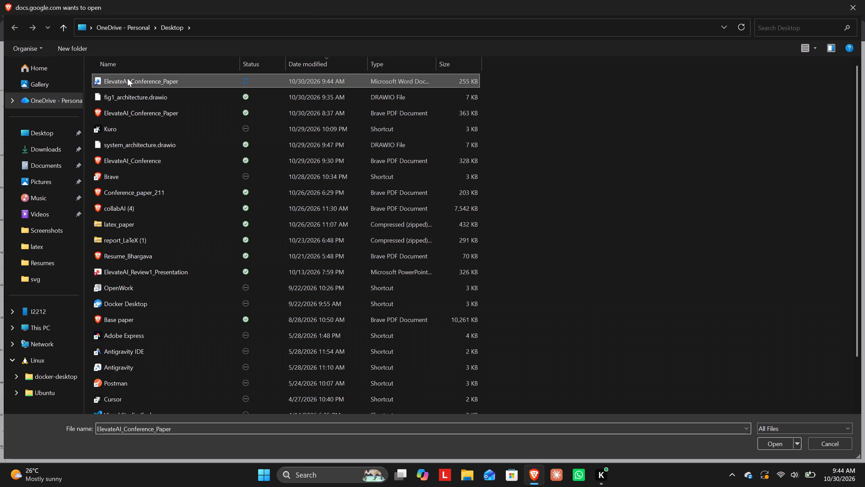
key("Return")
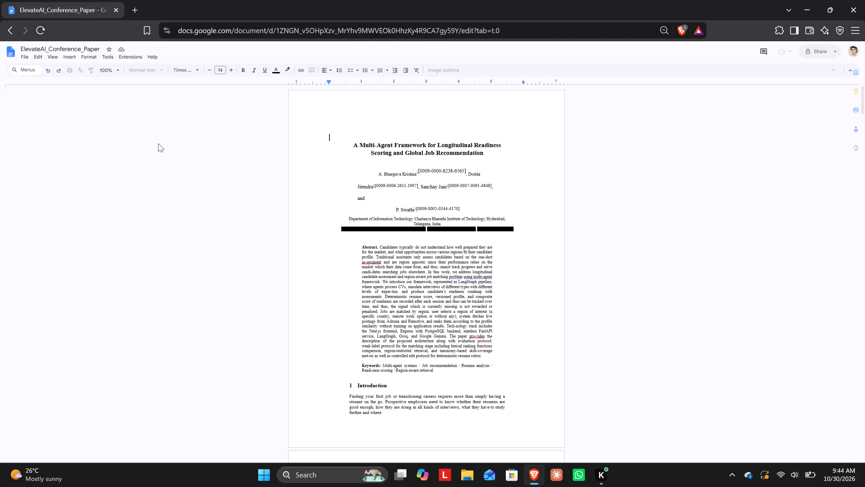
Widen the system architecture figure above the Fig. 1 caption slightly by extending its right edge toward the page edge.
scroll(392, 152, "down", 6)
scroll(240, 177, "down", 1)
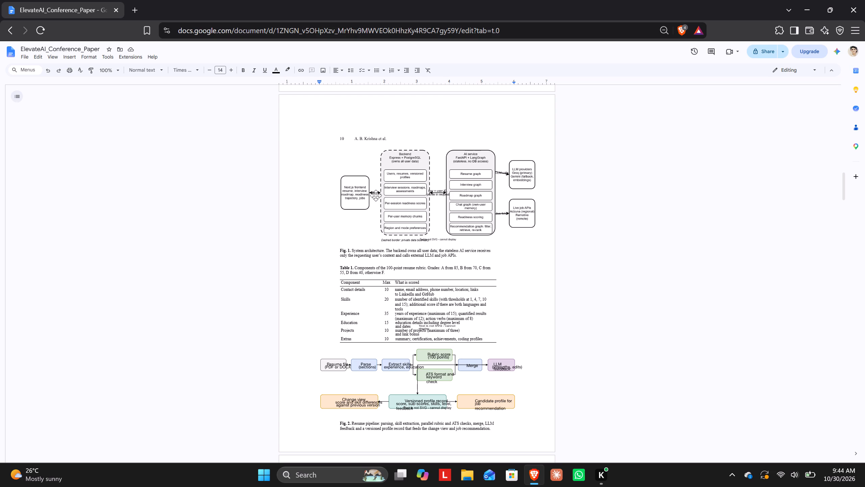
left_click(374, 180)
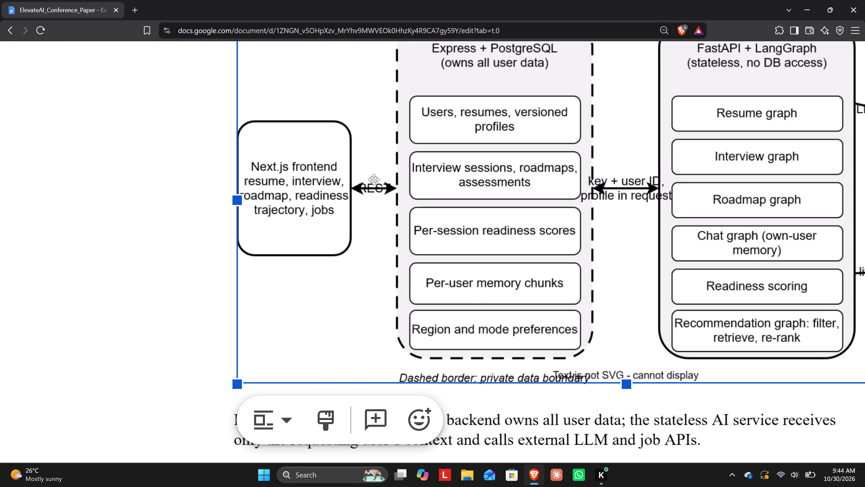
left_click(620, 178)
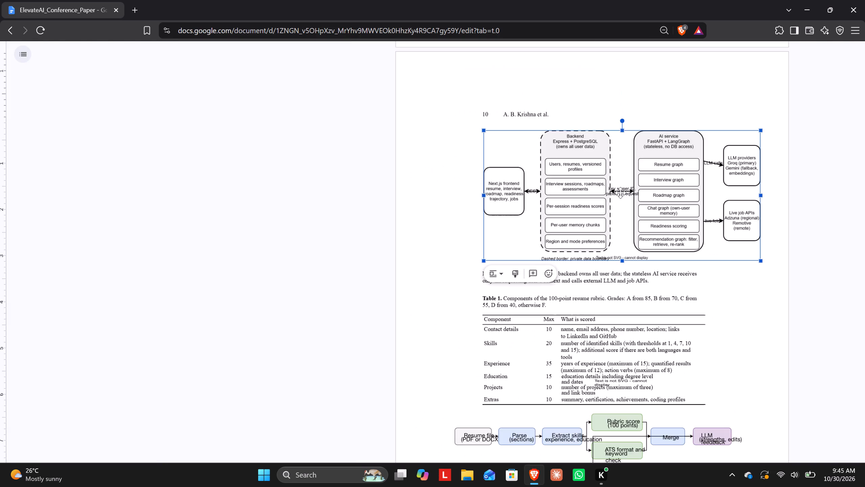
scroll(558, 199, "up", 1)
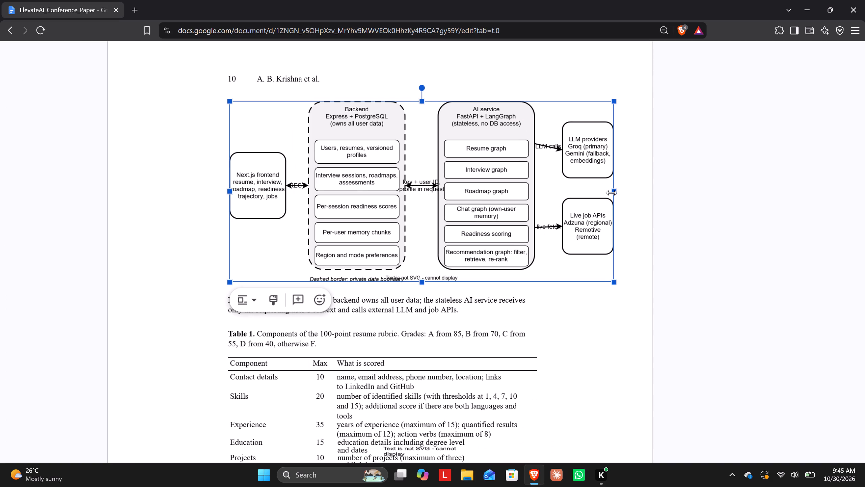
left_click_drag(613, 193, 636, 194)
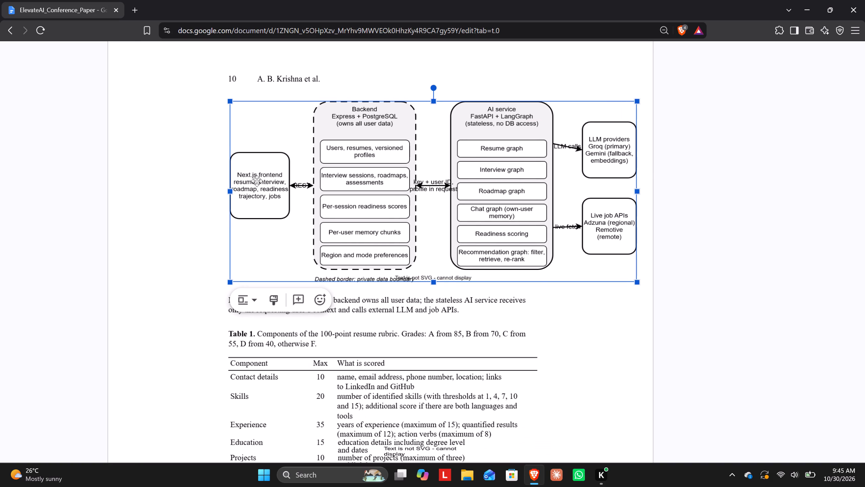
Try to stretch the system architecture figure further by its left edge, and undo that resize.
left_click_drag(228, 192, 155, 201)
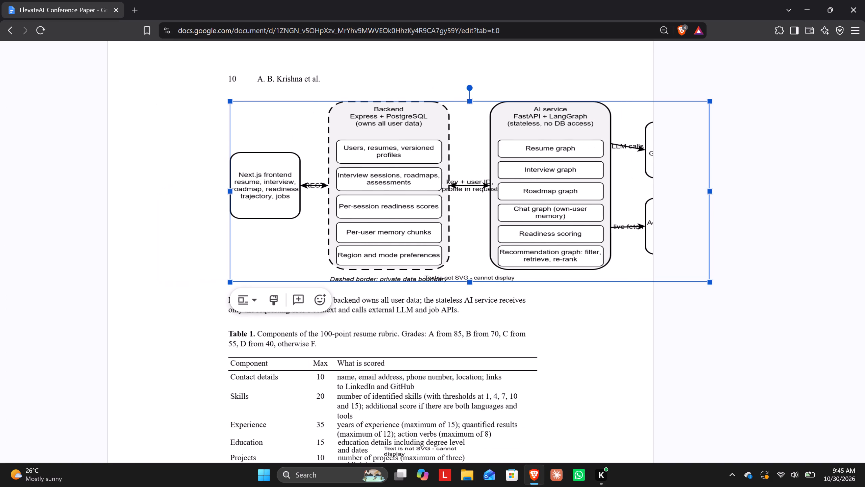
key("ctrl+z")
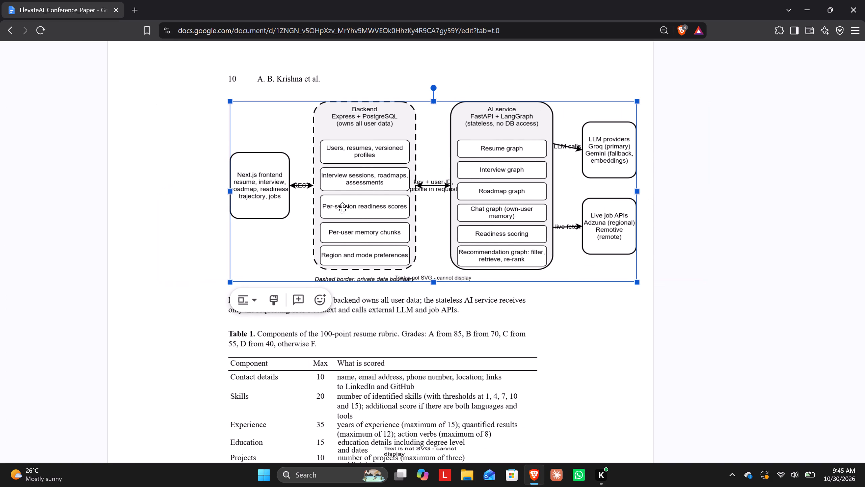
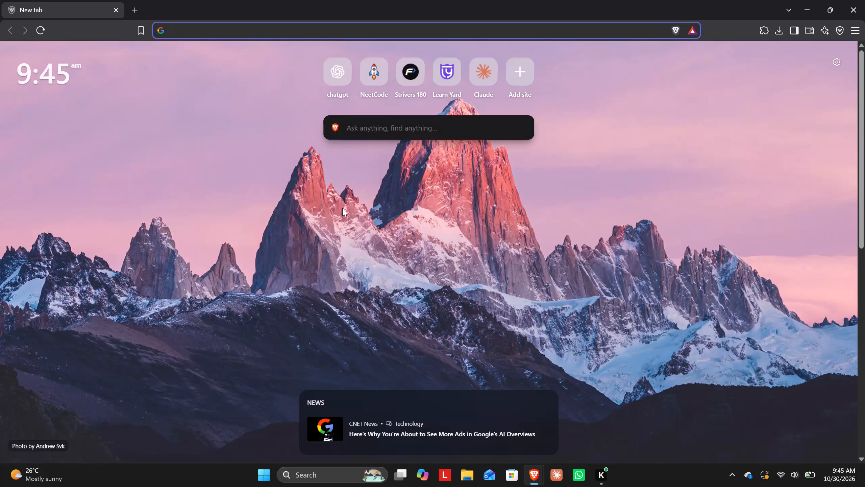
Open draw.io in the browser.
type("draw.io")
key("Return")
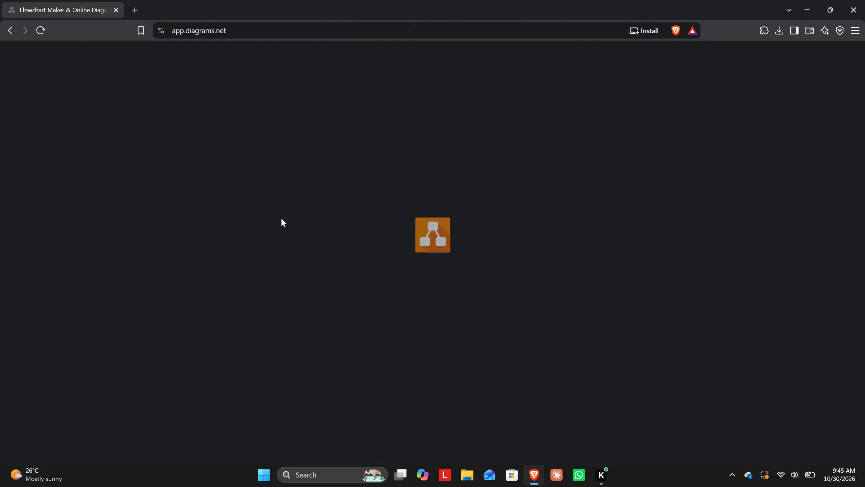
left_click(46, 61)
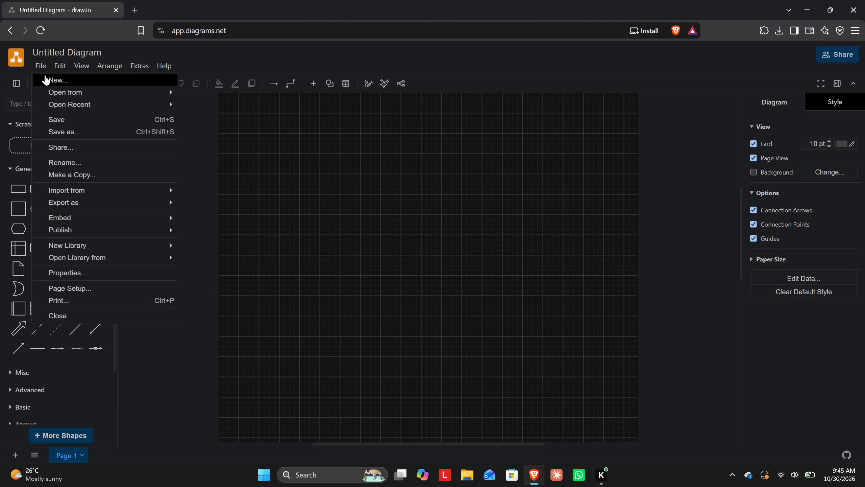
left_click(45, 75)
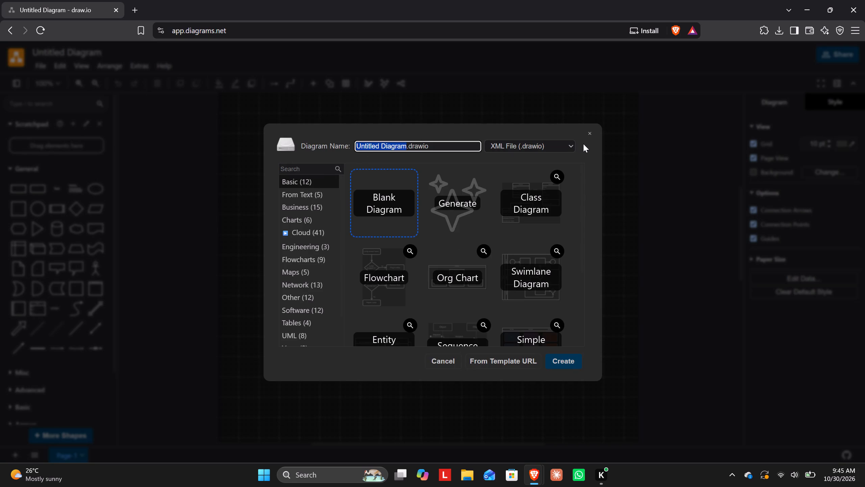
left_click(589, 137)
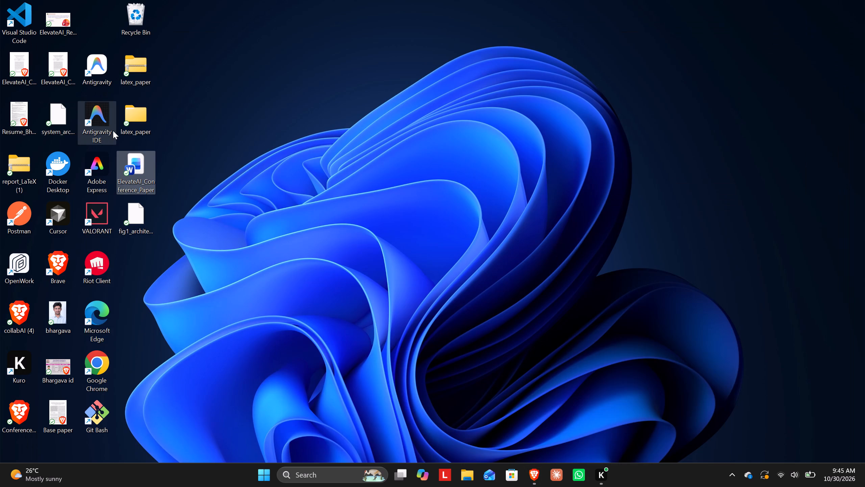
Load fig1_architecture.drawio from the latex folder inside the Desktop's latex_paper folder into the draw.io editor.
left_click_drag(113, 131, 129, 120)
double_click(129, 120)
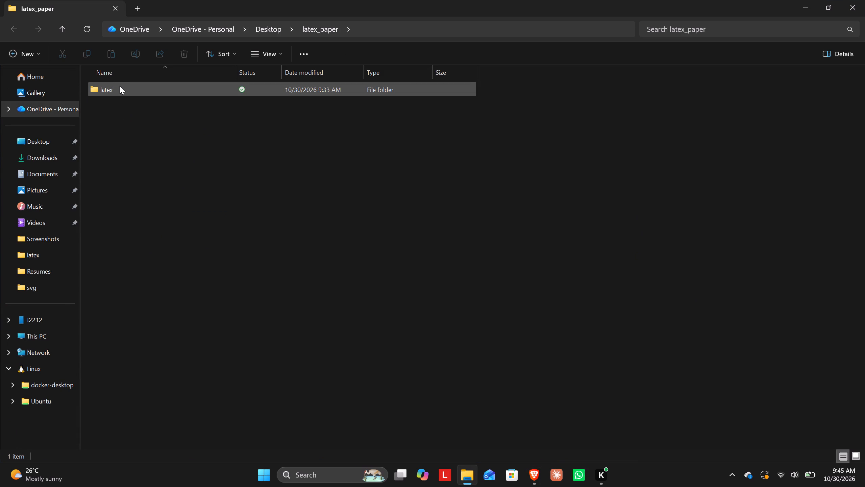
double_click(120, 86)
left_click(116, 94)
left_click_drag(116, 94, 182, 85)
left_click_drag(182, 85, 418, 216)
key("alt+Tab")
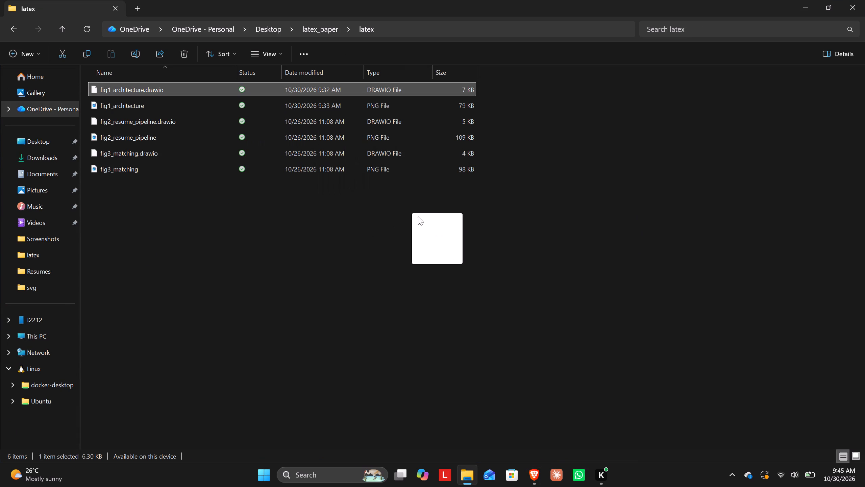
left_click_drag(418, 216, 409, 235)
key("alt+Tab")
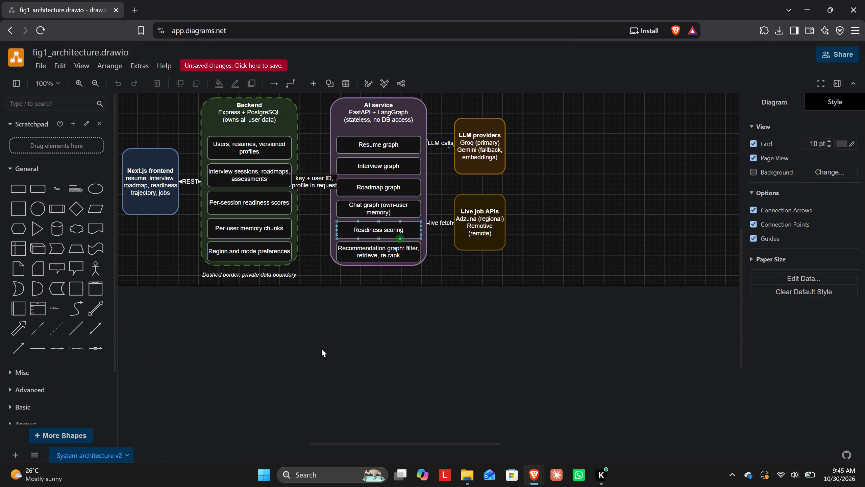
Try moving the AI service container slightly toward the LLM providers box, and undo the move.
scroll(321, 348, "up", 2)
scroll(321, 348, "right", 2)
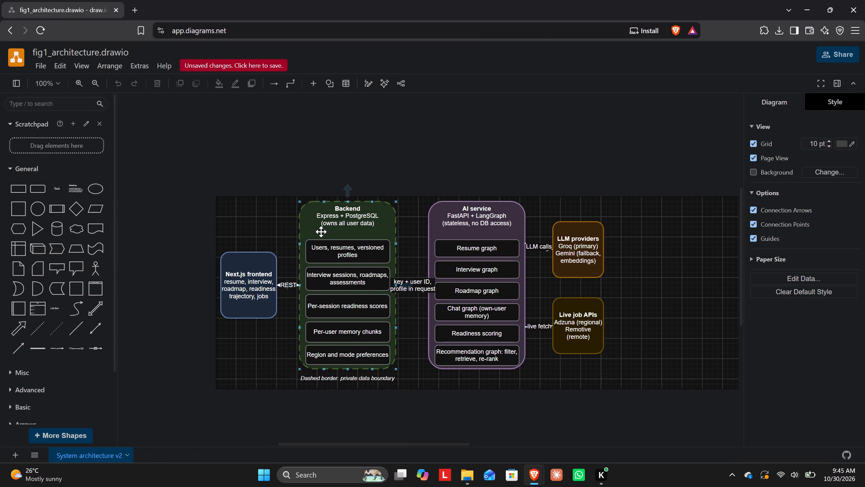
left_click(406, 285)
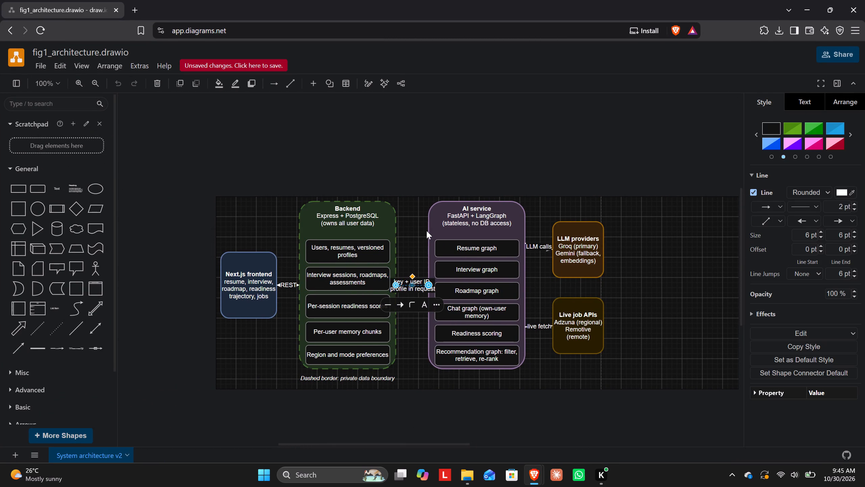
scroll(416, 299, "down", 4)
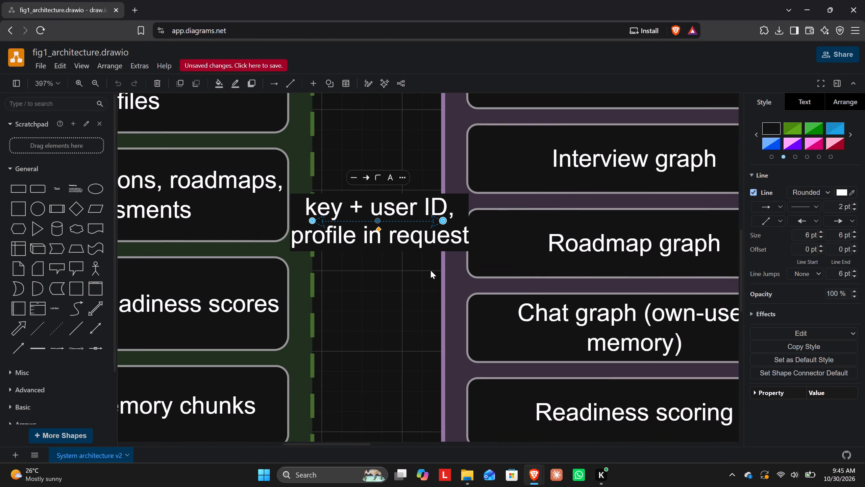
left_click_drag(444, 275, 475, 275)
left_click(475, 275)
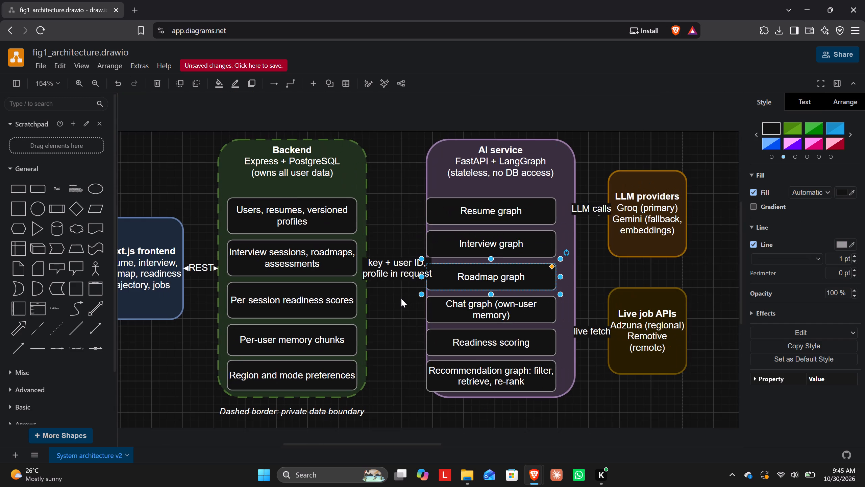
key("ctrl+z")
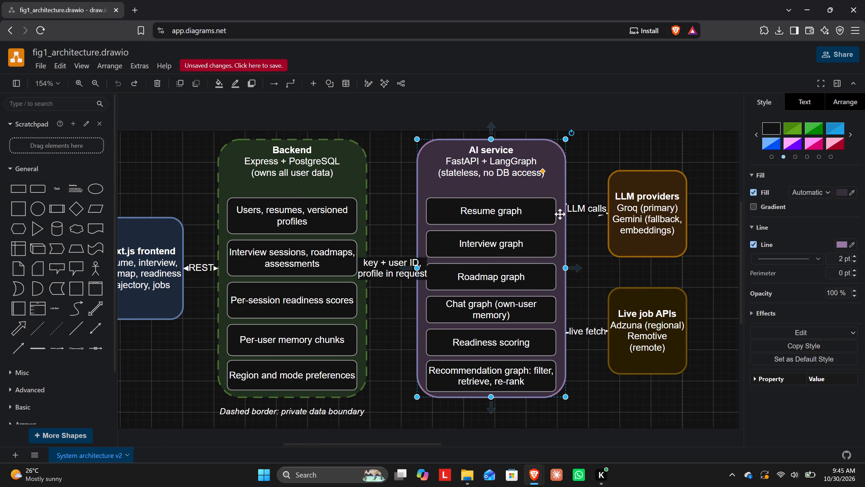
Move the AI service container horizontally away from the Backend container to make room for the key + user ID connector label.
left_click_drag(504, 186, 543, 186)
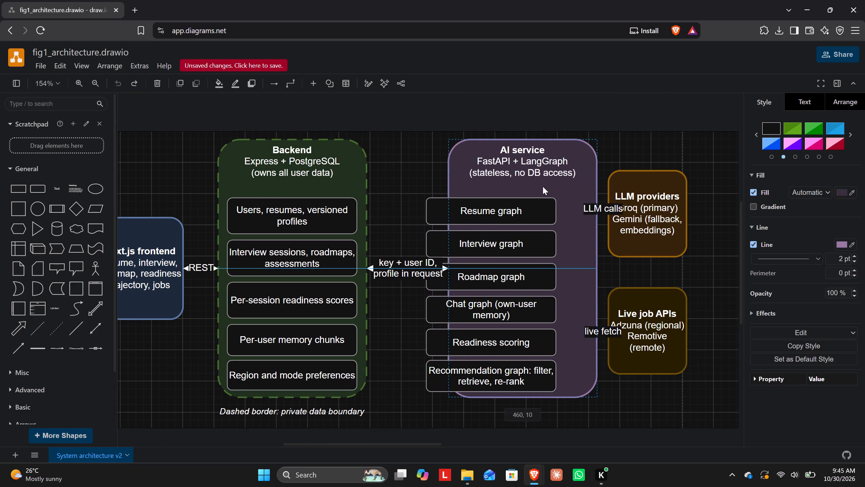
left_click_drag(543, 186, 550, 187)
Move the LLM providers box outward to 760, 30 and the Live job APIs box directly below it, clear of the AI service container.
scroll(550, 187, "left", 3)
left_click_drag(524, 182, 585, 179)
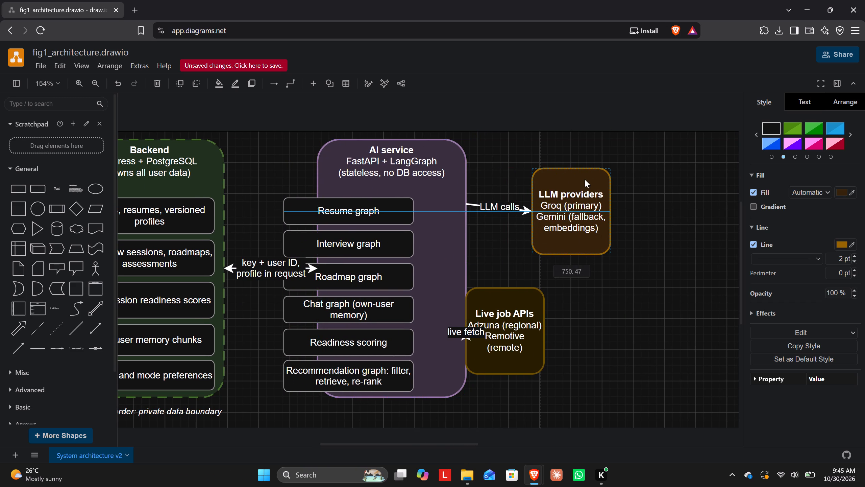
left_click_drag(585, 179, 598, 171)
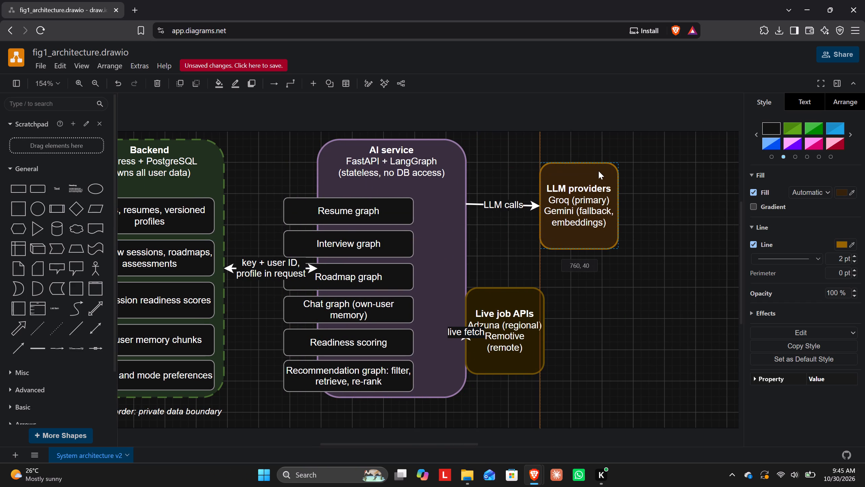
left_click_drag(598, 171, 598, 170)
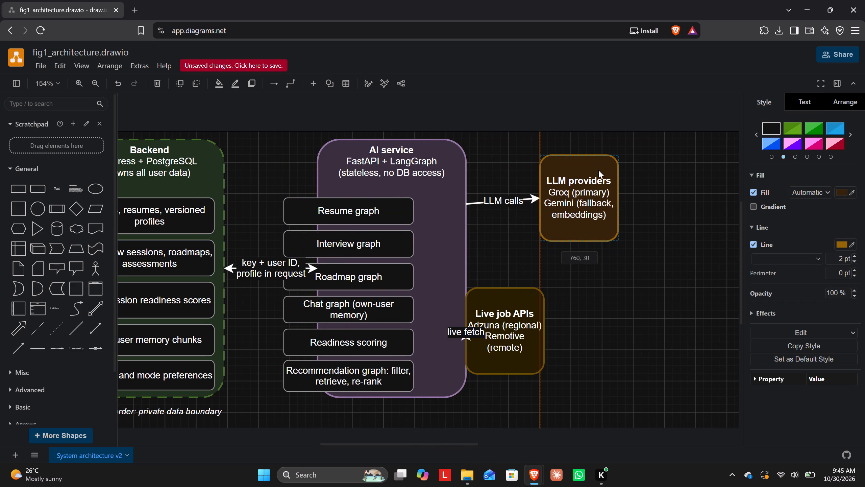
left_click_drag(598, 170, 600, 172)
left_click_drag(531, 300, 599, 299)
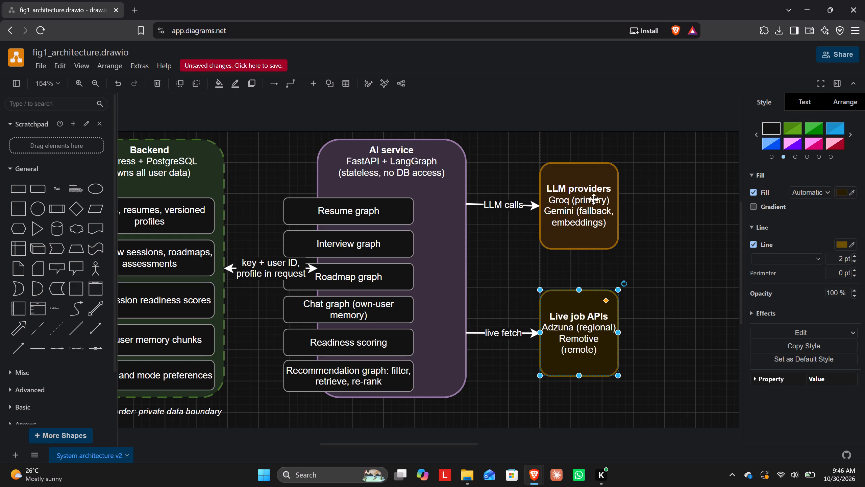
left_click_drag(589, 179, 589, 174)
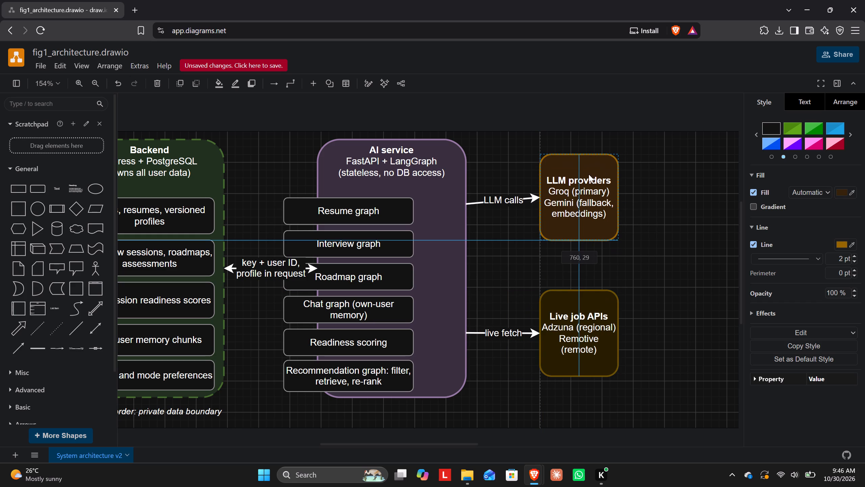
left_click_drag(589, 174, 589, 175)
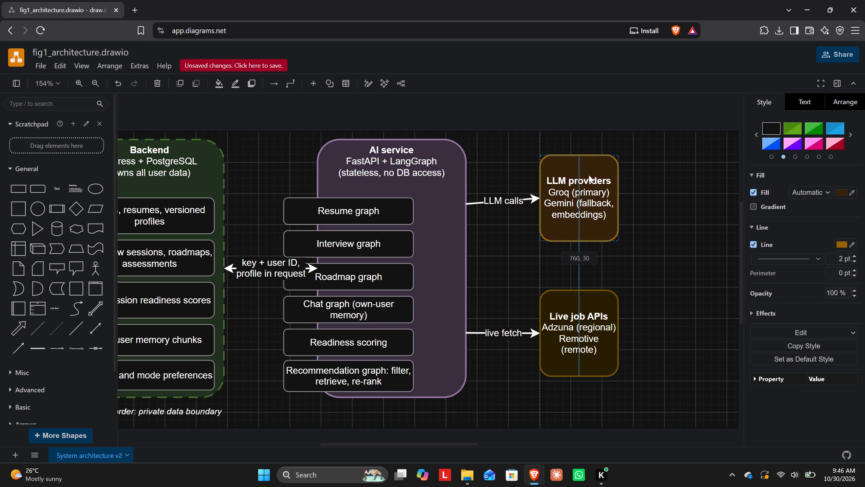
left_click_drag(589, 175, 589, 175)
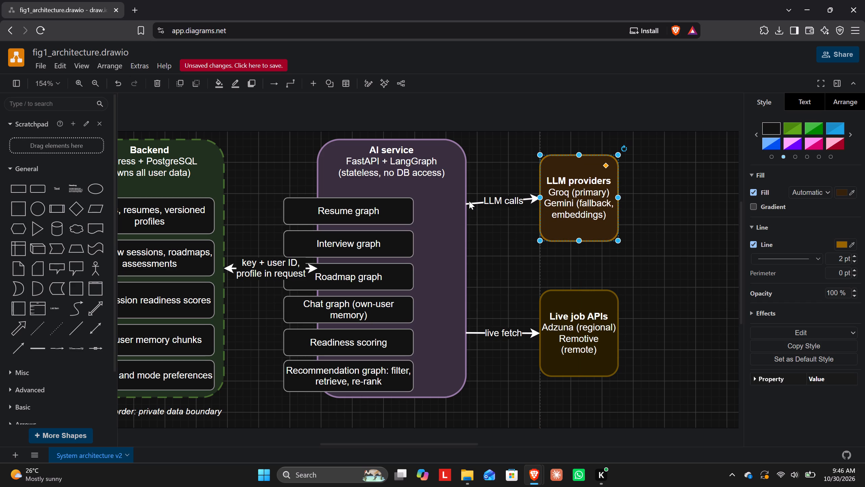
Straighten the LLM calls arrow by raising its start point on the AI service container's edge.
left_click(469, 204)
left_click_drag(467, 204, 467, 201)
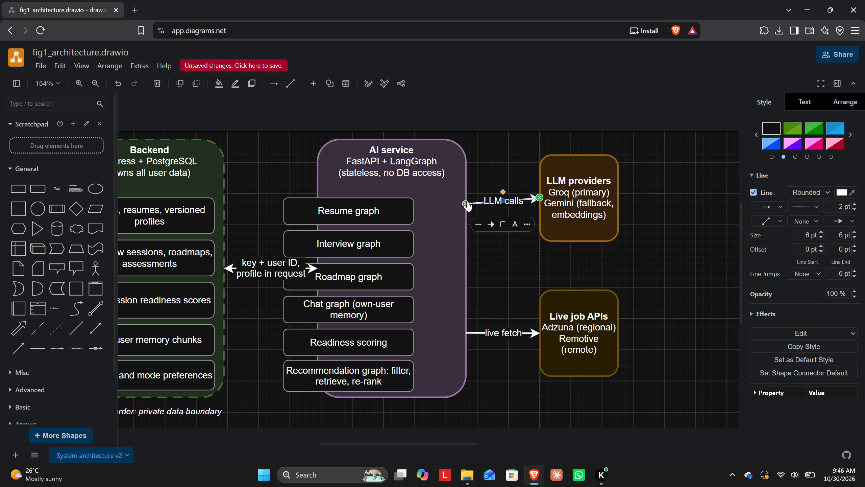
left_click_drag(467, 201, 467, 199)
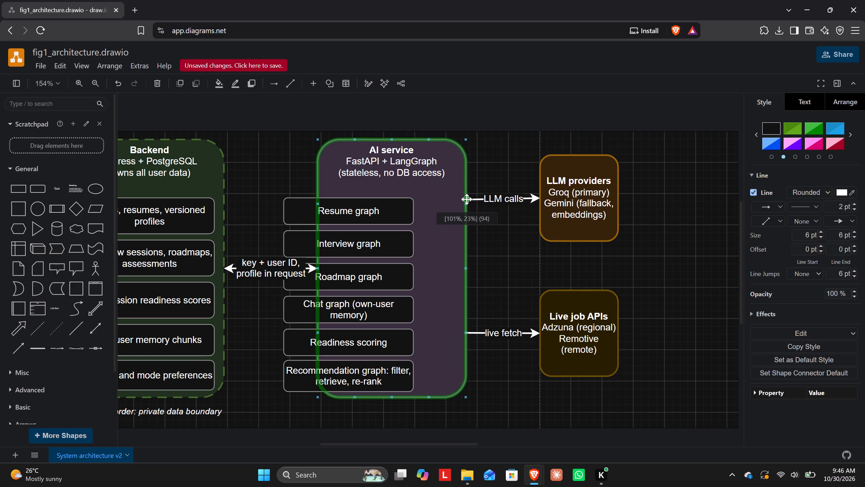
left_click_drag(467, 199, 467, 198)
left_click(509, 269)
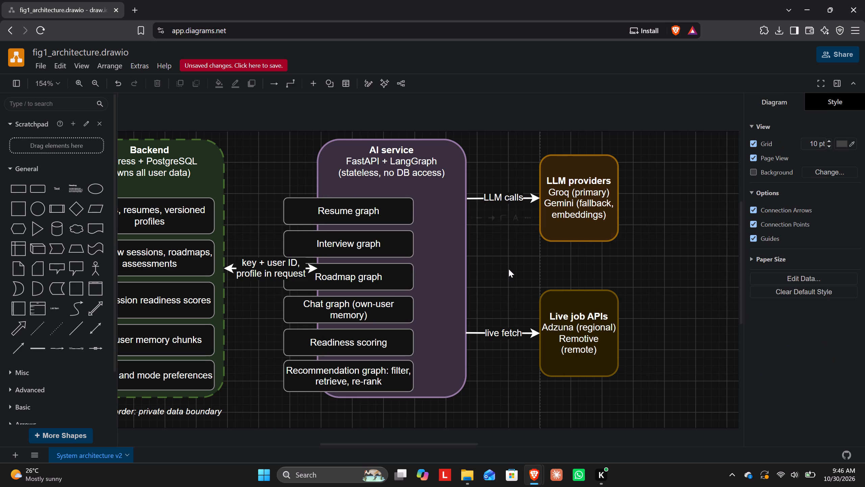
Move the six boxes from Resume graph to Recommendation graph together to 487, 80, centred inside the AI service container.
left_click(267, 186)
left_click_drag(264, 186, 438, 418)
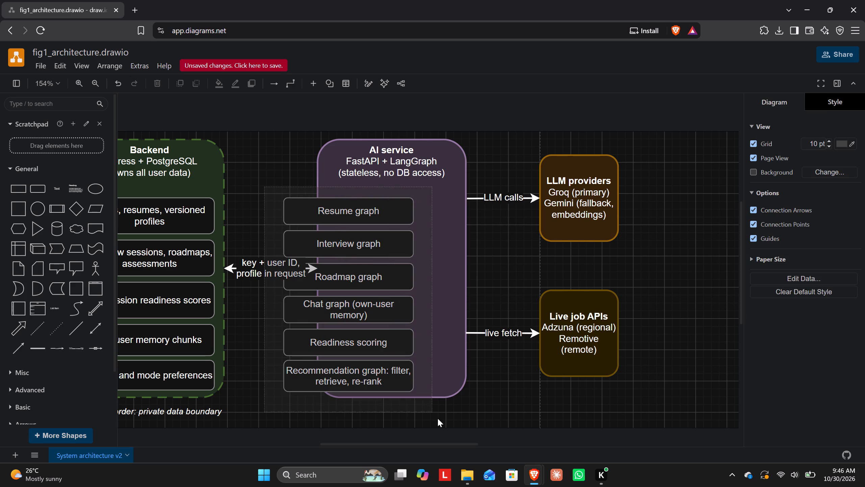
left_click_drag(438, 418, 417, 394)
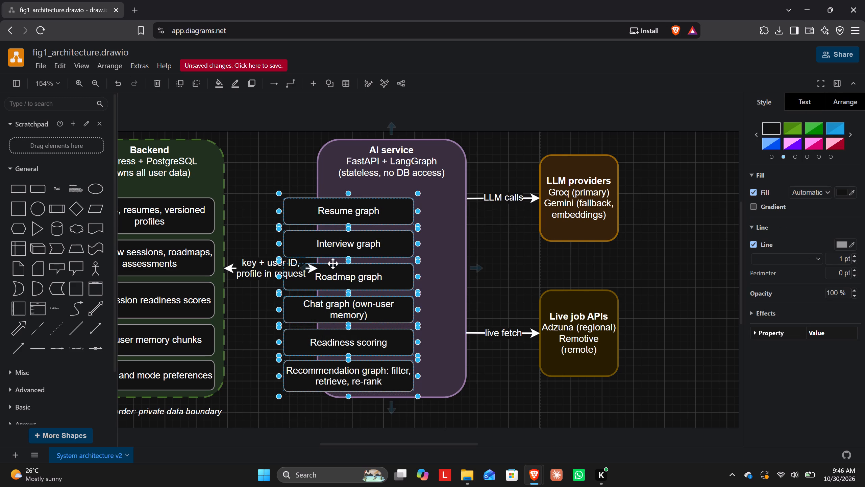
left_click_drag(333, 263, 374, 251)
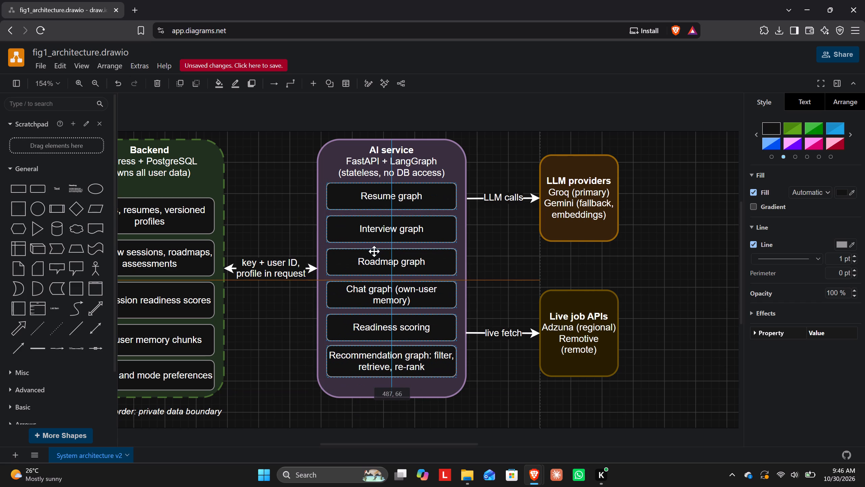
left_click_drag(374, 251, 374, 254)
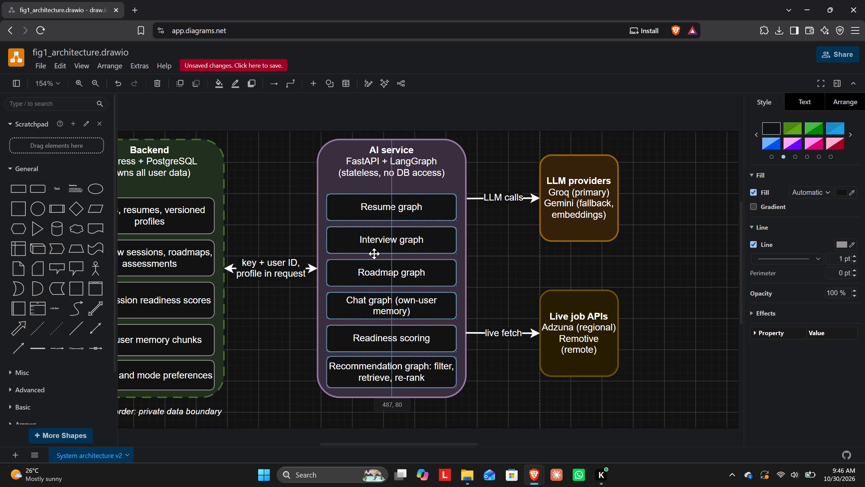
left_click_drag(374, 254, 374, 253)
left_click(273, 213)
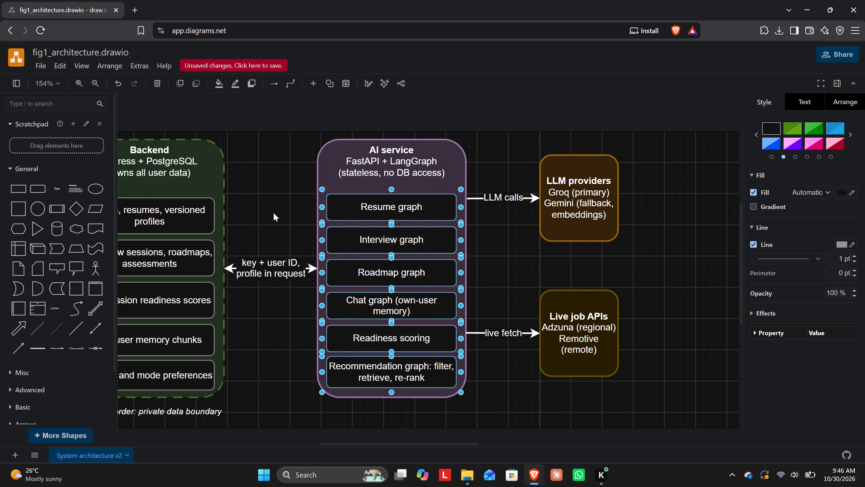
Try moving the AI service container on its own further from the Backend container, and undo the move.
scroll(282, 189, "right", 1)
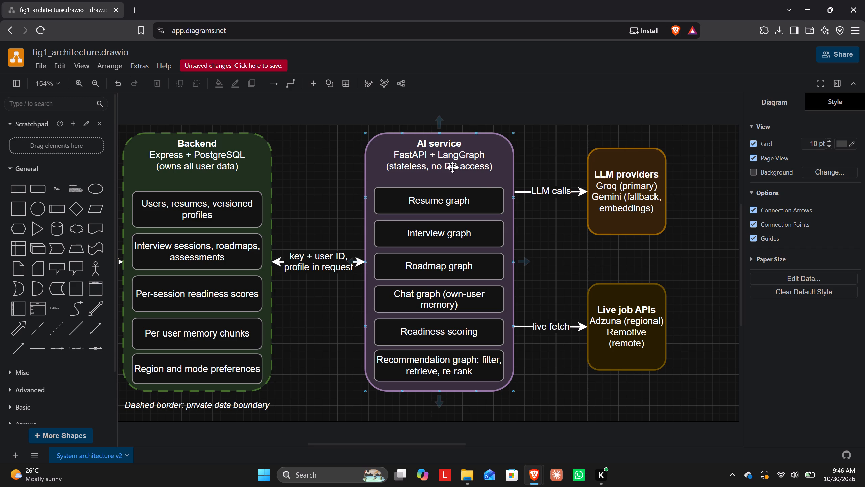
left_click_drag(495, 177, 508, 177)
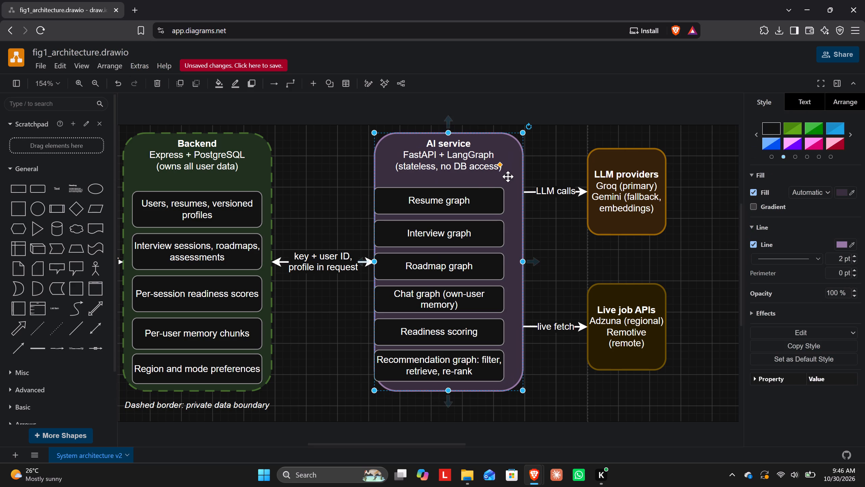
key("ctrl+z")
Move the AI service container together with its six inner boxes further from the Backend container, to 500, 10.
left_click_drag(352, 128, 434, 207)
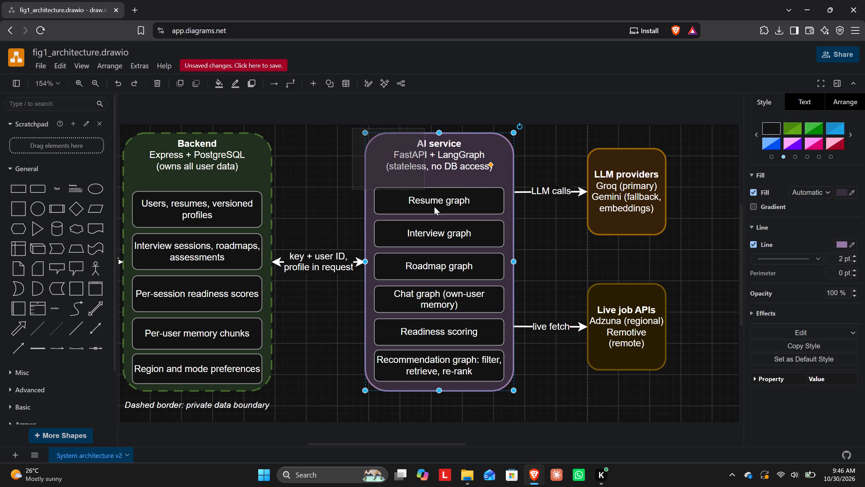
left_click_drag(434, 207, 522, 408)
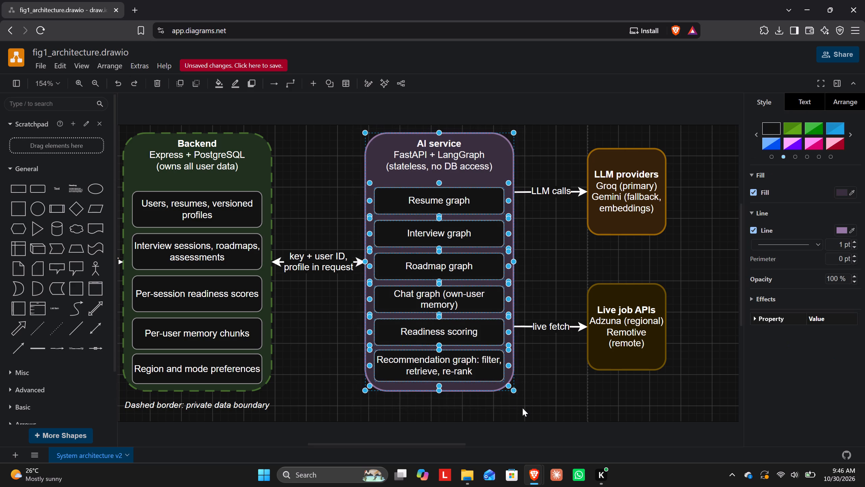
left_click_drag(424, 179, 445, 180)
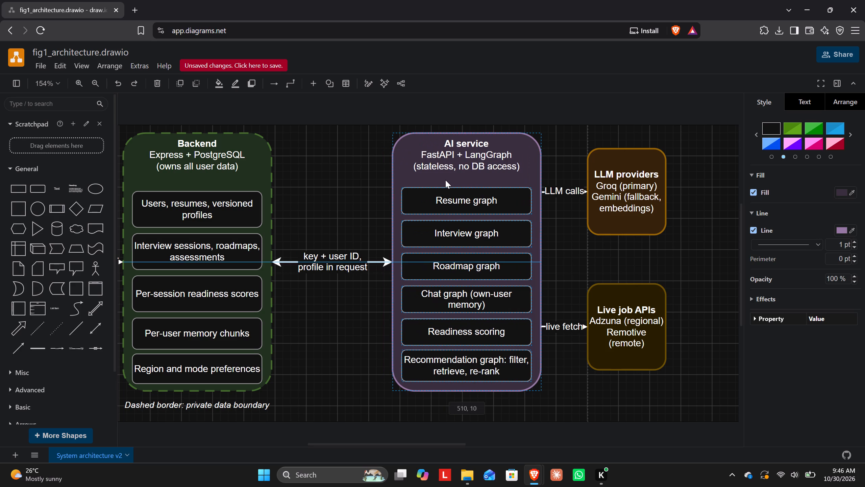
left_click_drag(445, 180, 444, 182)
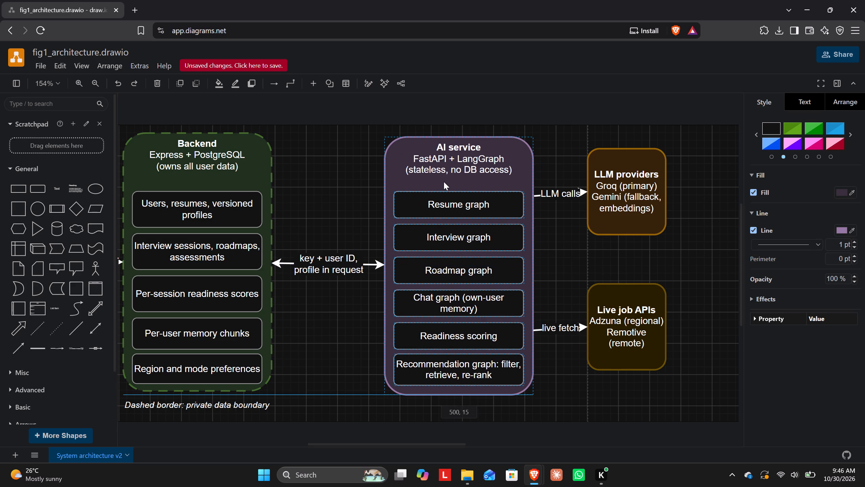
left_click_drag(444, 182, 442, 180)
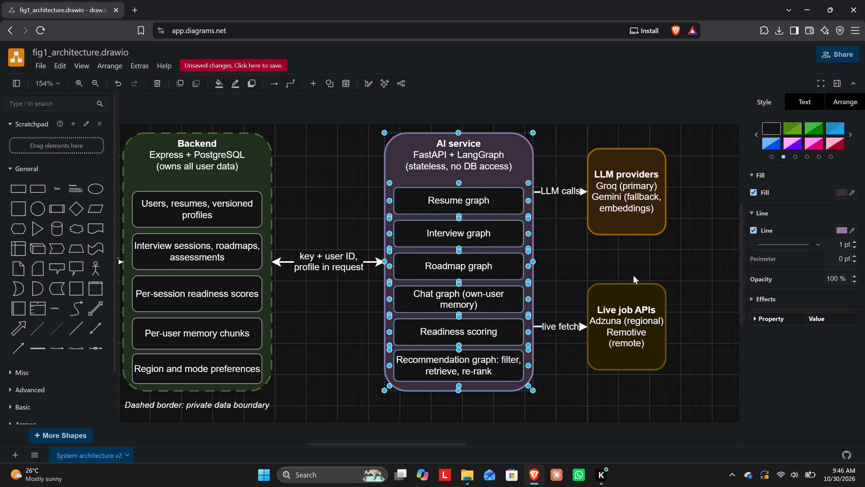
Move the Live job APIs box outward to an x position of 770 to lengthen the live fetch arrow.
left_click_drag(629, 292, 637, 291)
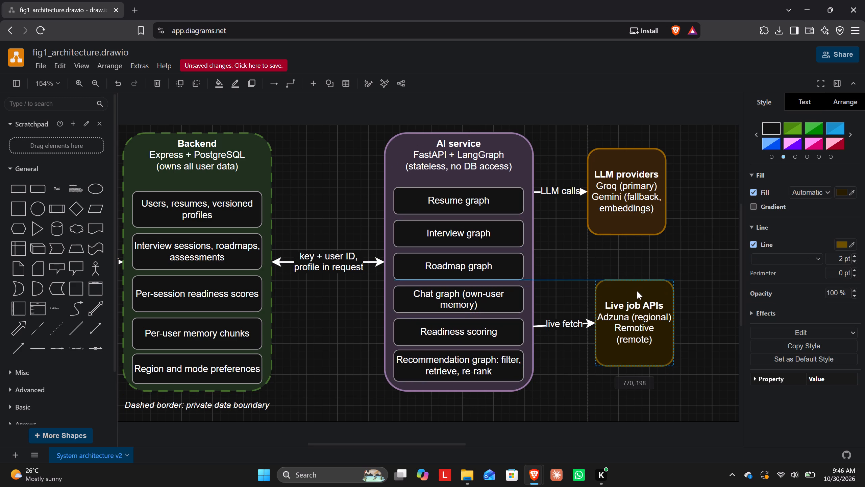
left_click_drag(637, 291, 637, 291)
left_click_drag(637, 291, 637, 291)
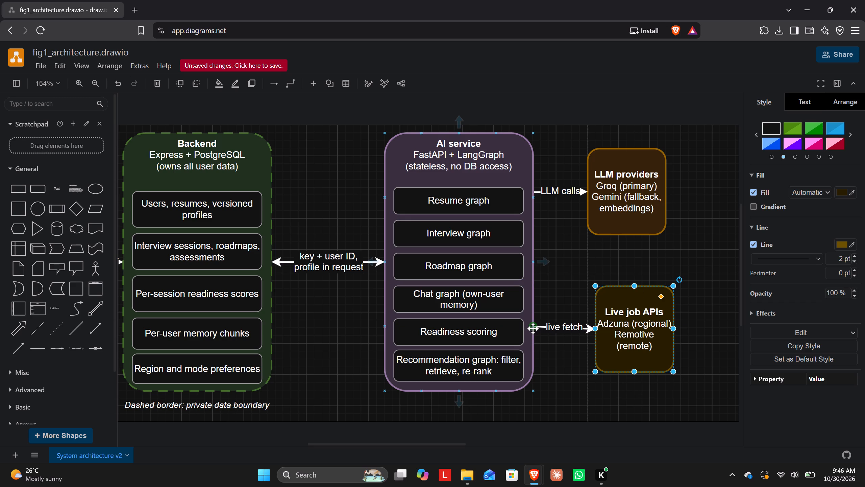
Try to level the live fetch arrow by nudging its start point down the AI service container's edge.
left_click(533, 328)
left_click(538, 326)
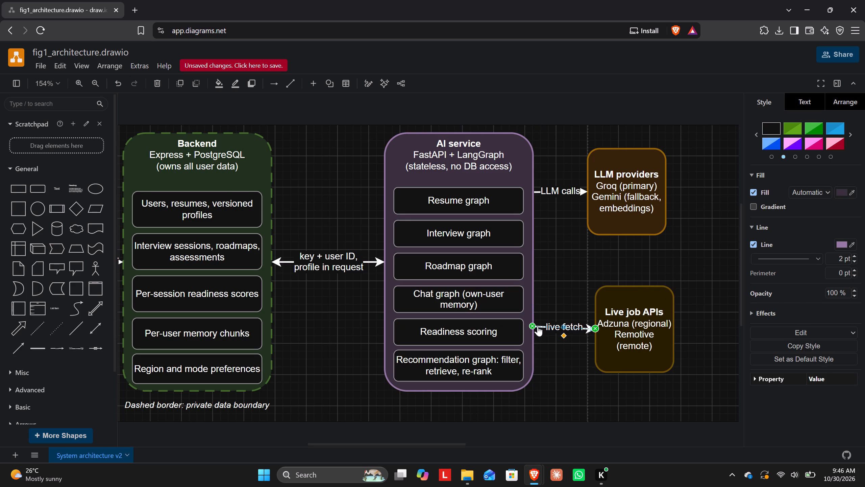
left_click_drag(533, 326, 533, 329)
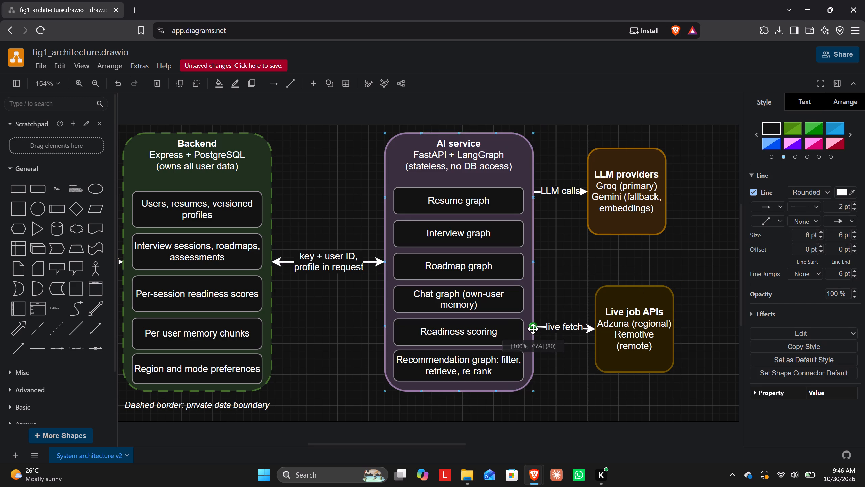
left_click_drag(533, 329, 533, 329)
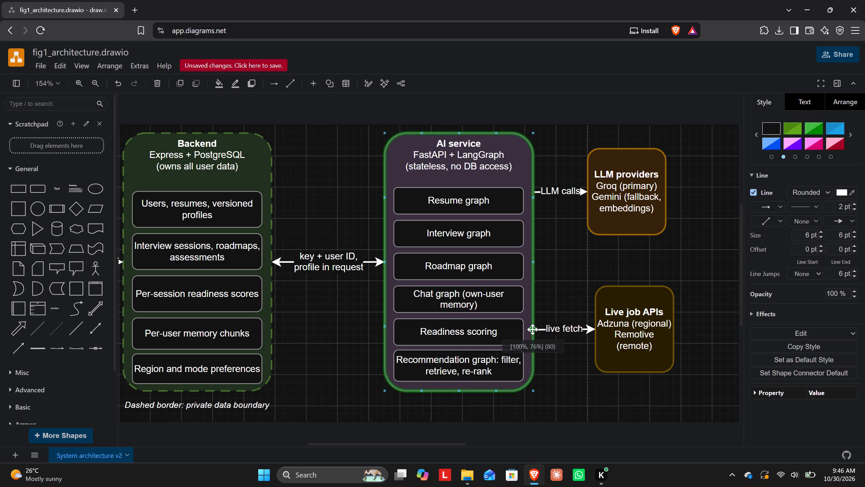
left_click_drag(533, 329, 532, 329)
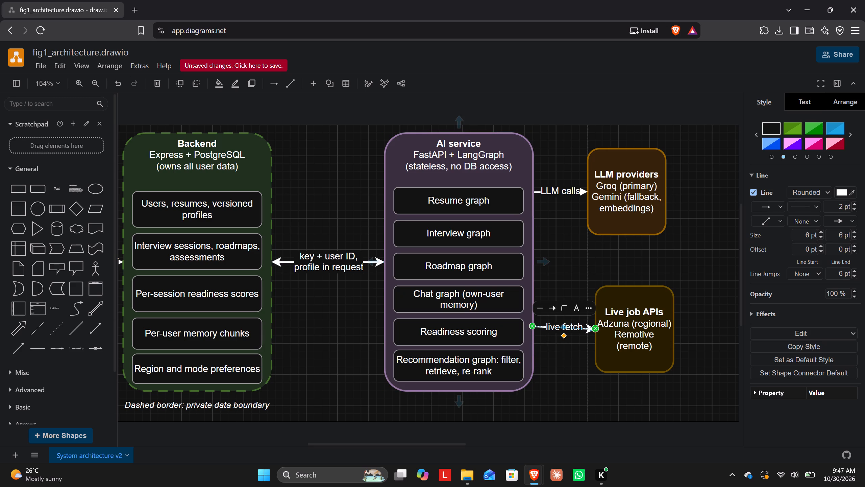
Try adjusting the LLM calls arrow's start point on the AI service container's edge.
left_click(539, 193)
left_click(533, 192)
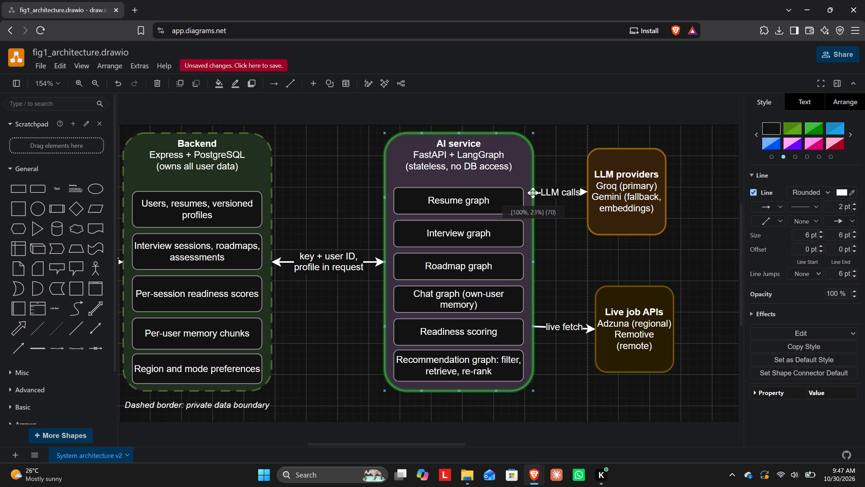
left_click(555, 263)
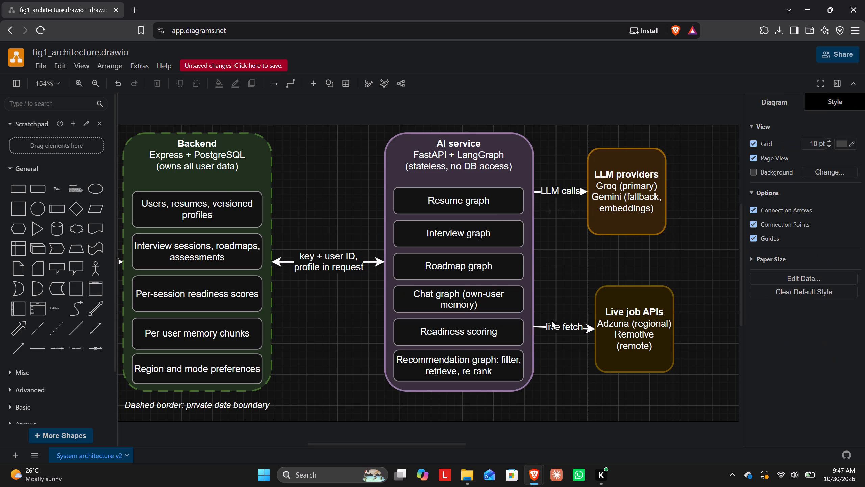
Straighten the live fetch arrow by lowering its start point to about 77% of the AI service container's edge.
left_click(535, 325)
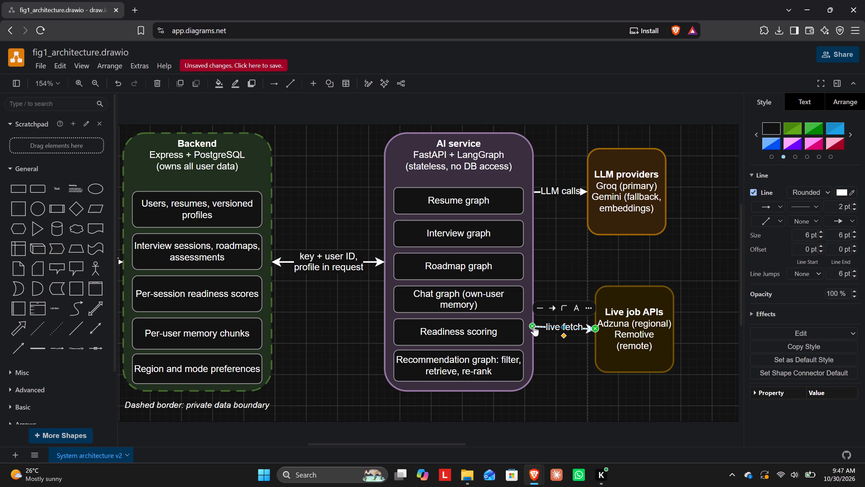
left_click_drag(534, 326, 534, 330)
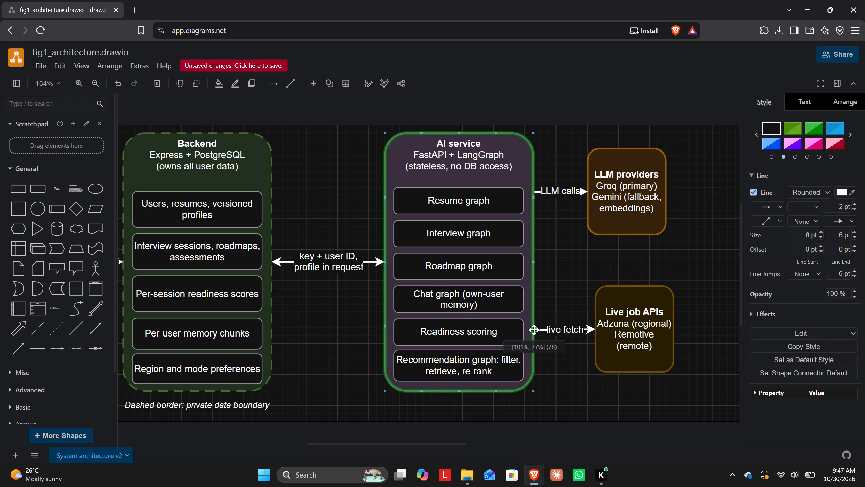
left_click_drag(534, 330, 534, 329)
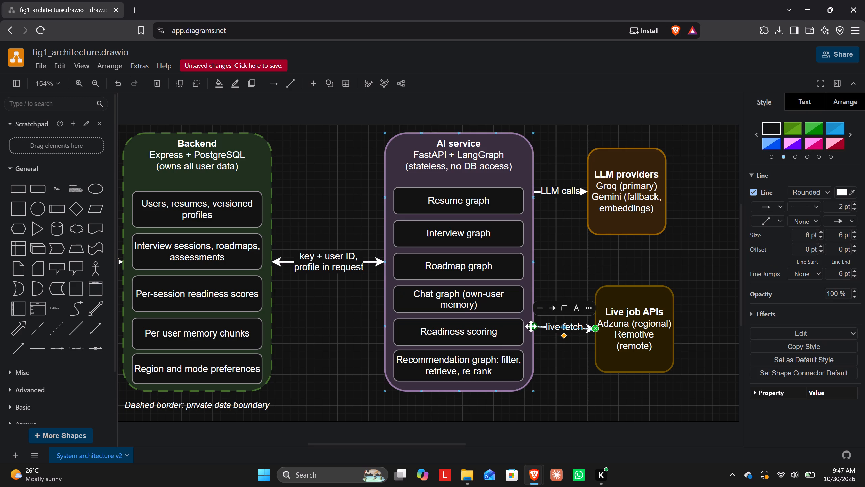
left_click(531, 326)
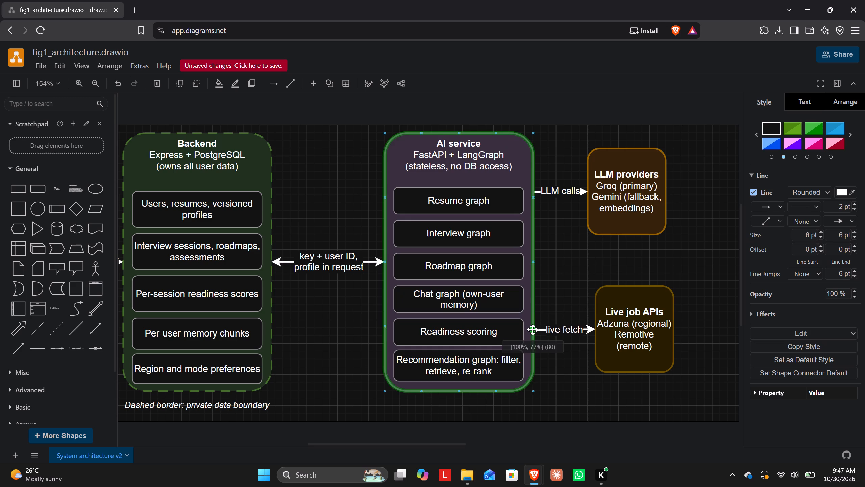
left_click(532, 328)
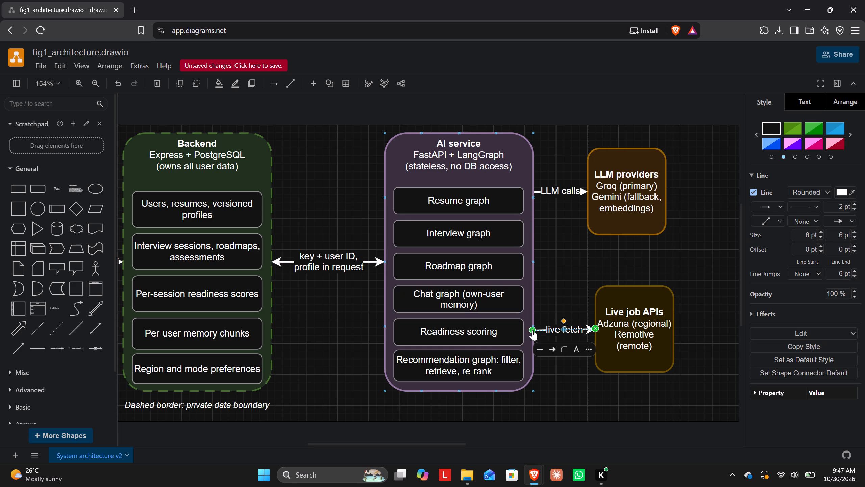
left_click(561, 375)
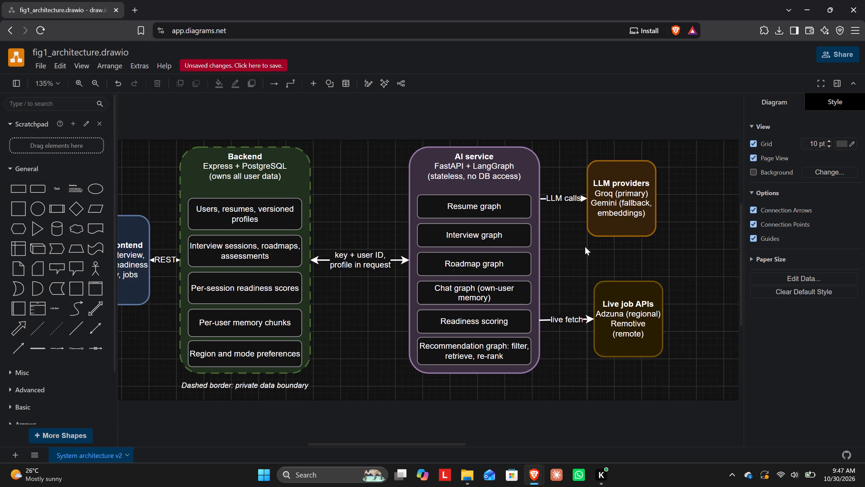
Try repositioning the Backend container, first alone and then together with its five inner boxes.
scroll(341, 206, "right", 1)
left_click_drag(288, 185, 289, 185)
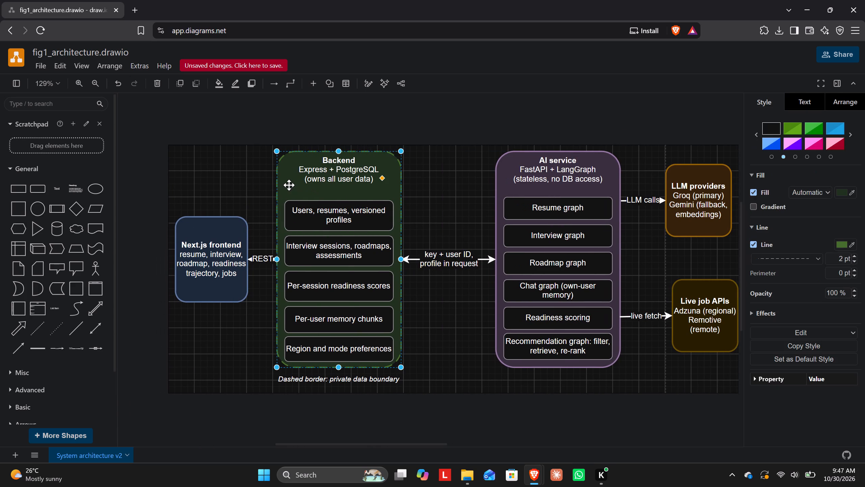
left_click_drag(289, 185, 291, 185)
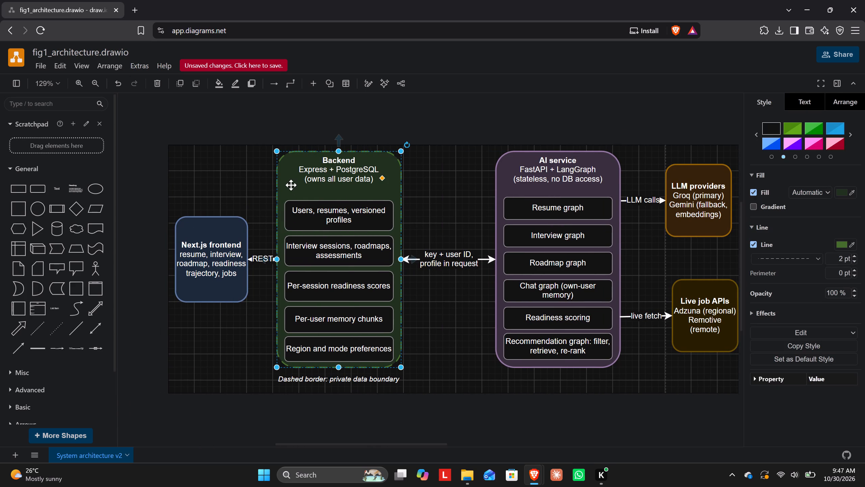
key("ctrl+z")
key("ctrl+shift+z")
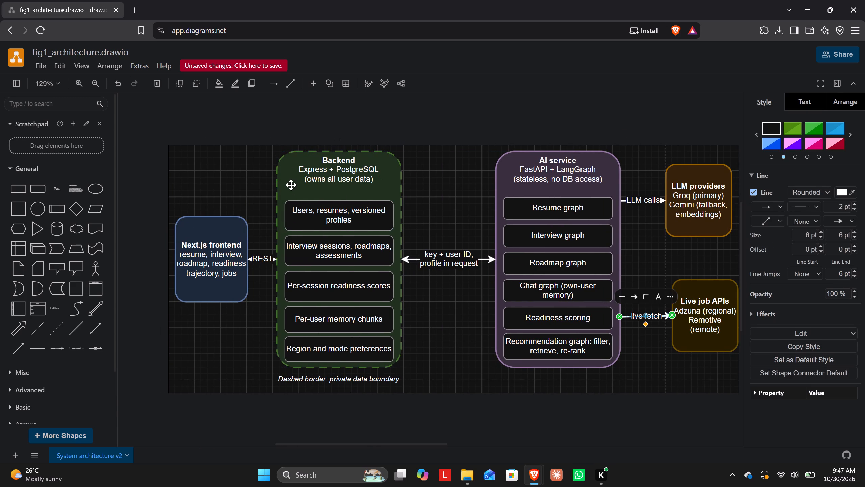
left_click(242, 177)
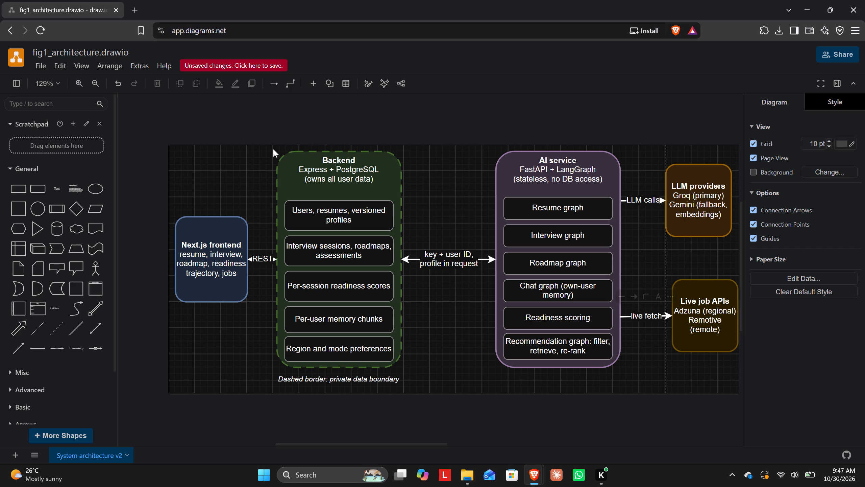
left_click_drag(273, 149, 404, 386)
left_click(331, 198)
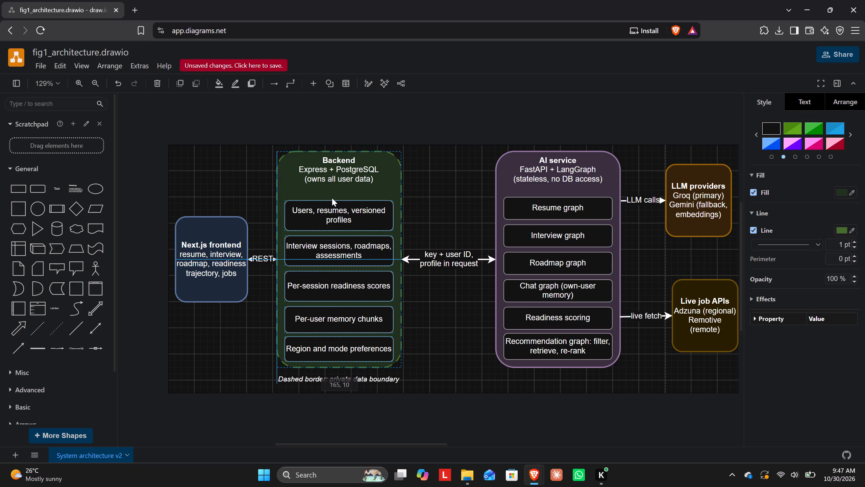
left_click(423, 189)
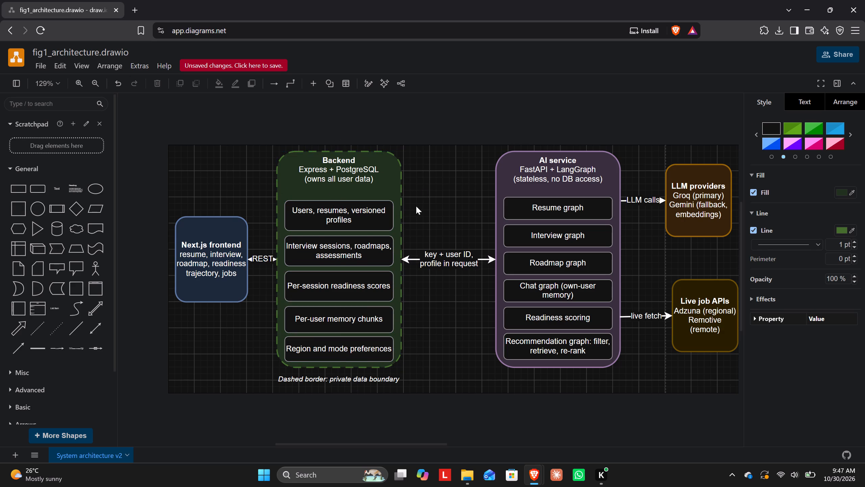
Move the Next.js frontend box outward from the Backend container, at the same height, to lengthen the REST arrow around its label.
left_click_drag(207, 222, 203, 223)
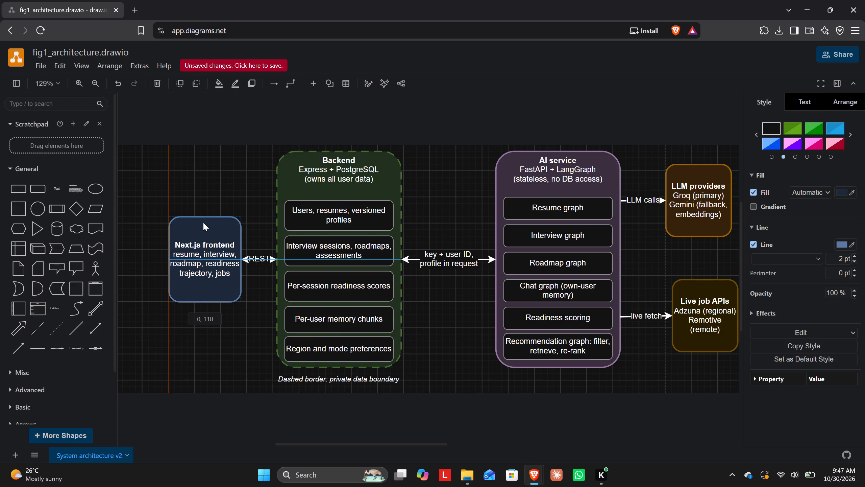
left_click_drag(203, 223, 192, 223)
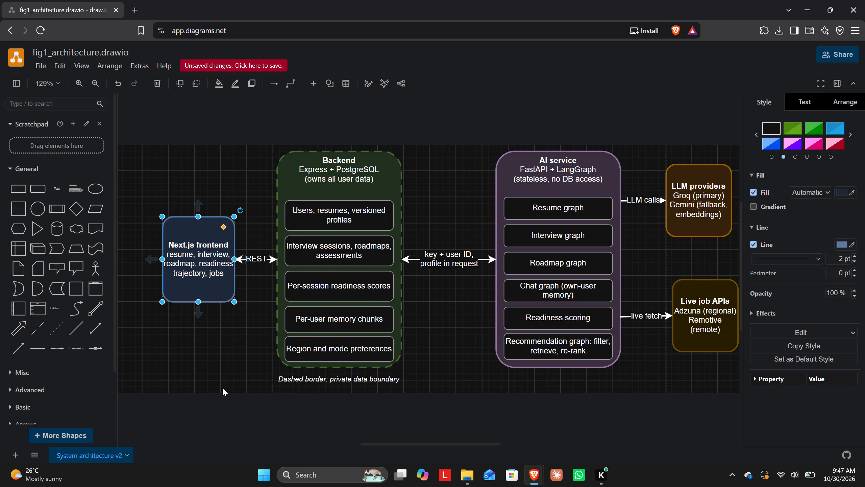
left_click(201, 352)
Save the diagram as a downloaded XML .drawio file, overwriting fig1_architecture.drawio in the Desktop's latex_paper > latex folder.
key("ctrl+s")
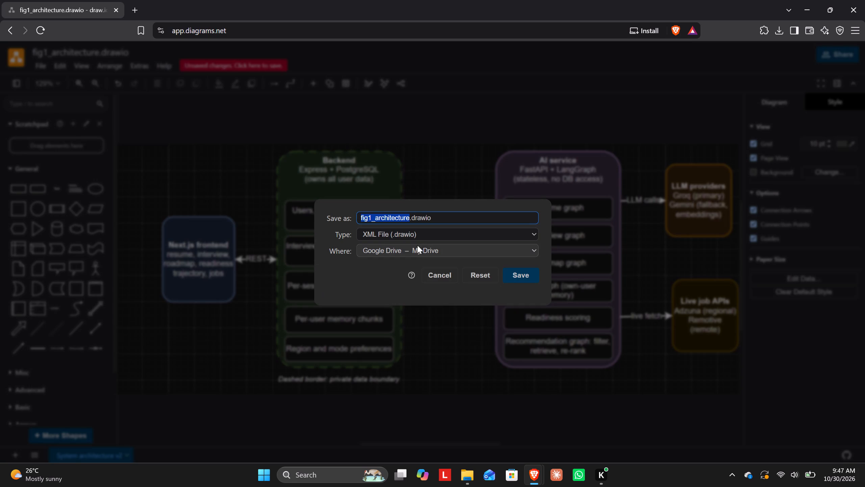
left_click(456, 249)
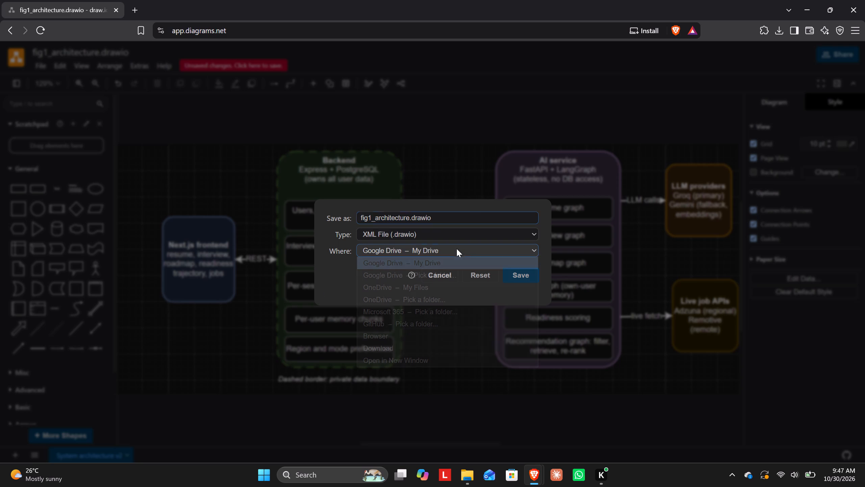
left_click(418, 348)
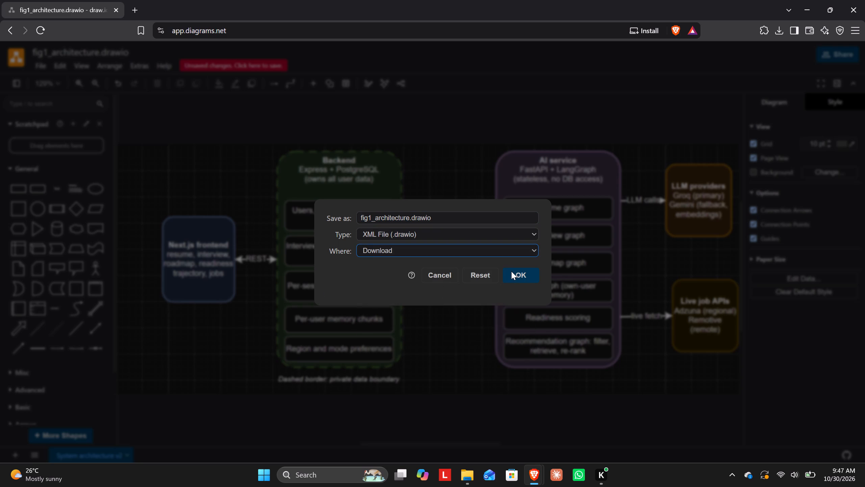
left_click(511, 271)
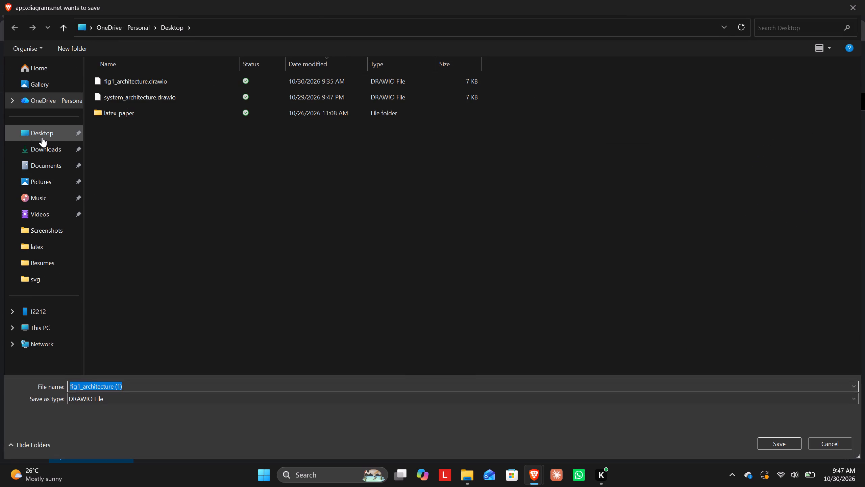
double_click(108, 112)
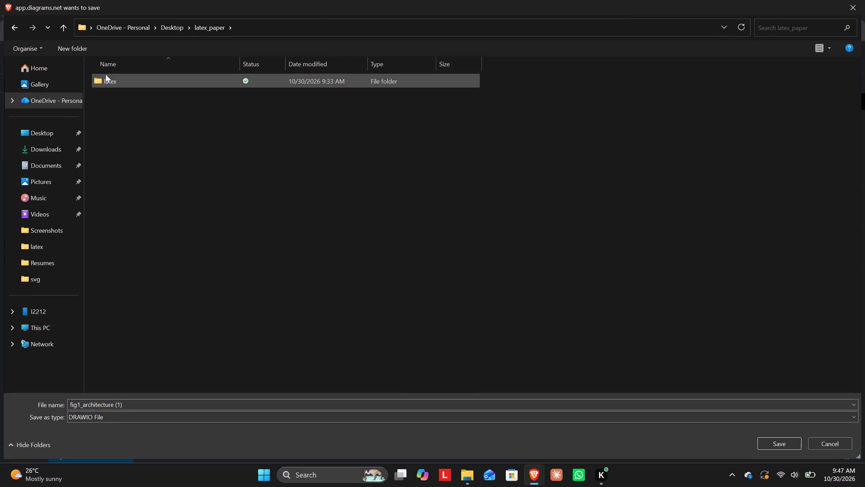
double_click(105, 74)
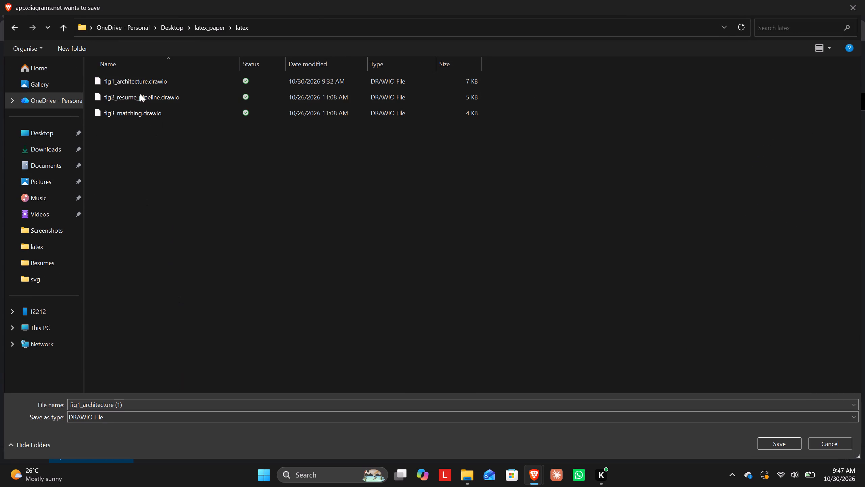
left_click(133, 78)
key("Return")
key("Left")
key("Return")
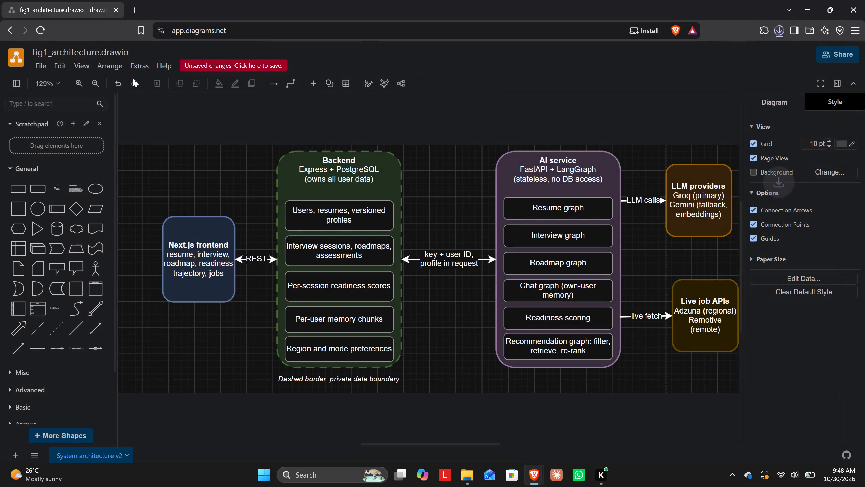
Save the diagram as an editable bitmap image named fig1_architecture.png, overwriting the existing PNG in the latex_paper > latex folder.
left_click(36, 62)
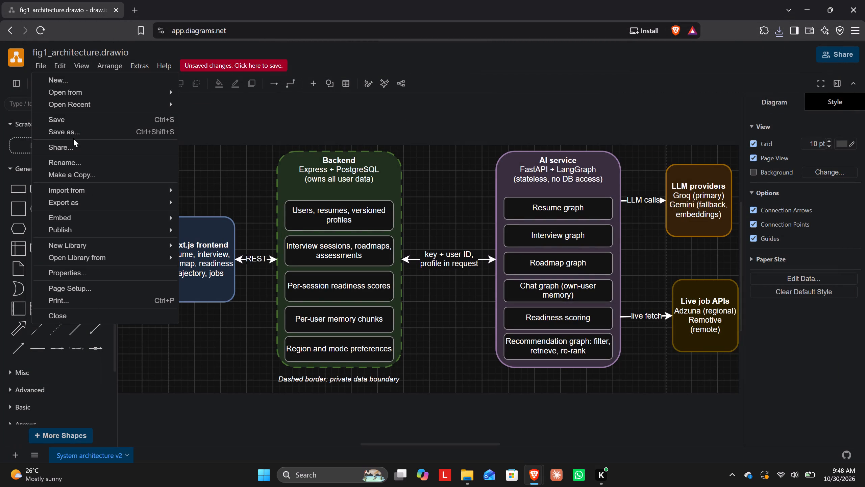
left_click(293, 135)
key("ctrl+shift+s")
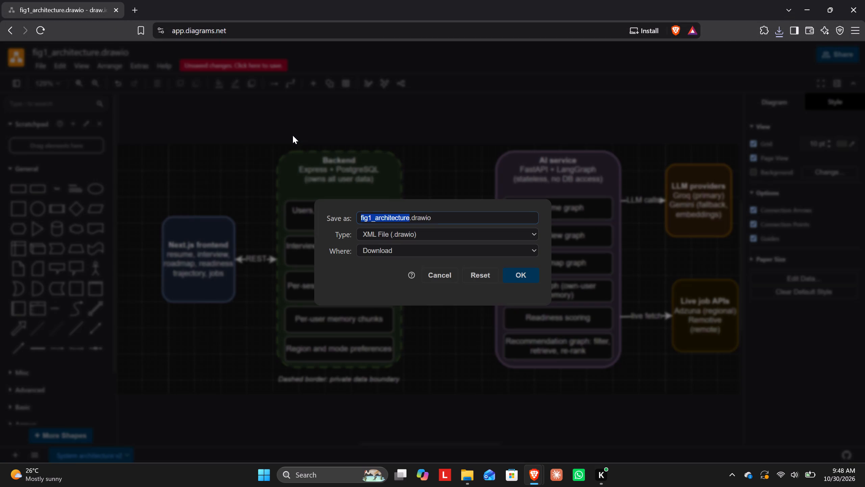
left_click(371, 237)
left_click(387, 259)
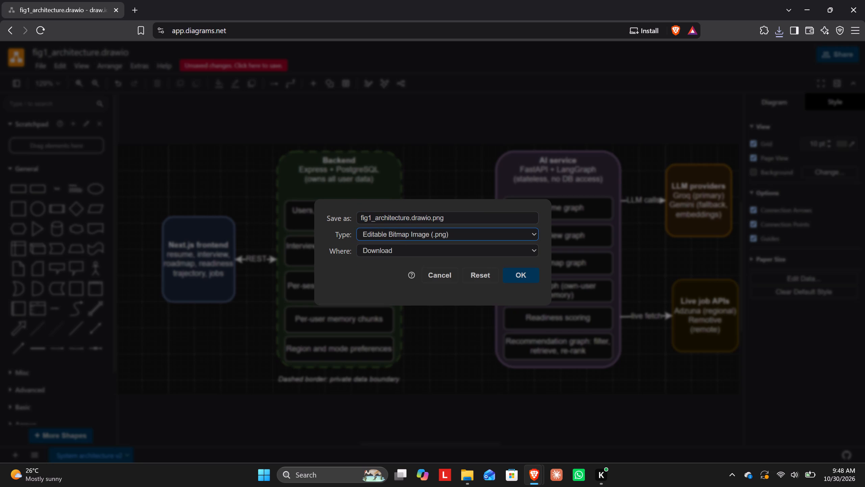
double_click(421, 215)
key("BackSpace")
key("BackSpace")
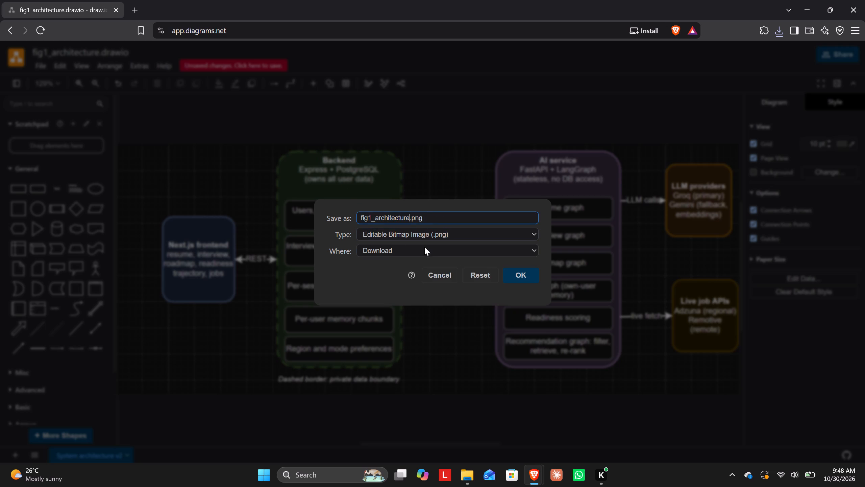
left_click(522, 272)
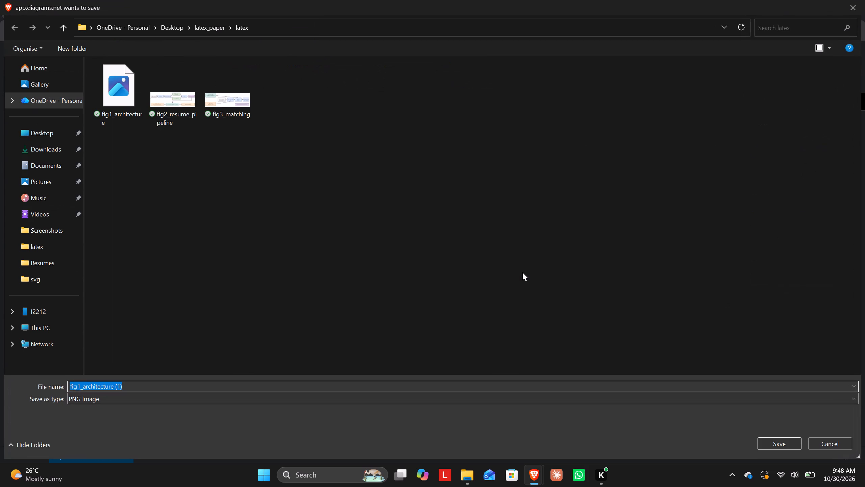
left_click(107, 102)
key("Return")
key("Return")
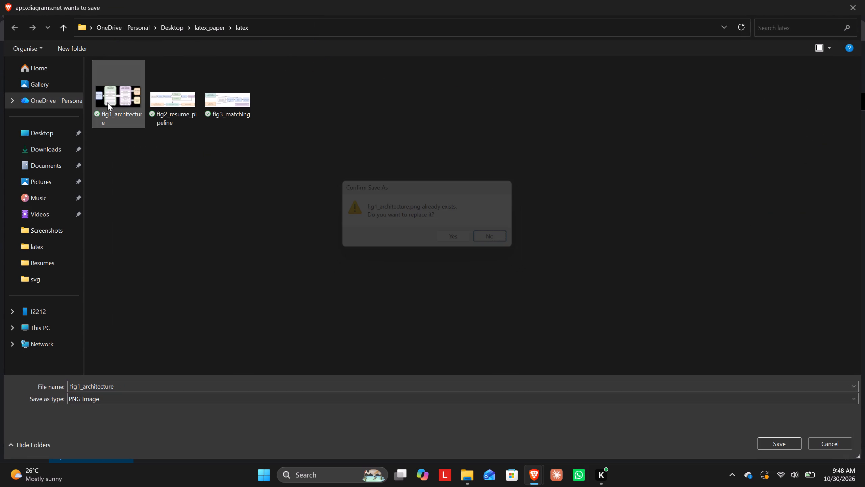
left_click(107, 102)
key("Return")
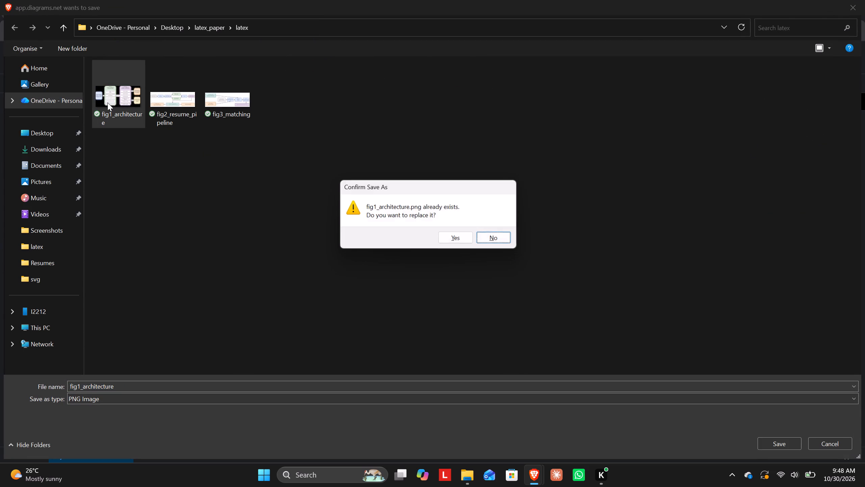
key("Left")
key("Return")
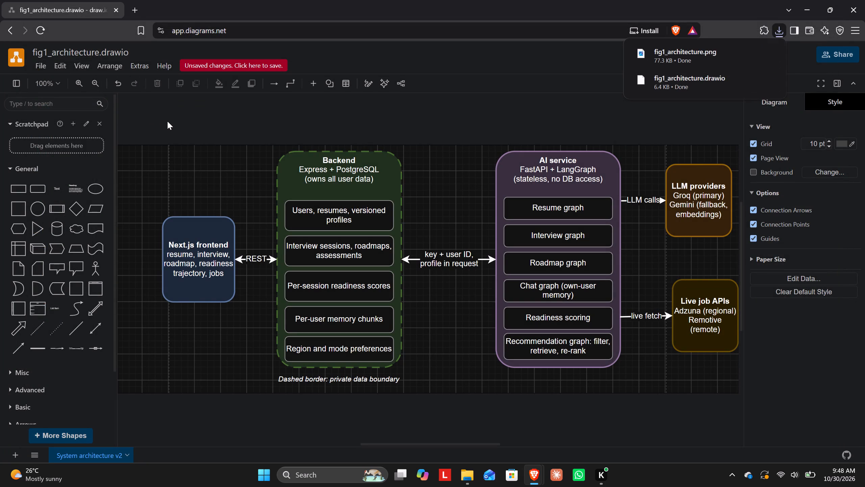
Open Overleaf in a new browser tab and open the ElevateAI Conference project.
left_click(135, 1)
type("overl")
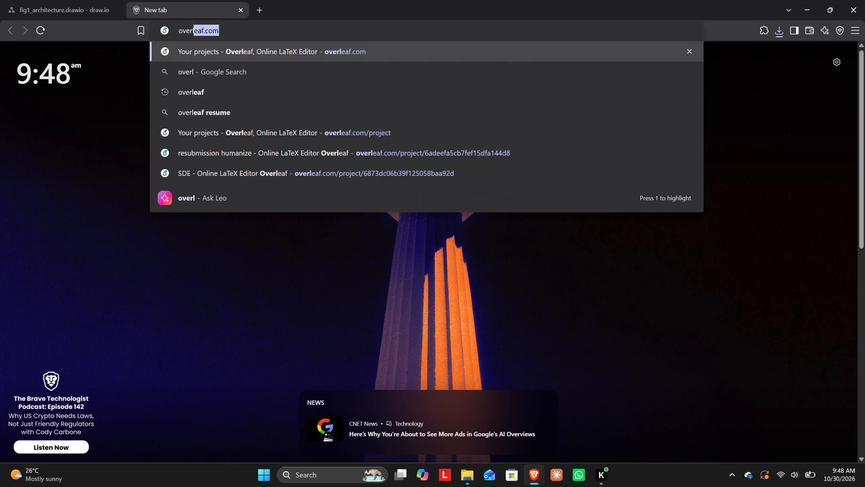
key("Return")
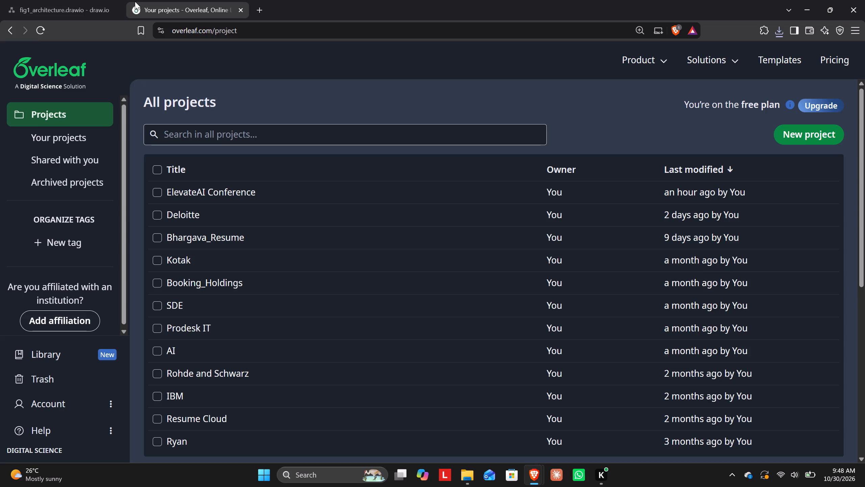
left_click(200, 185)
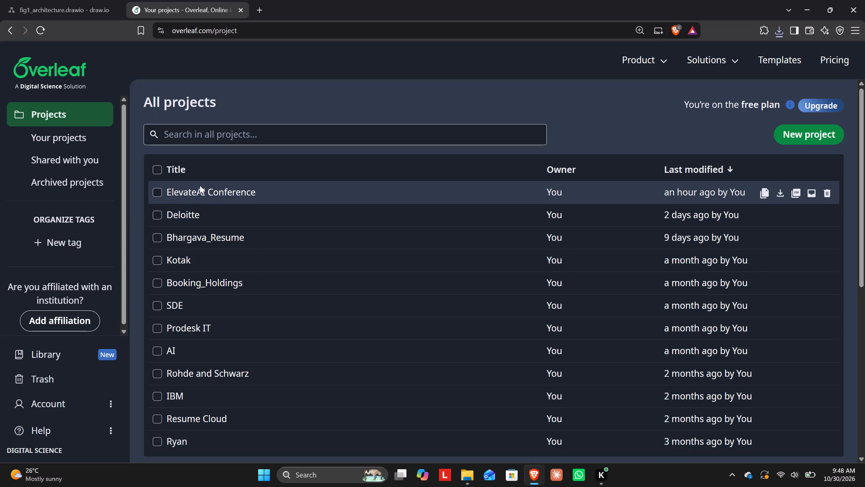
left_click(197, 188)
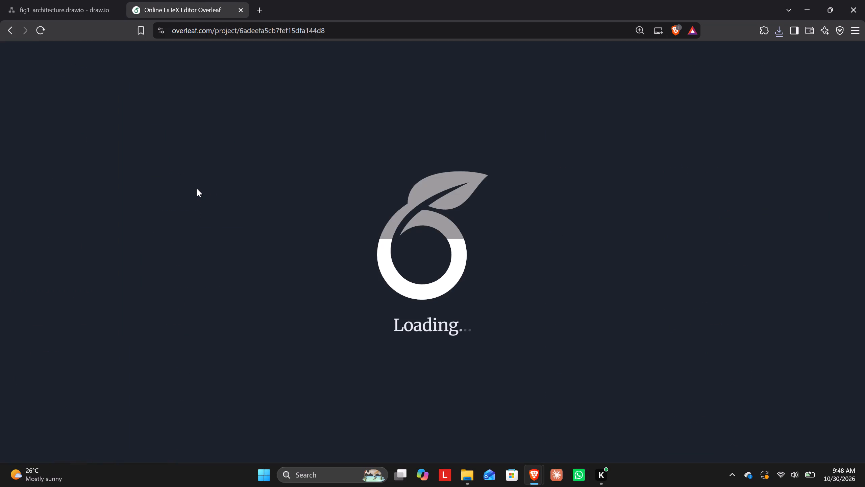
Rename the project's existing fig1_architecture.png to fig1_architecture1.png.
left_click(74, 93)
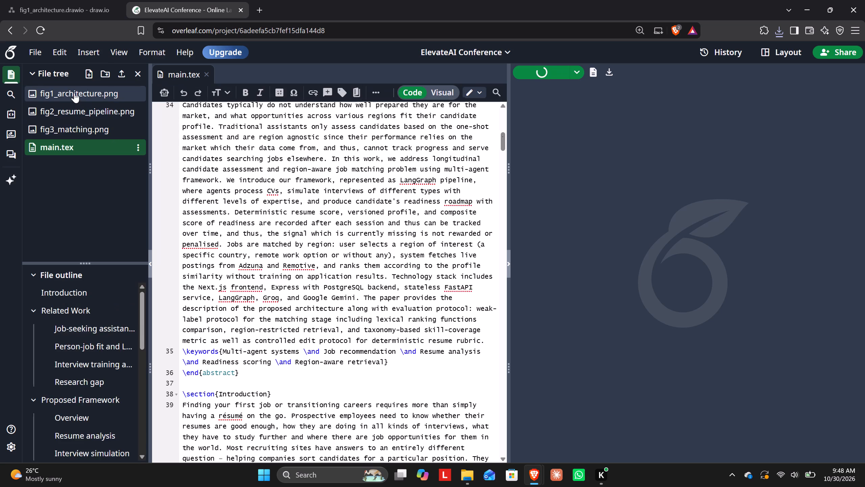
key("F2")
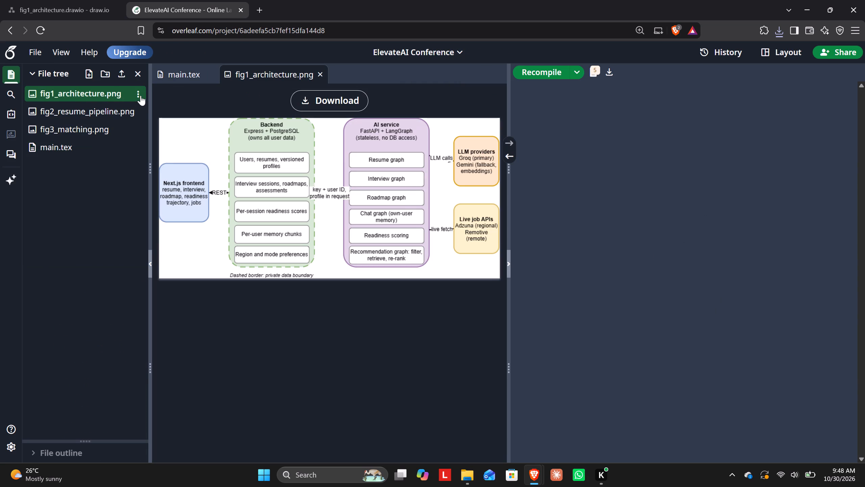
left_click(141, 95)
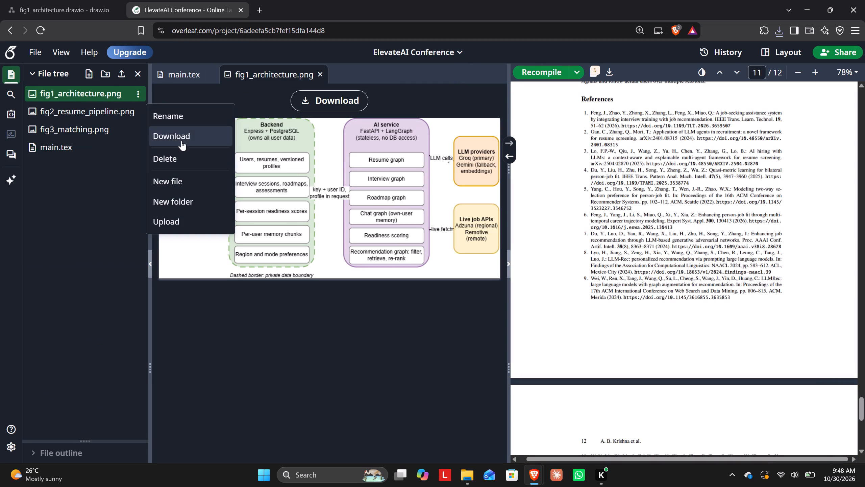
left_click(166, 115)
key("Right")
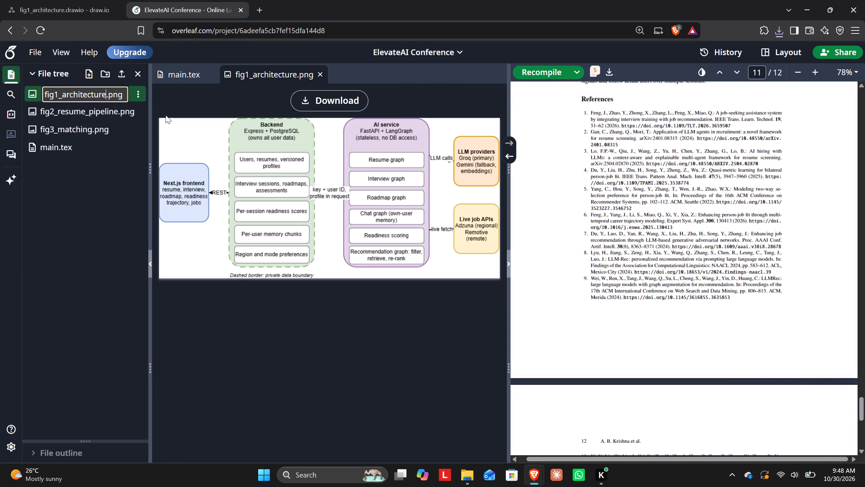
key("1")
key("Return")
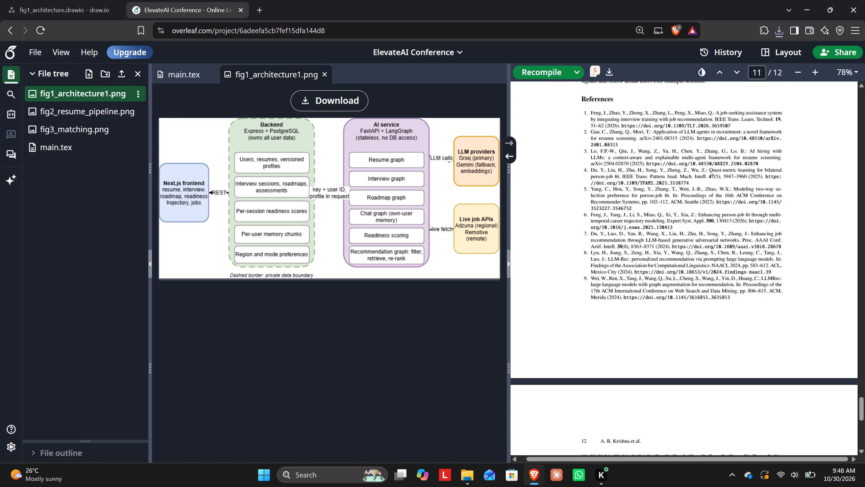
Start uploading the latex_paper zip file from the Desktop to the project, and try to cancel the upload.
left_click(122, 69)
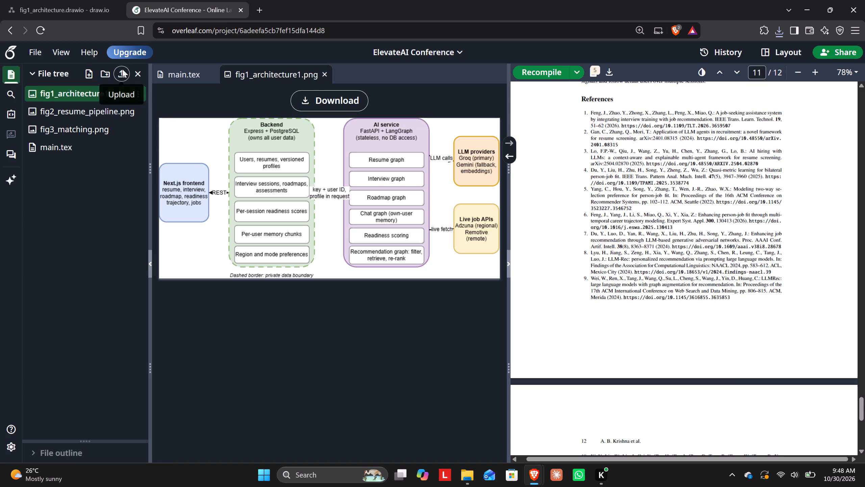
left_click(452, 209)
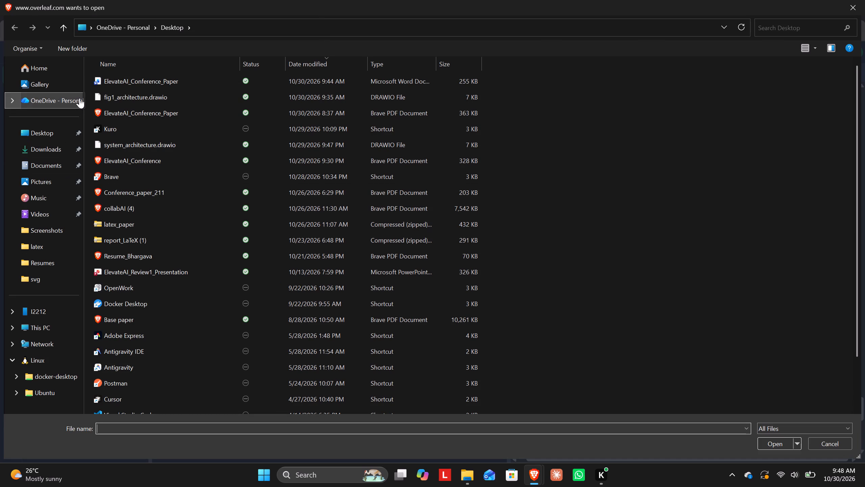
left_click(61, 143)
left_click(47, 130)
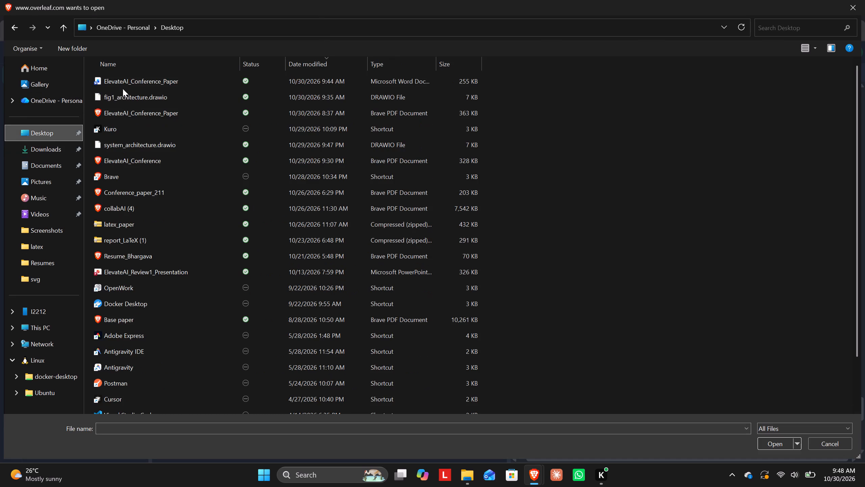
double_click(106, 224)
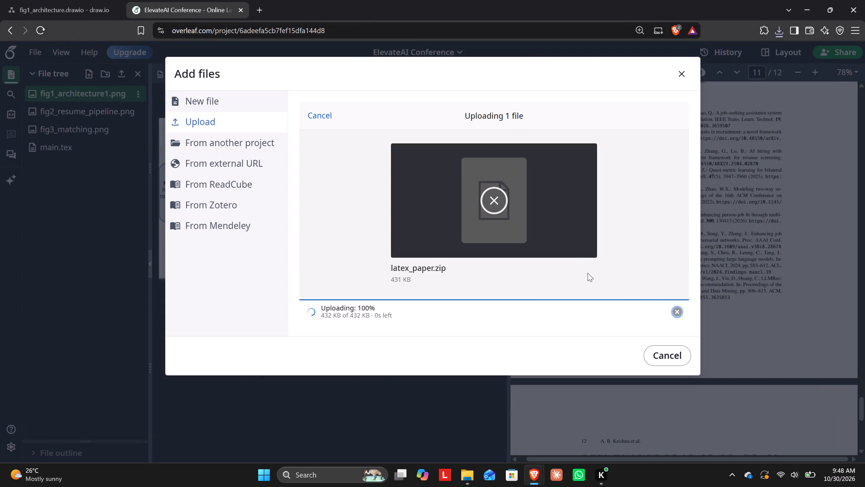
left_click(675, 310)
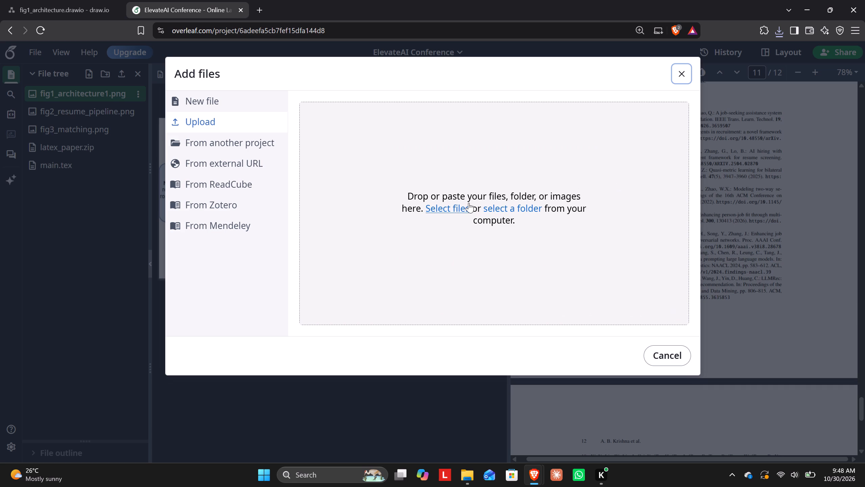
Upload the newly downloaded fig1_architecture.png to the project from the browser's recent downloads.
left_click(777, 35)
left_click_drag(701, 72, 569, 126)
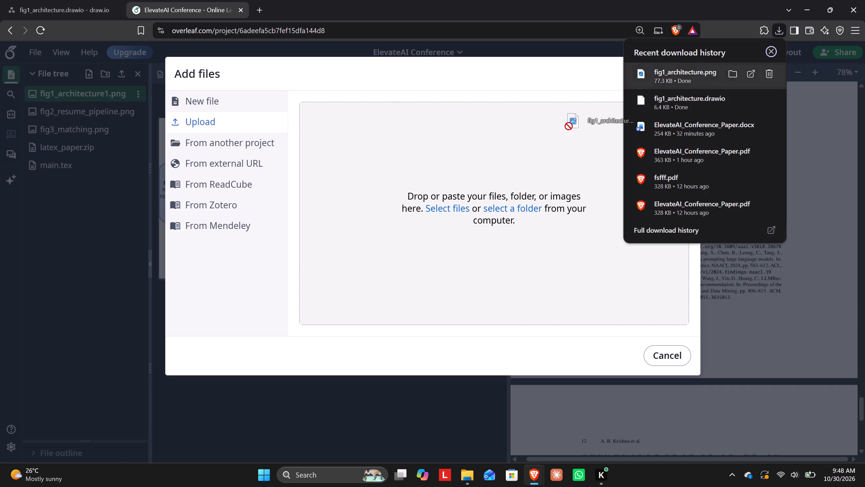
left_click_drag(569, 126, 425, 214)
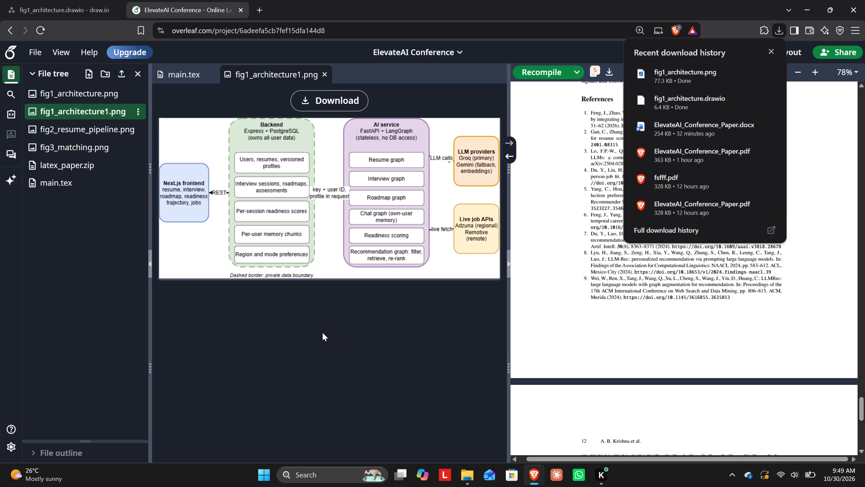
Close the fig1_architecture1.png preview and recompile main.tex.
left_click(326, 74)
left_click(242, 158)
key("ctrl+s")
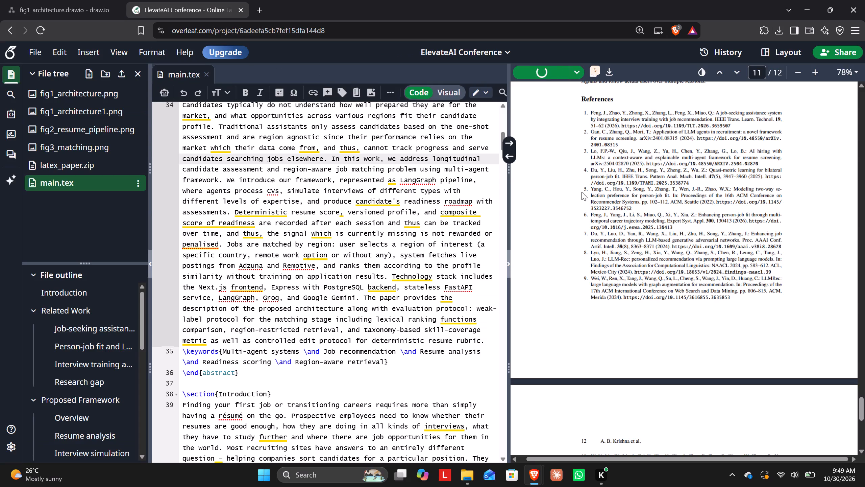
Examine the Fig. 1 system architecture diagram on page 4 of the compiled PDF, checking box alignment and arrow spacing.
scroll(640, 362, "down", 6)
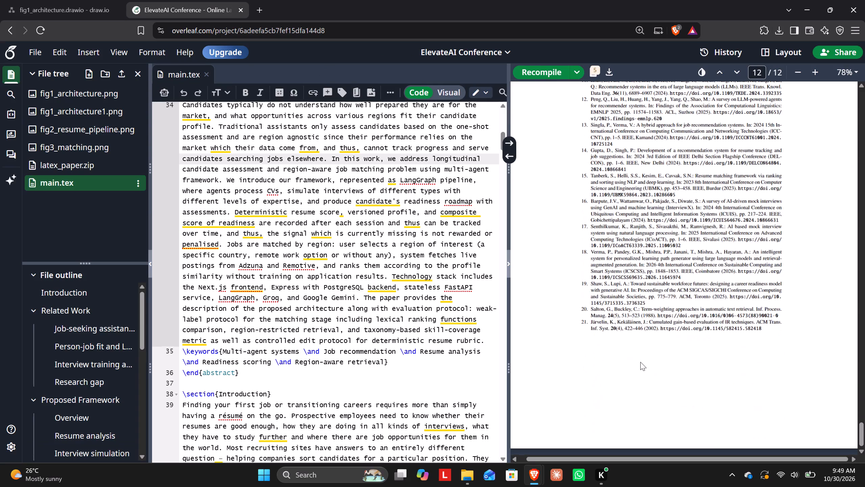
scroll(640, 362, "up", 19)
scroll(640, 362, "up", 9)
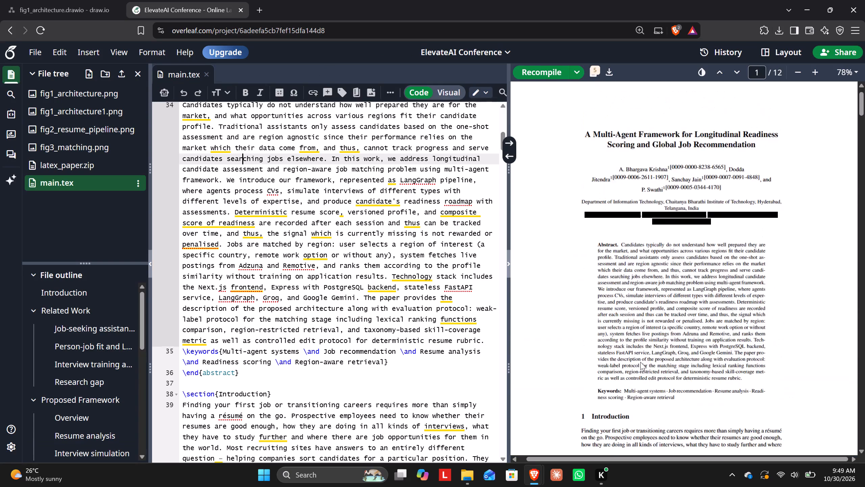
scroll(640, 362, "up", 8)
scroll(640, 362, "down", 15)
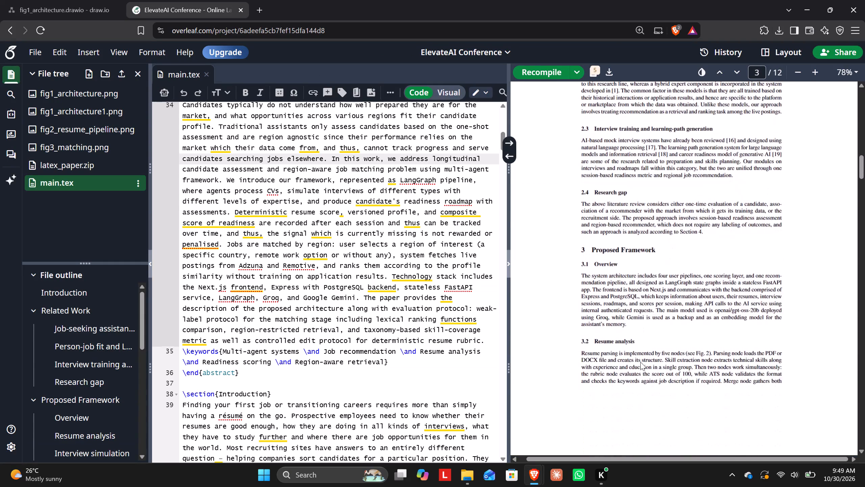
scroll(640, 362, "down", 3)
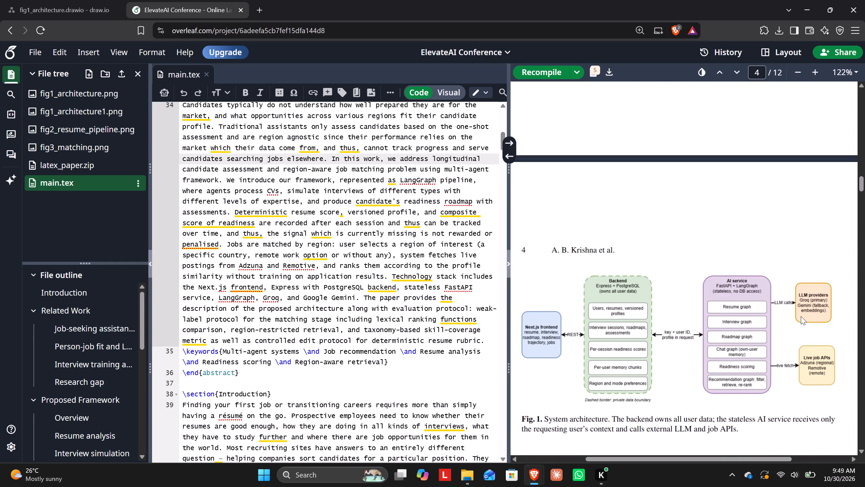
Switch back to the draw.io diagram and move the LLM providers box to 770, 29, aligned vertically with the Live job APIs box.
key("alt+Tab")
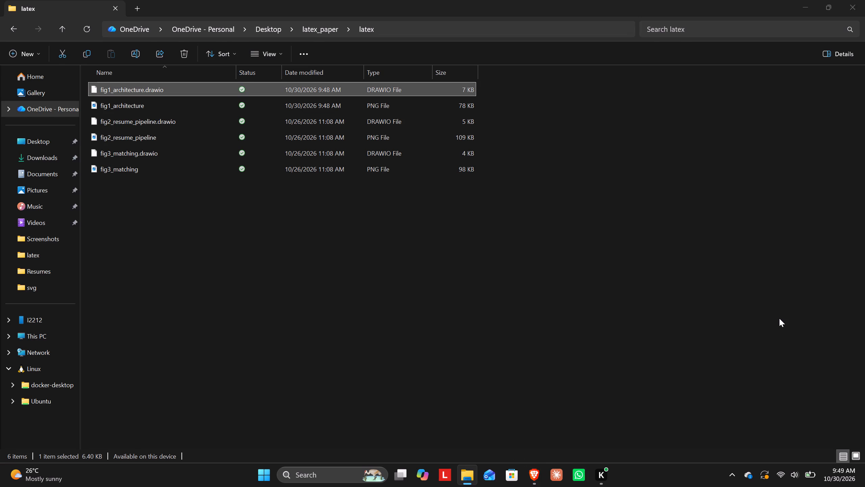
key("alt+Tab")
key("ctrl+Tab")
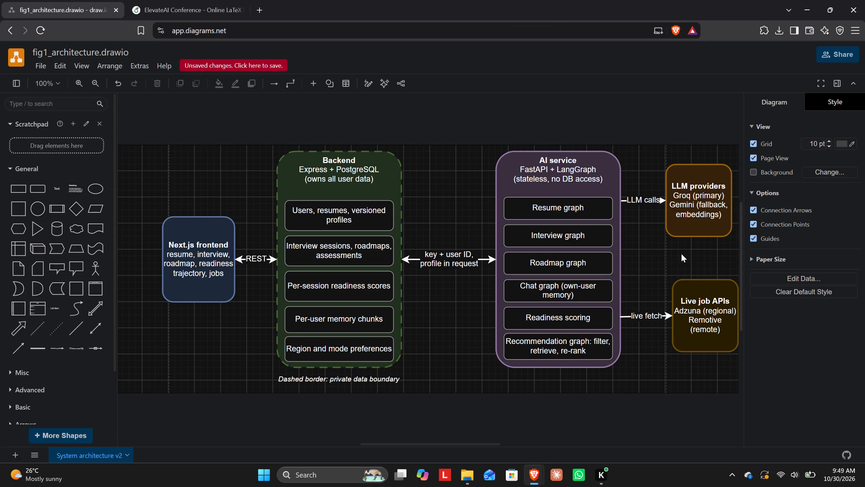
scroll(681, 254, "left", 1)
left_click_drag(647, 174, 651, 174)
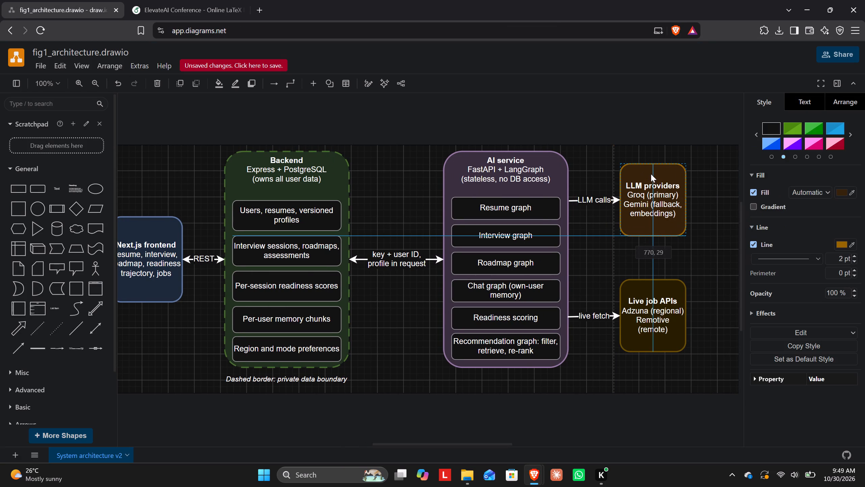
left_click_drag(651, 174, 651, 174)
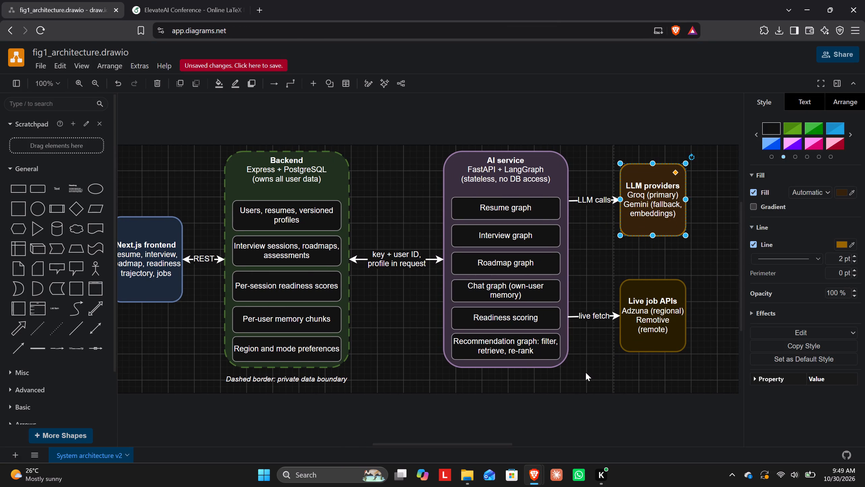
Save the diagram as fig1_architecture.drawio in the latex folder, replacing the existing file.
key("ctrl+s")
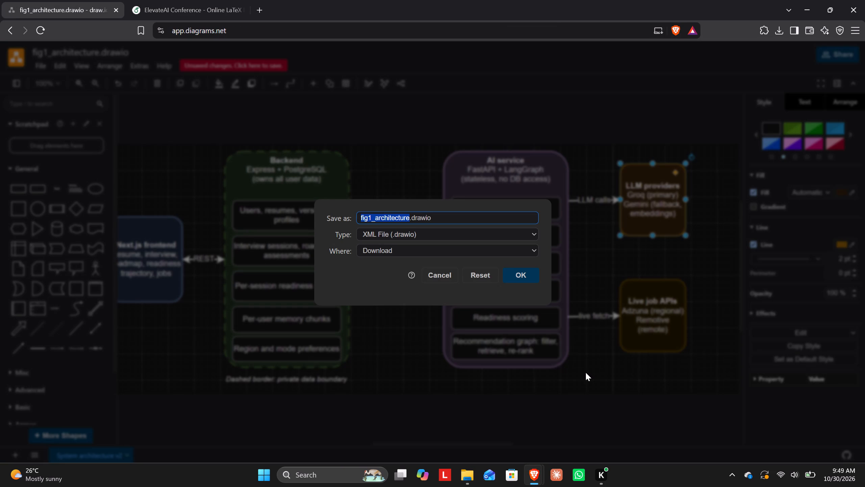
key("Return")
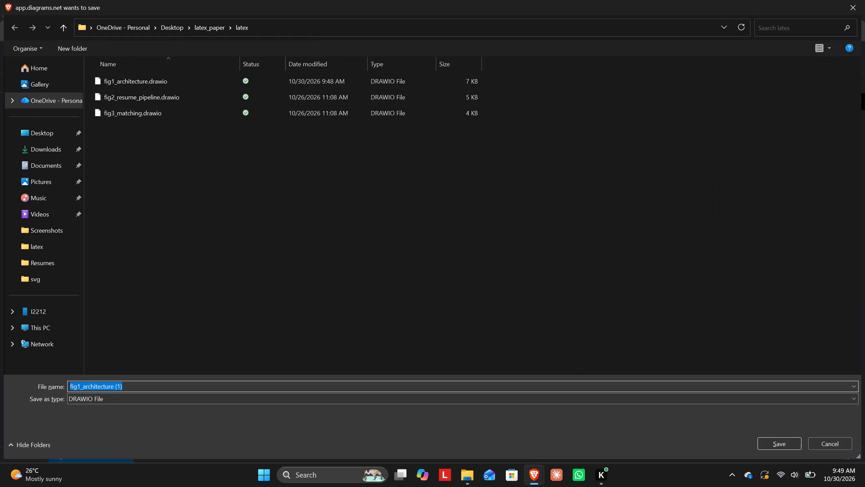
left_click(313, 224)
type("fi")
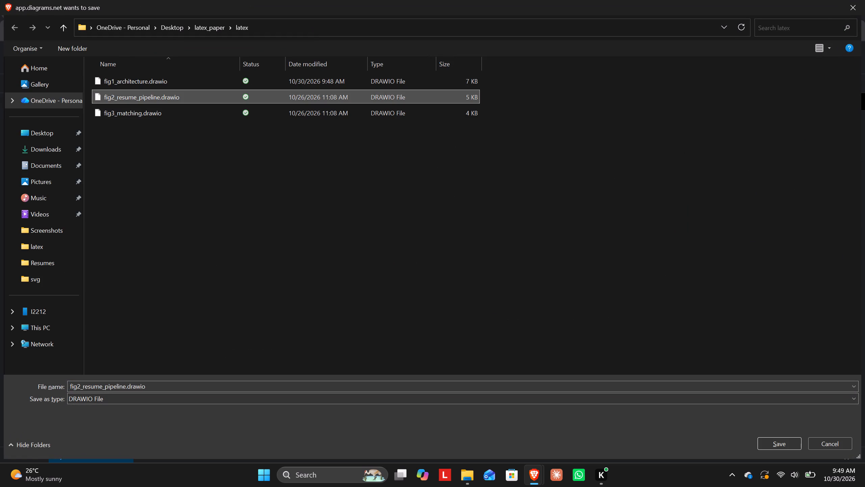
key("Up")
key("Return")
key("Left")
key("Return")
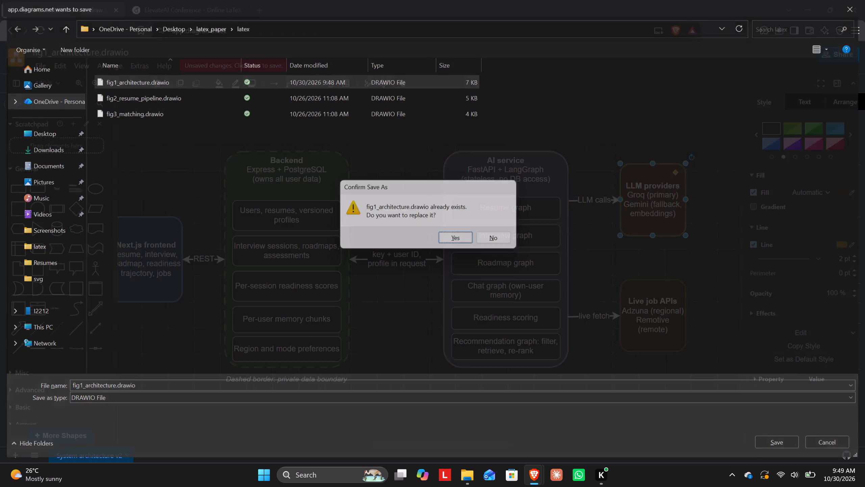
Save a copy of the diagram as the editable bitmap image fig1_architecture.png in the latex folder, replacing the existing PNG.
key("ctrl+shift+s")
key("Right")
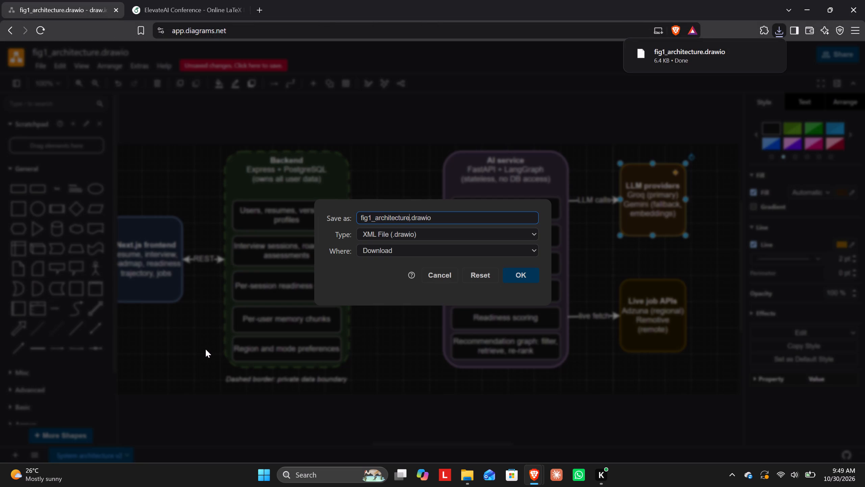
key("Right")
key("ctrl+shift+Right")
type("png")
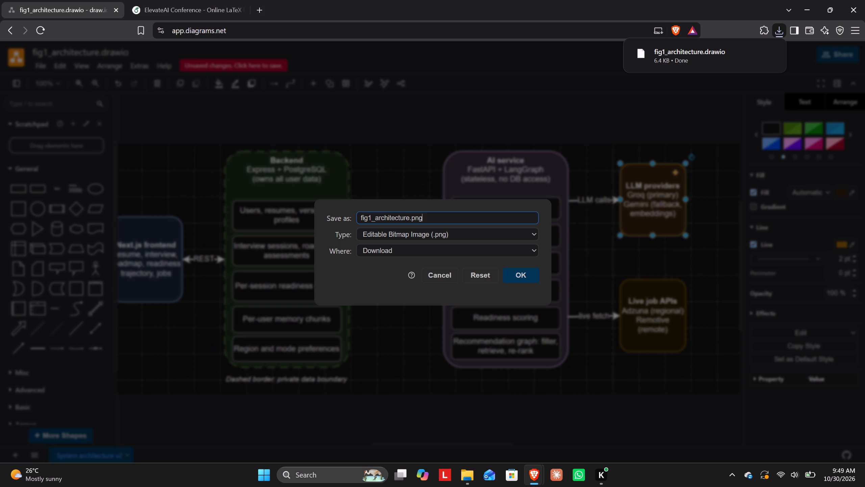
key("Return")
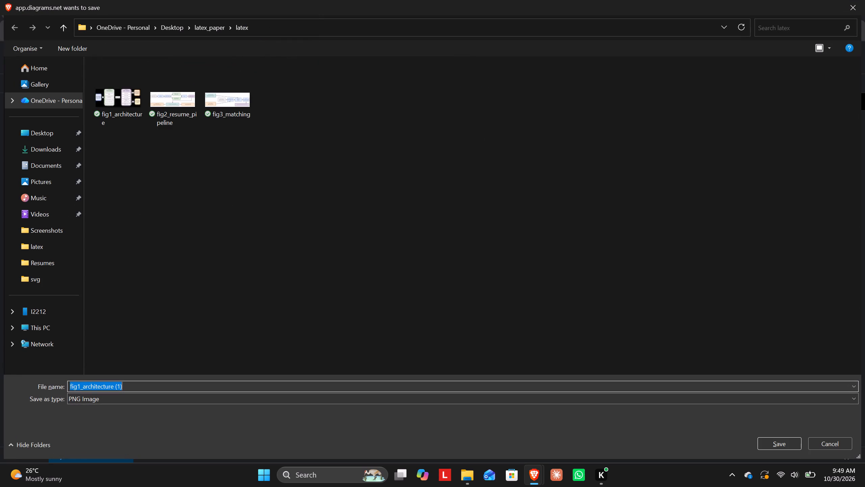
key("f")
key("Down")
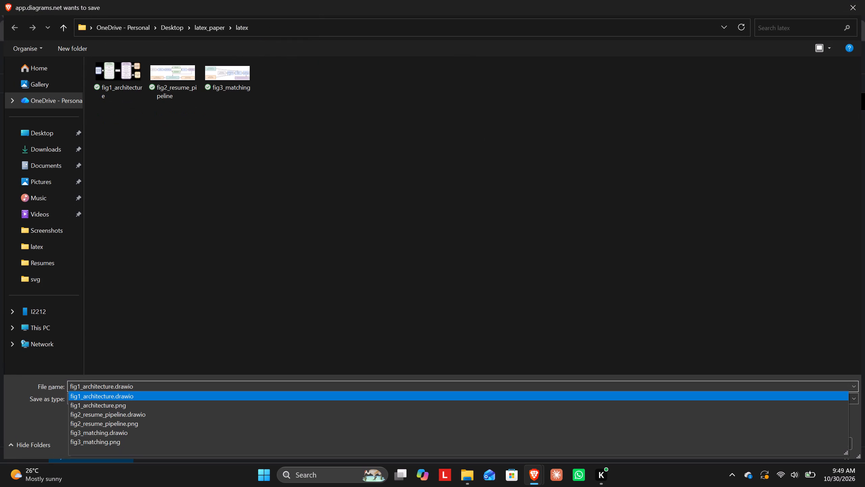
key("Down")
key("Return")
key("Left")
key("Return")
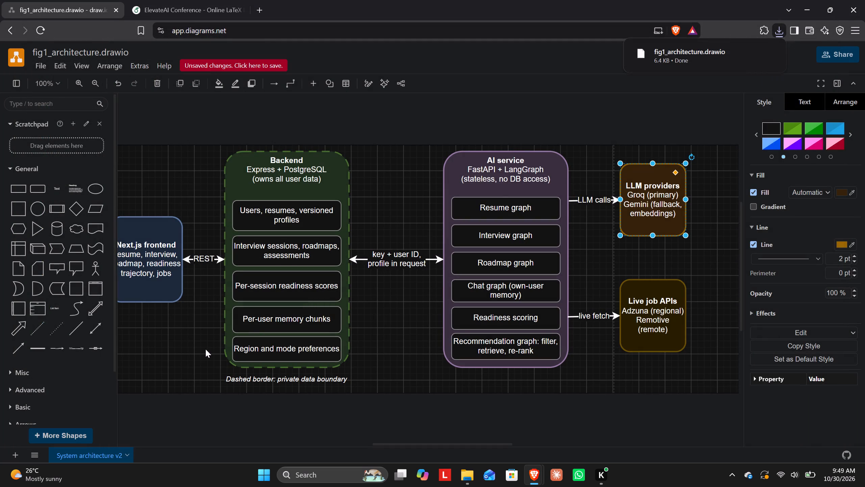
Switch to the Overleaf project and delete the old fig1_architecture.png and fig1_architecture1.png files from it.
key("ctrl+Tab")
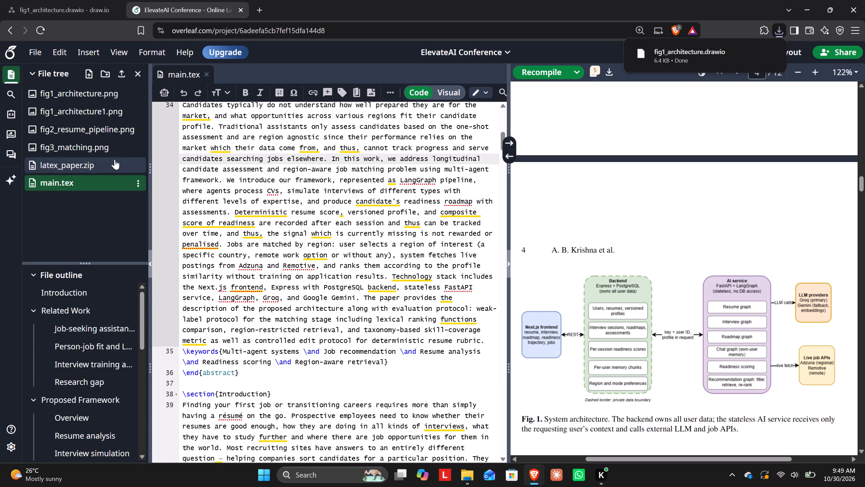
left_click(141, 89)
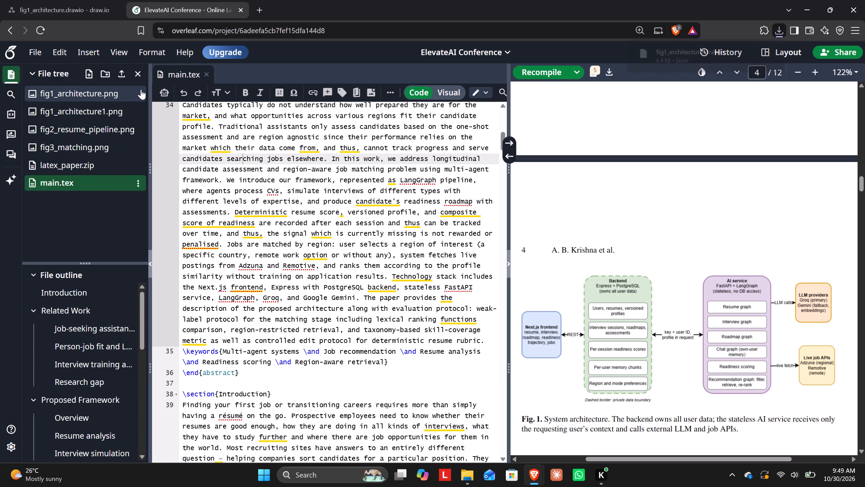
left_click(138, 93)
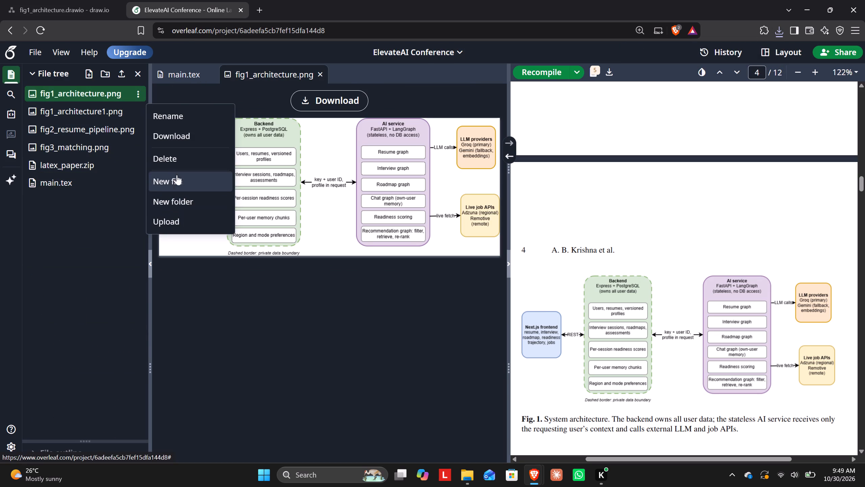
left_click(171, 147)
left_click(166, 160)
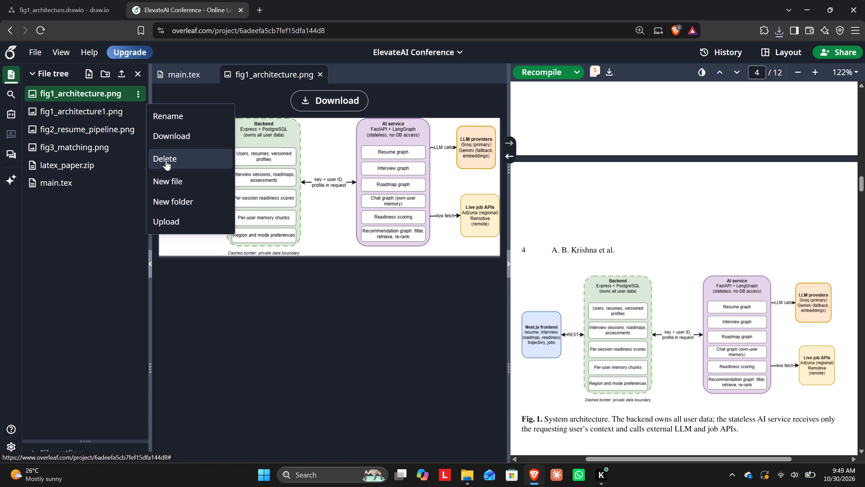
left_click(578, 171)
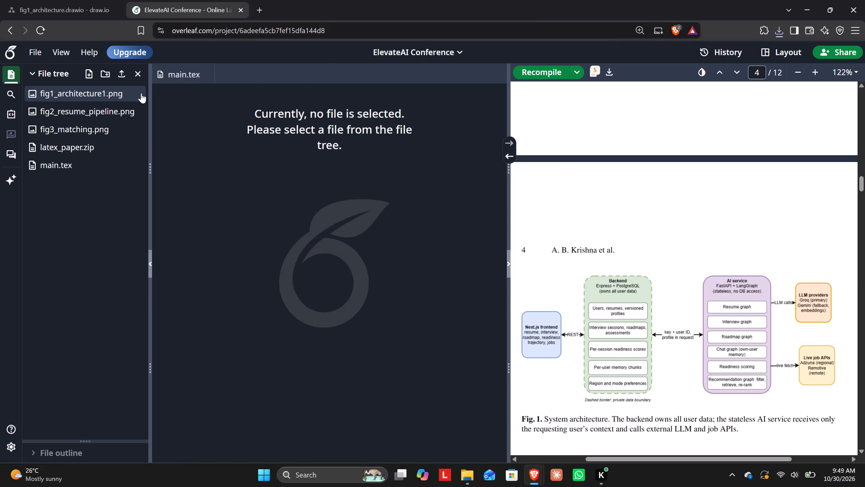
left_click(141, 93)
left_click(140, 94)
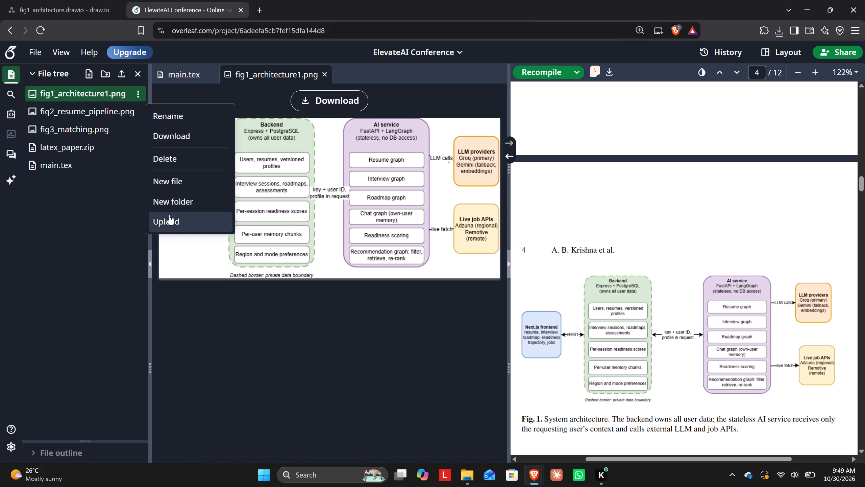
left_click(164, 152)
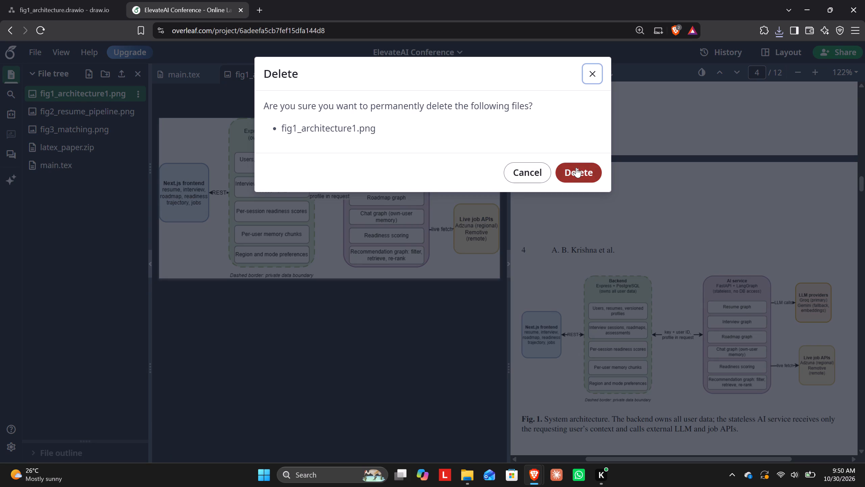
left_click(576, 167)
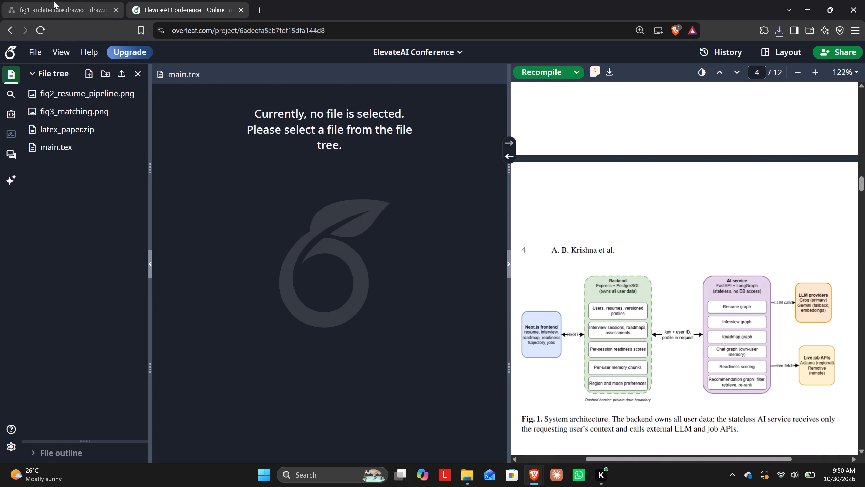
Upload the newest fig1_architecture.png to the Overleaf project from the browser's recent downloads.
left_click(42, 0)
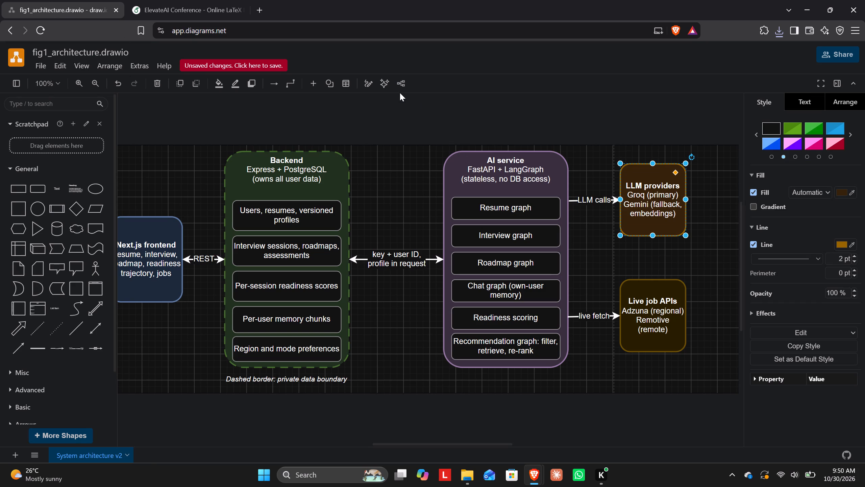
key("ctrl+Tab")
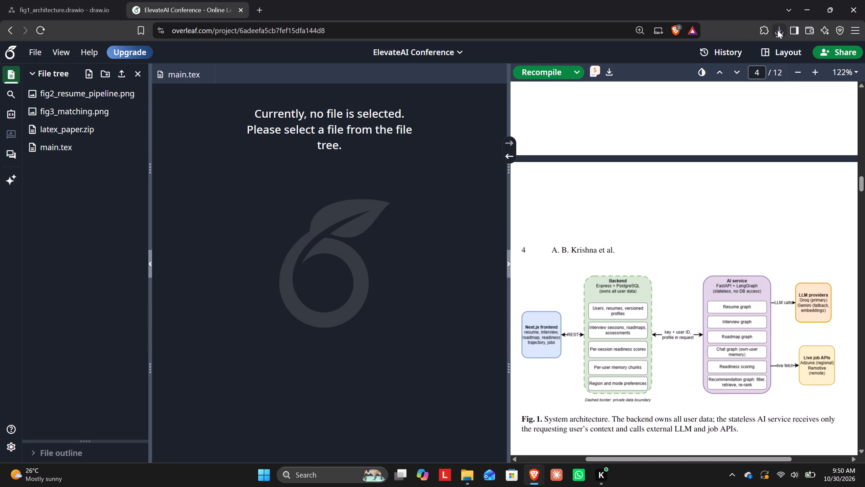
left_click(777, 30)
left_click(115, 79)
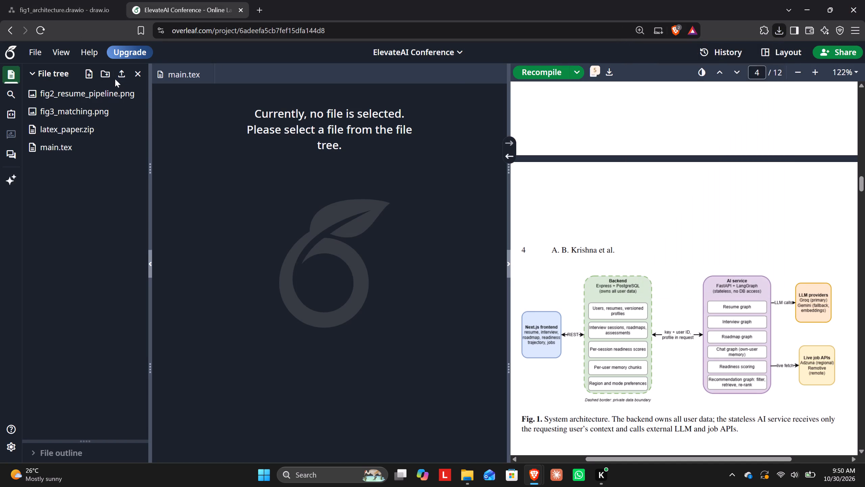
left_click(117, 75)
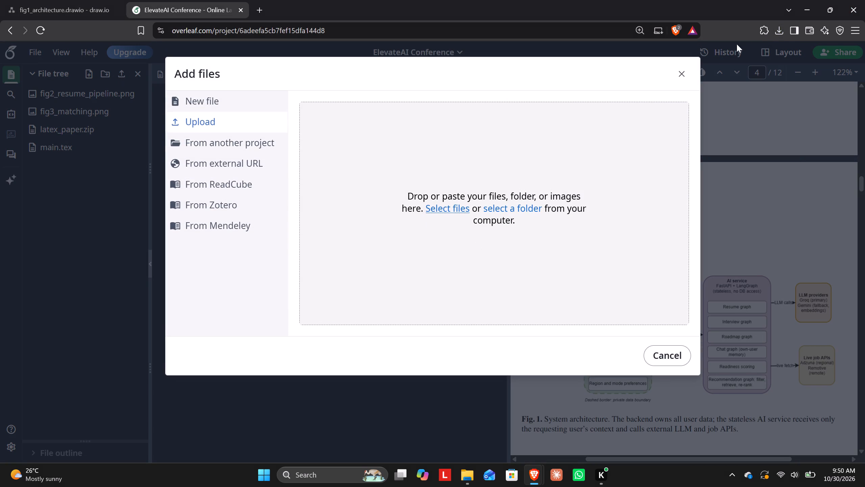
left_click(778, 34)
left_click_drag(660, 73, 534, 127)
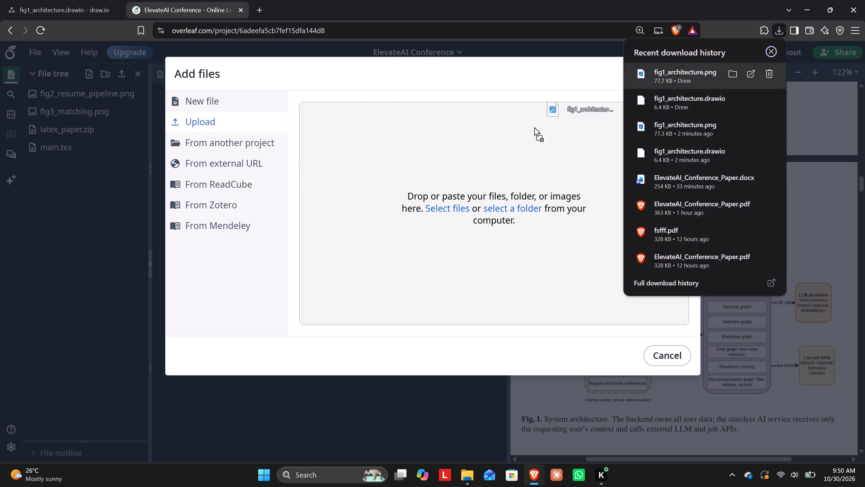
left_click_drag(534, 127, 474, 193)
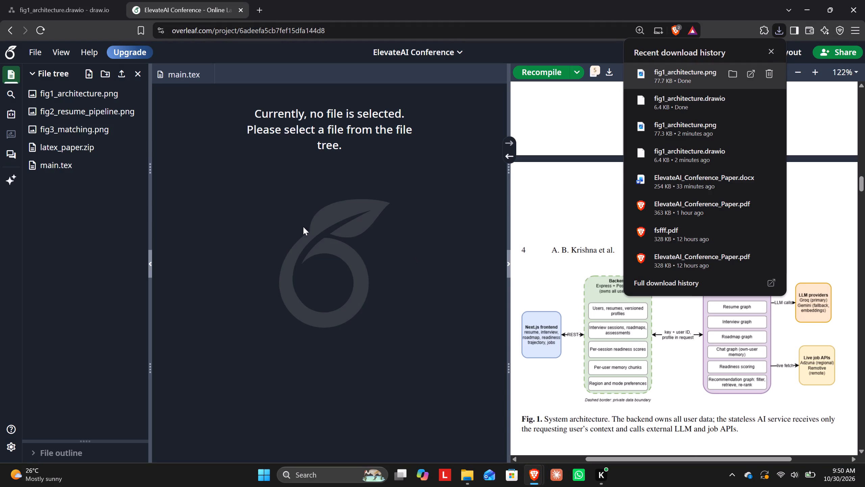
Reopen main.tex and recompile the paper with the new Fig. 1 image.
left_click(188, 72)
left_click(253, 164)
key("ctrl+s")
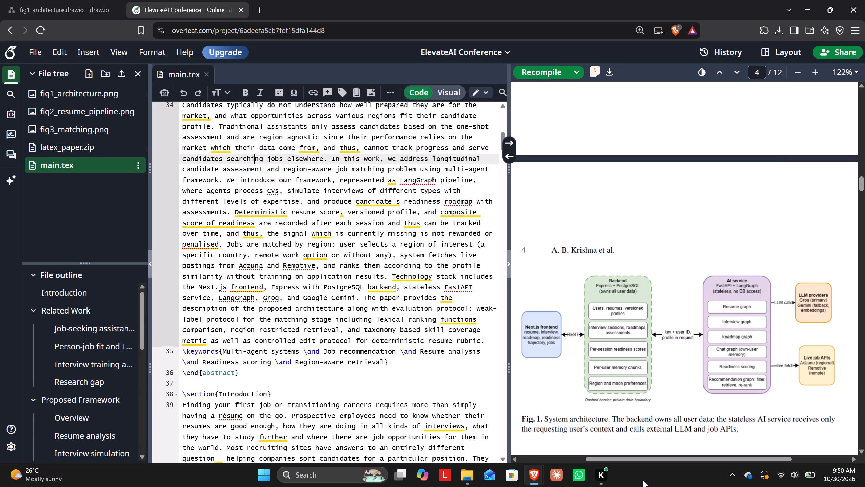
left_click(420, 328)
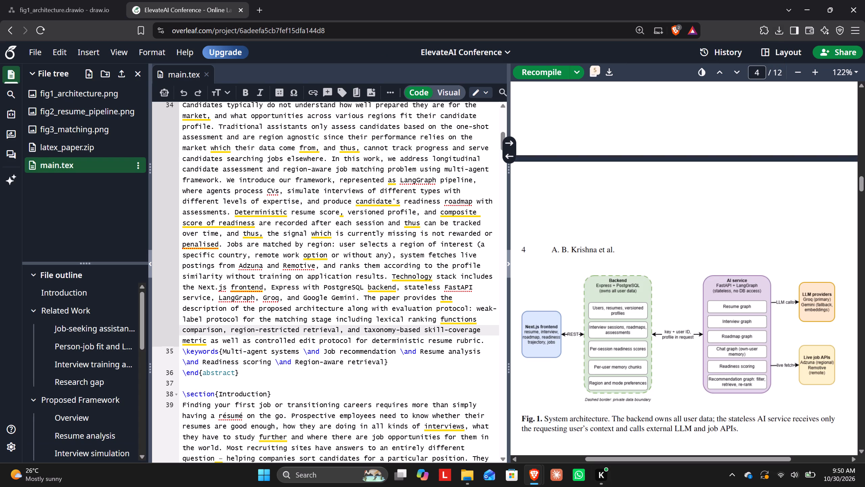
On the Windows desktop, delete the ElevateAI_Conference_Paper Word document, the fig1_architecture.drawio copy and the zipped latex_paper archive.
left_click(126, 165)
key("Delete")
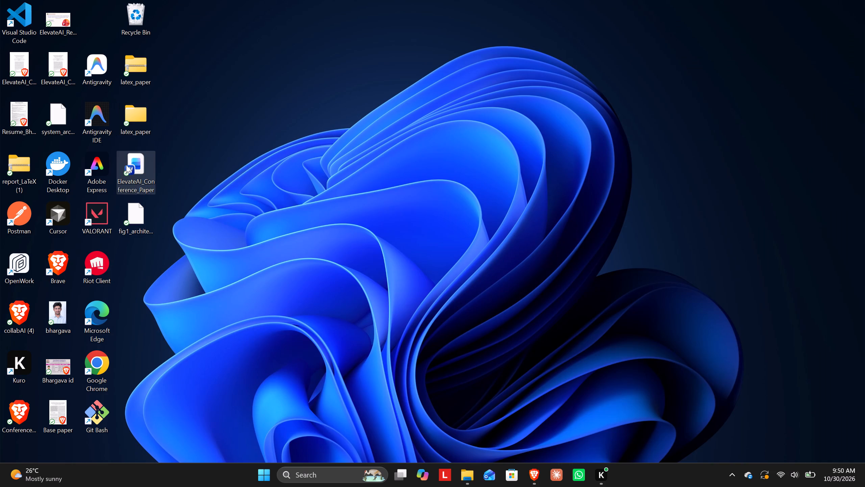
left_click(143, 212)
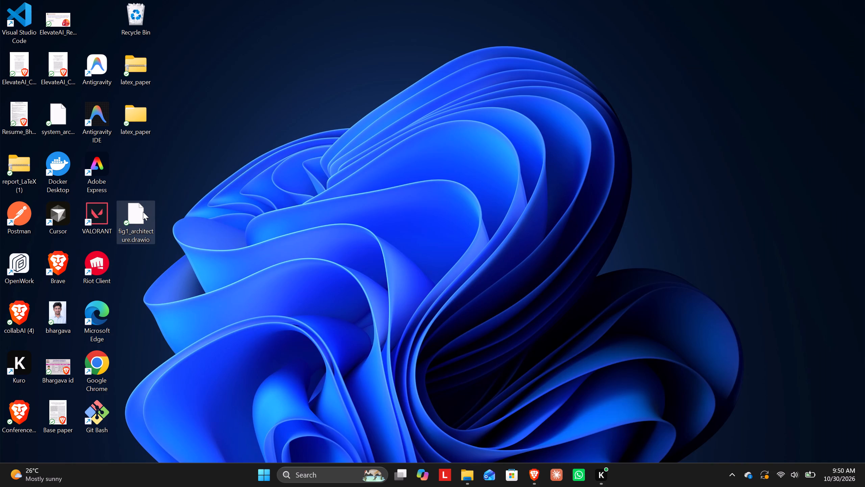
key("Delete")
left_click(241, 105)
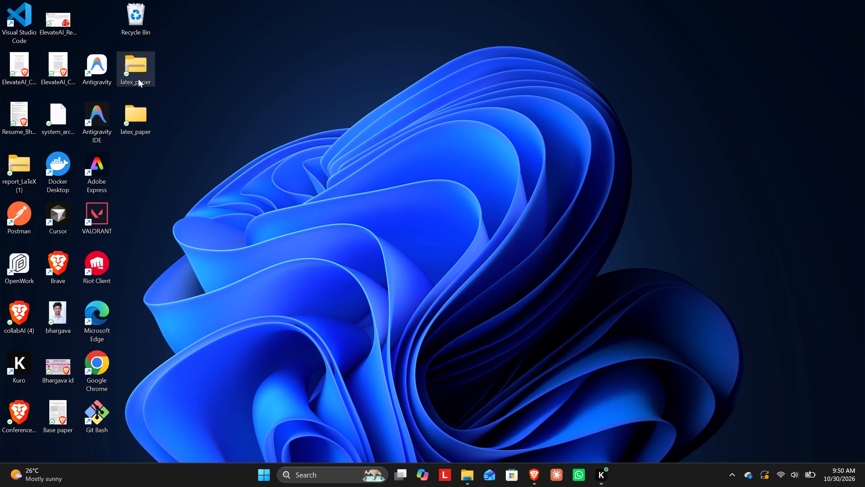
left_click(138, 79)
key("Delete")
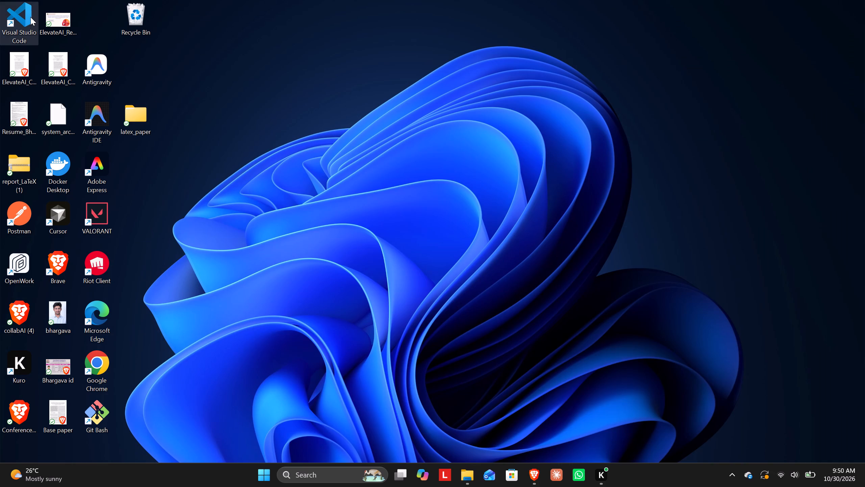
left_click(396, 71)
key("ctrl+s")
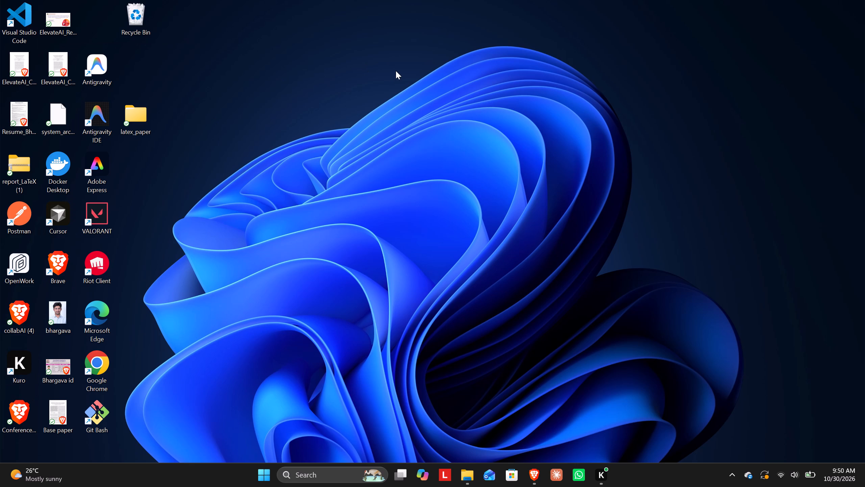
Switch back to Overleaf, download the compiled PDF to the Desktop as ElevateAI_Conference_Paper.pdf, overwriting the older file, and close the project.
key("alt+Tab")
key("alt+Tab")
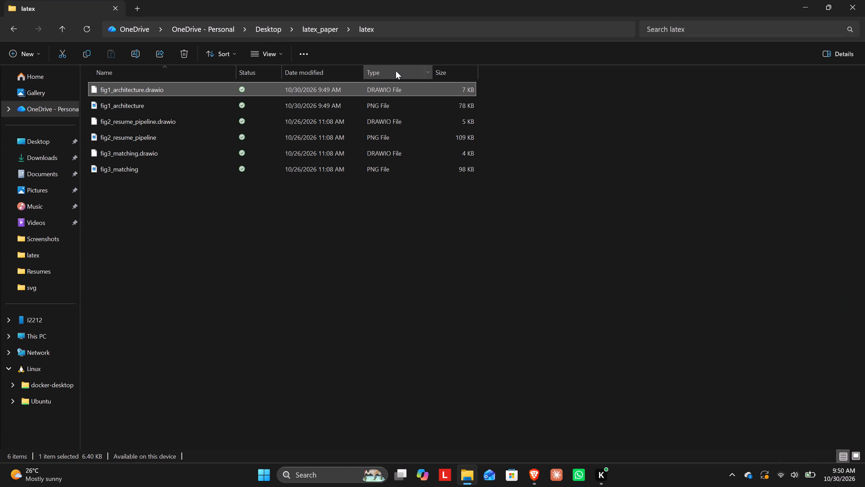
key("alt+Tab")
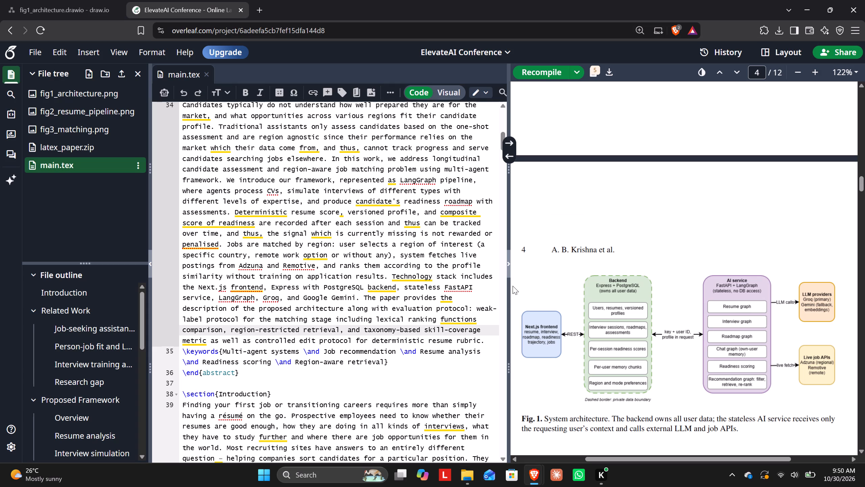
left_click(428, 284)
left_click(609, 72)
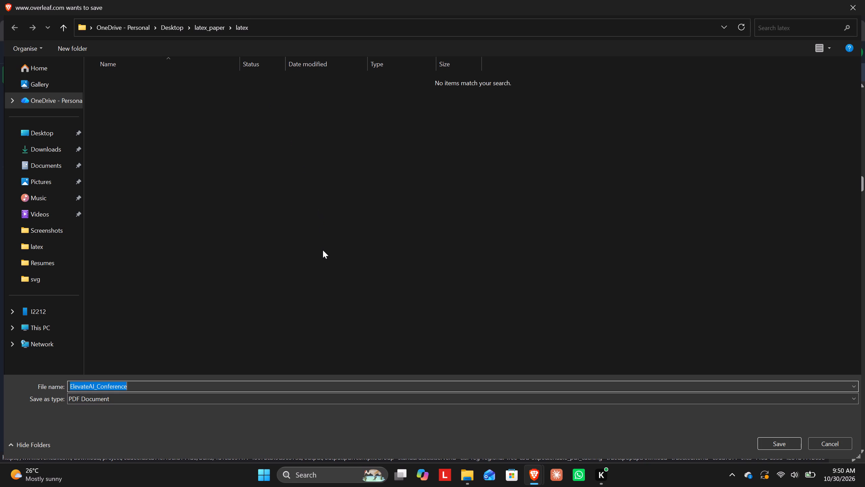
left_click(59, 141)
left_click(128, 403)
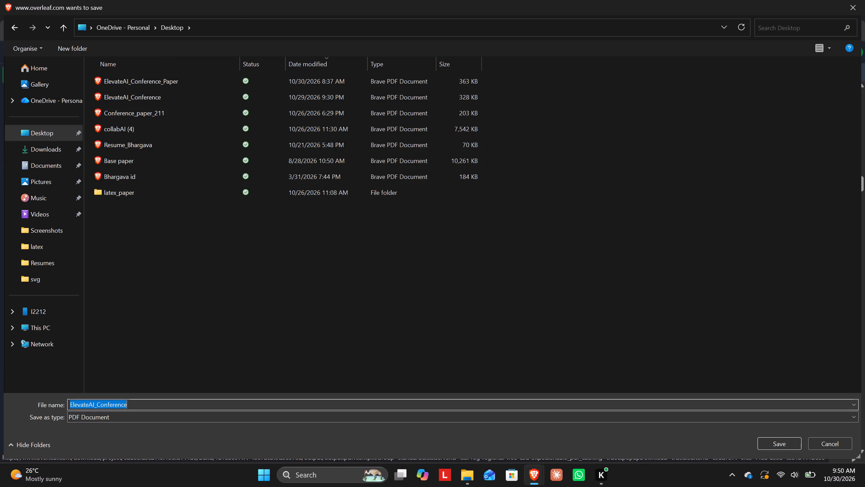
key("Right")
key("BackSpace")
key("Down")
key("Down")
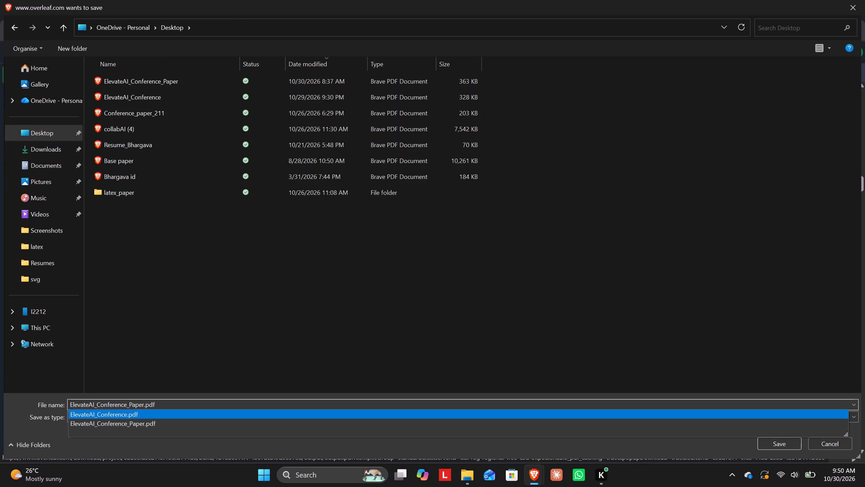
key("Return")
key("Left")
key("Return")
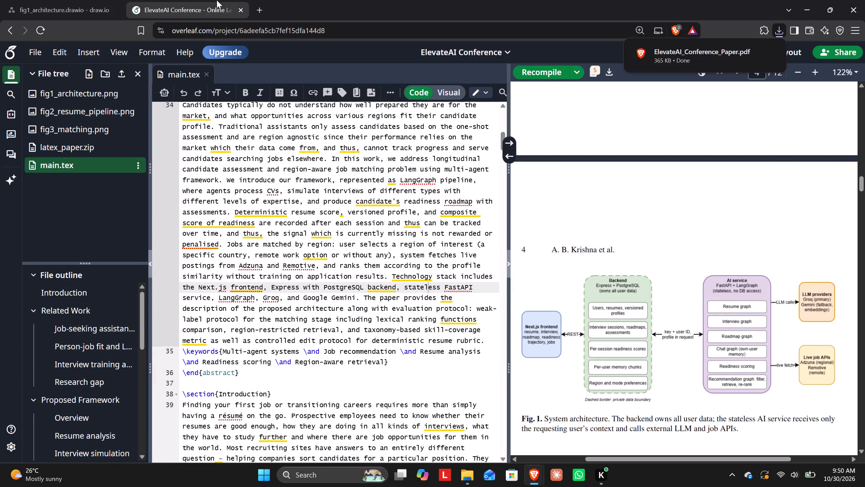
left_click(240, 10)
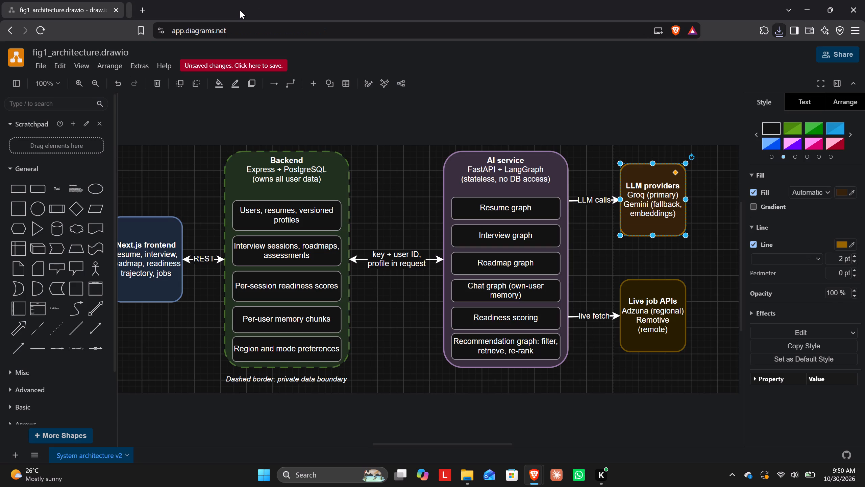
Search the web for "pdf to docx" and open iLovePDF's PDF to Word converter.
key("ctrl+t")
type("pdf to docx")
key("Return")
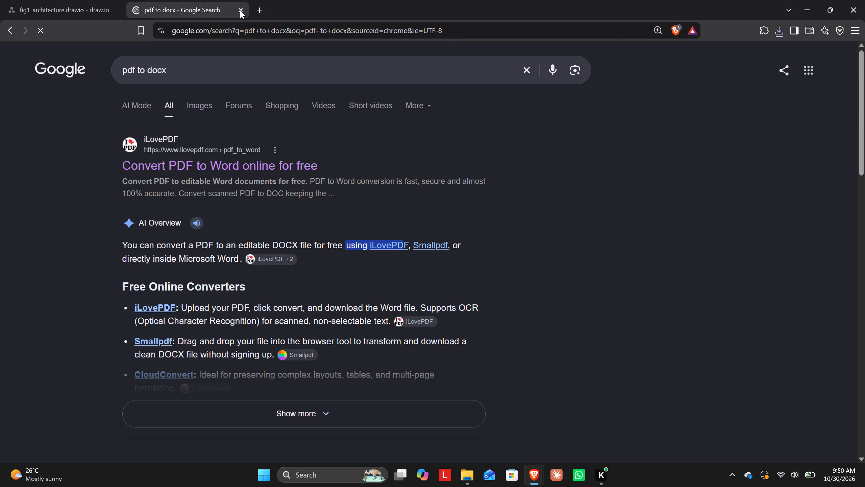
left_click(172, 170)
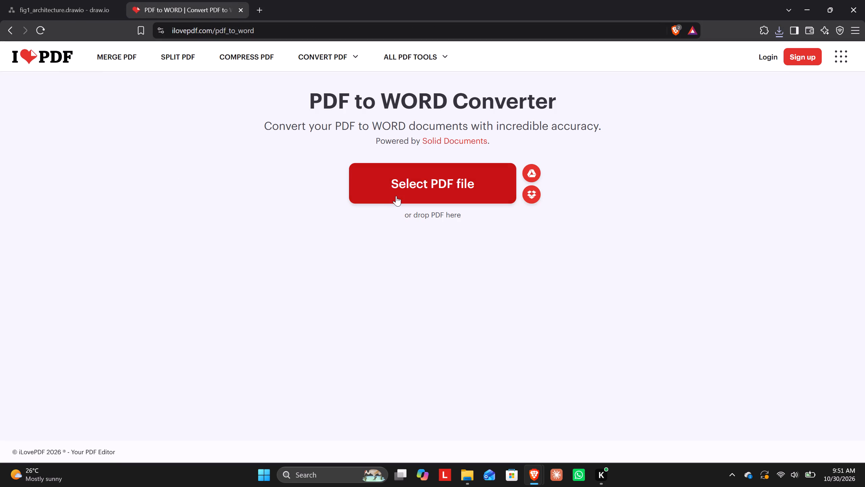
left_click(396, 196)
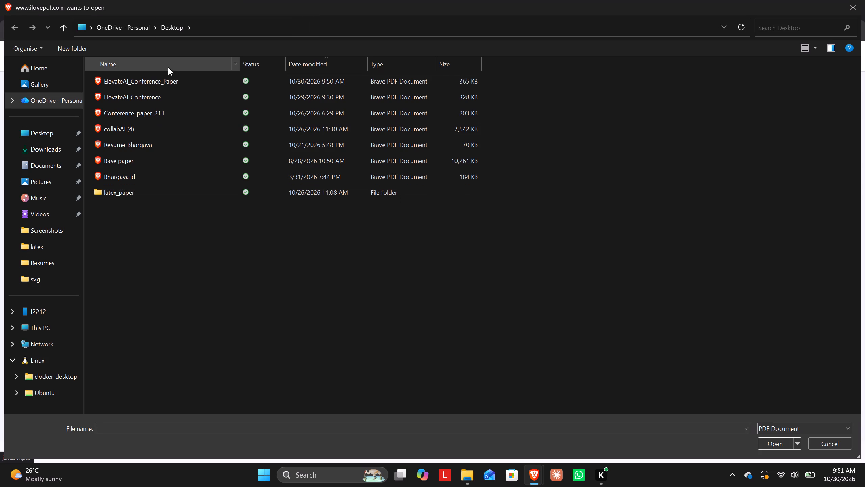
left_click(172, 79)
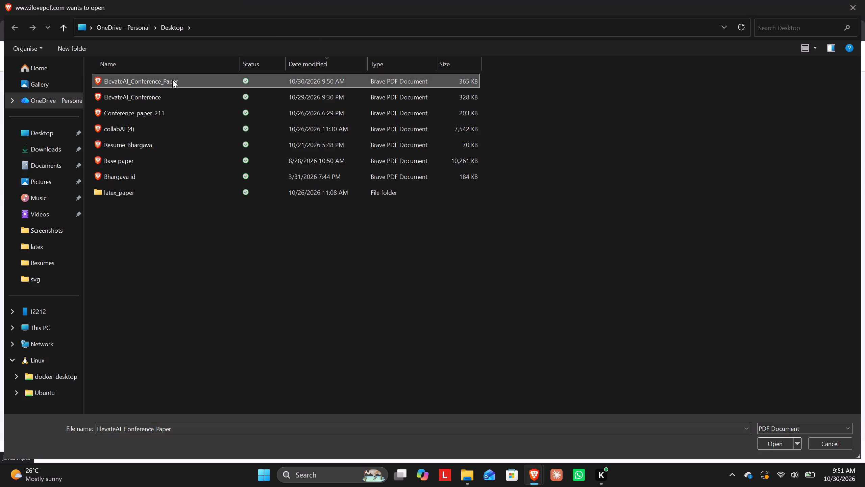
key("Return")
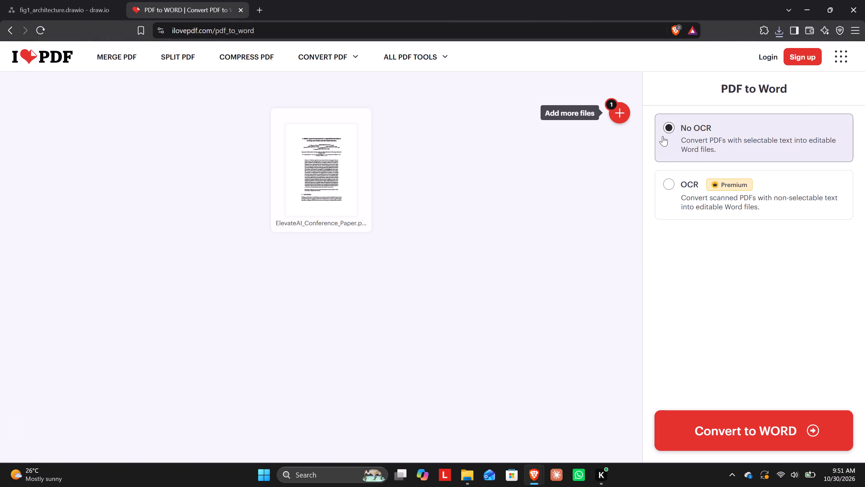
left_click(750, 426)
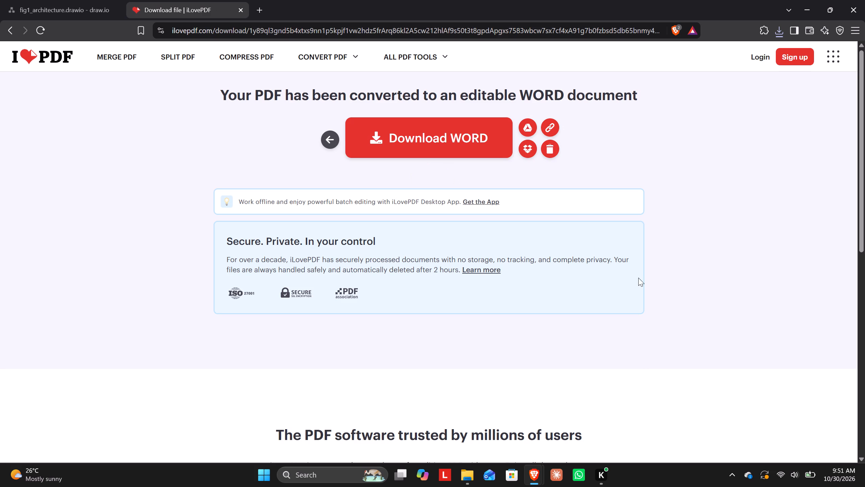
left_click(424, 130)
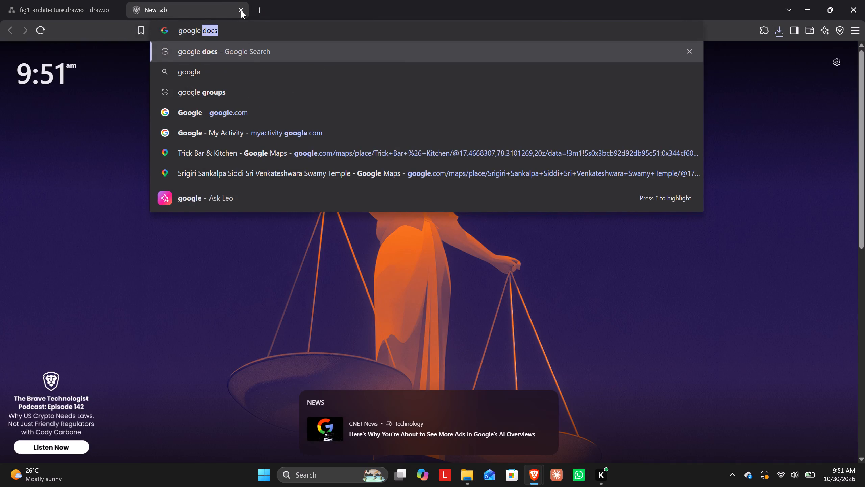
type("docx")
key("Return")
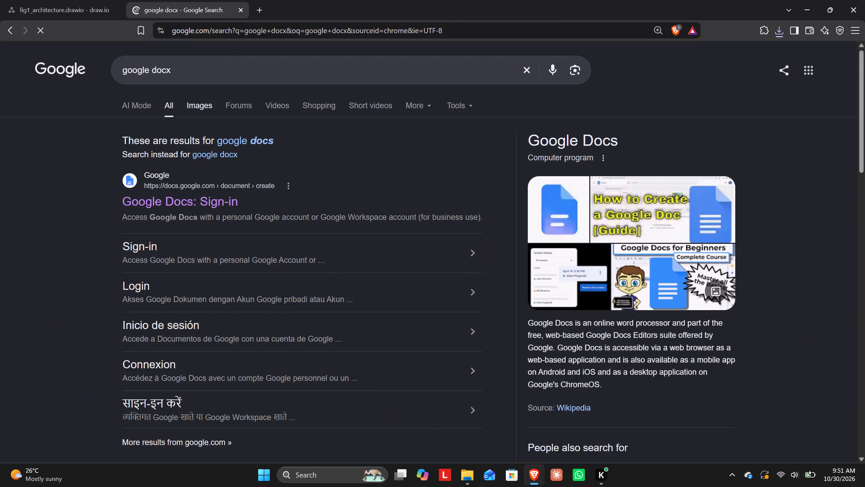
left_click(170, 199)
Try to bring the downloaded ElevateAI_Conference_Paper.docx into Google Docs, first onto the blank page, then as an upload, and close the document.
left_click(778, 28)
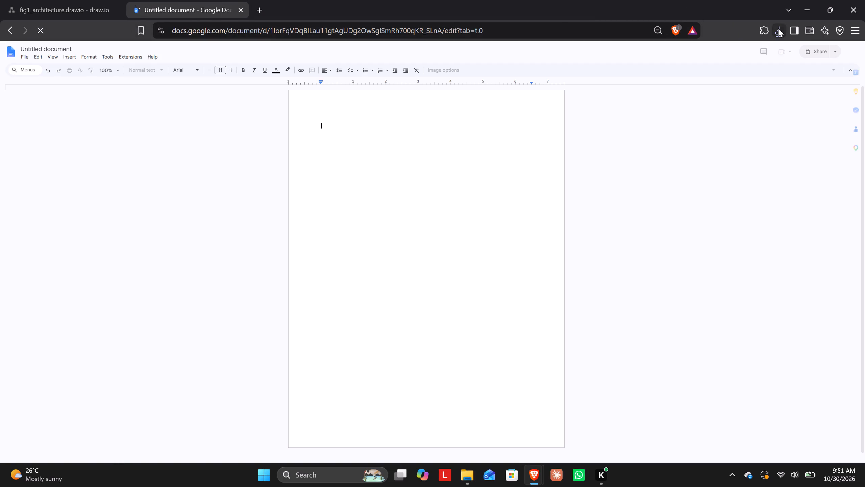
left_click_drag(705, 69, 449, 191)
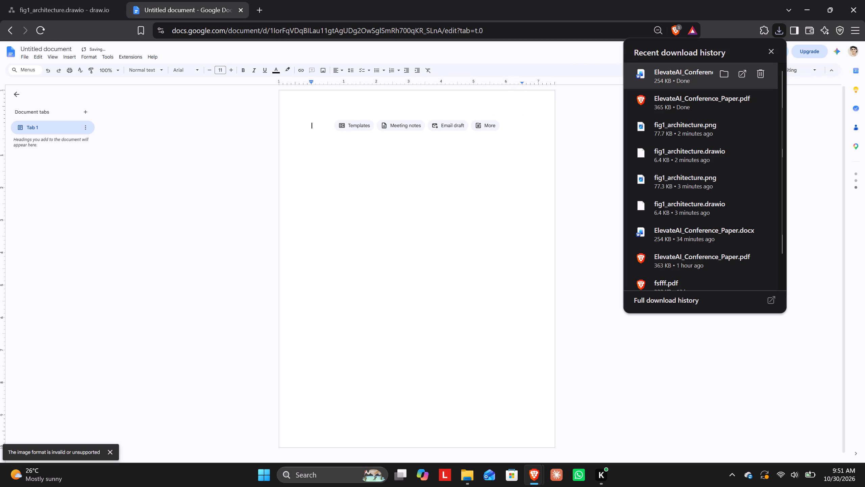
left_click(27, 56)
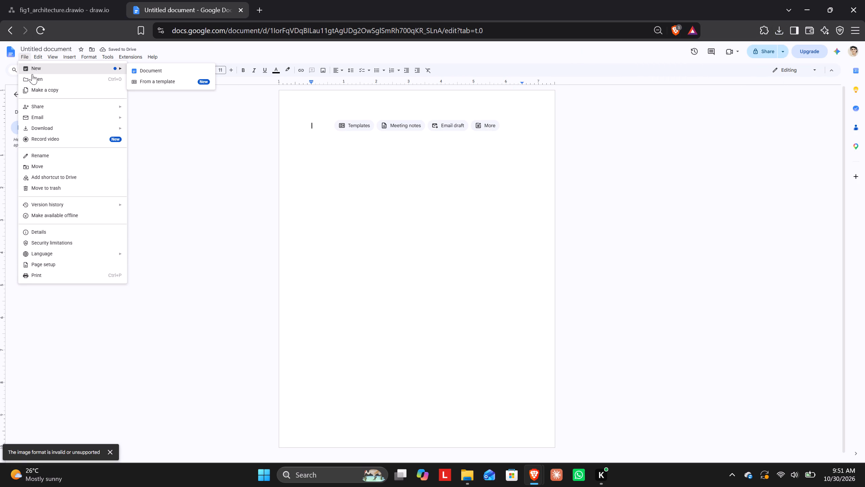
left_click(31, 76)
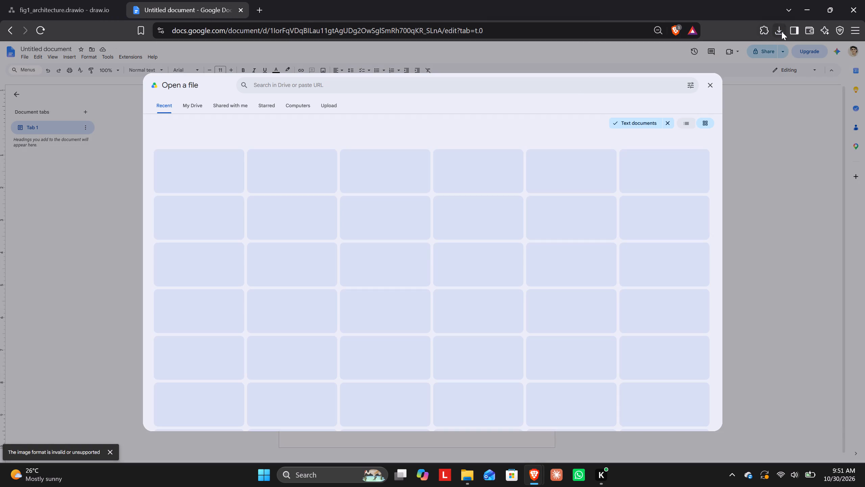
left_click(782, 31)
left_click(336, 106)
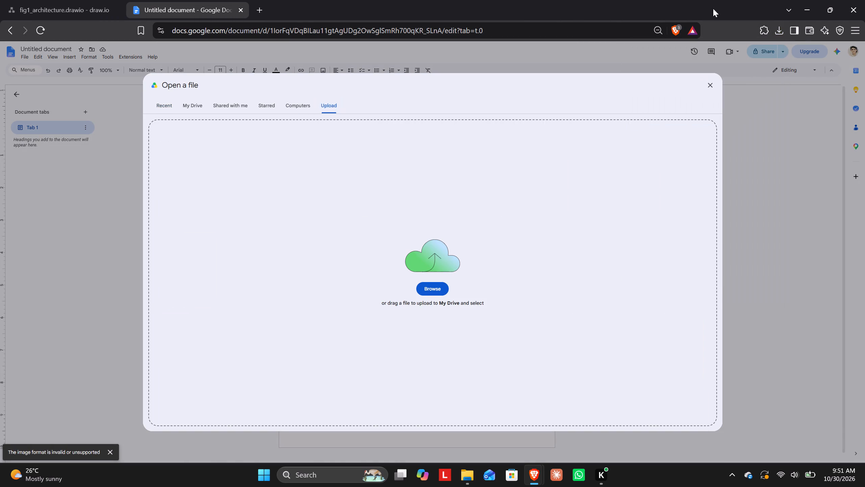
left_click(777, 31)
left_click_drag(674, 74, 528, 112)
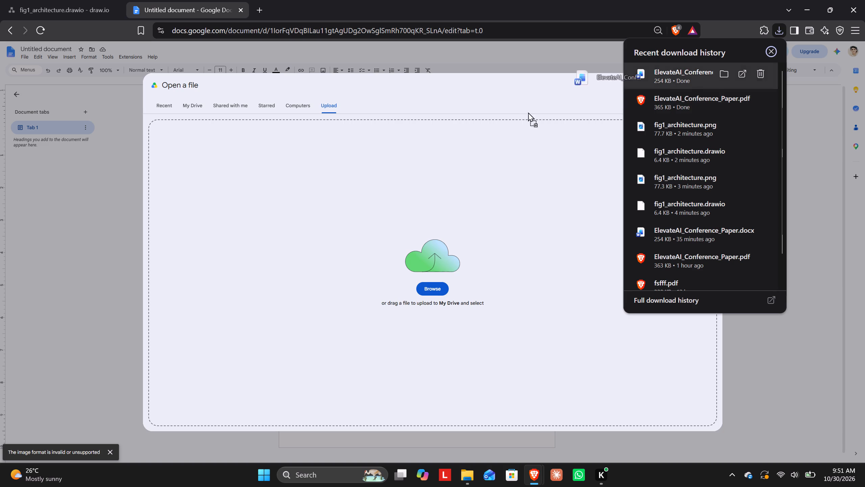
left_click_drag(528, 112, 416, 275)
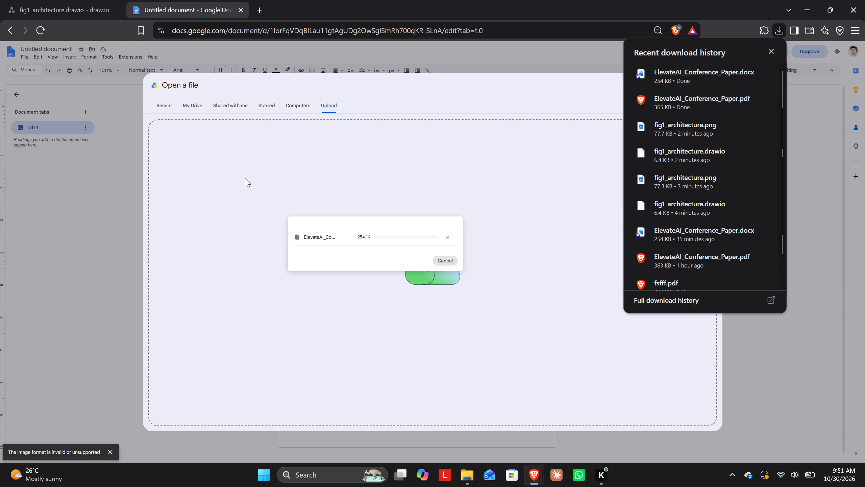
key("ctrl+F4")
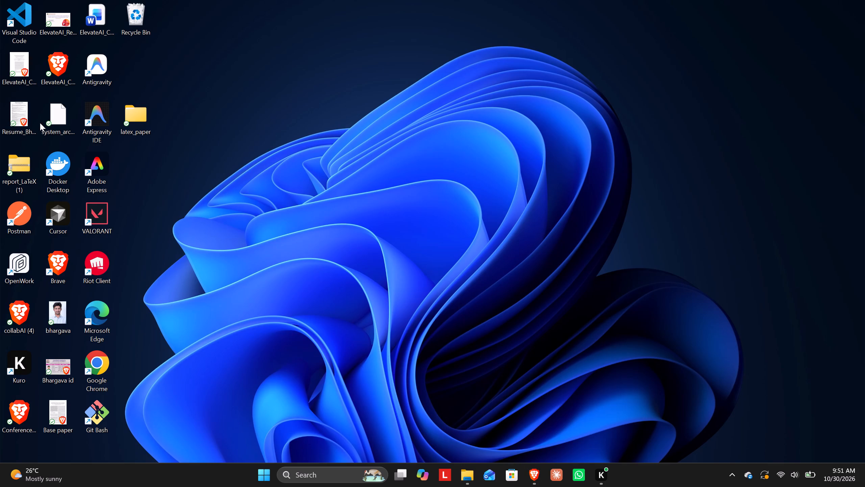
Open the ElevateAI_Conference_Paper Word document from the Windows desktop.
double_click(96, 12)
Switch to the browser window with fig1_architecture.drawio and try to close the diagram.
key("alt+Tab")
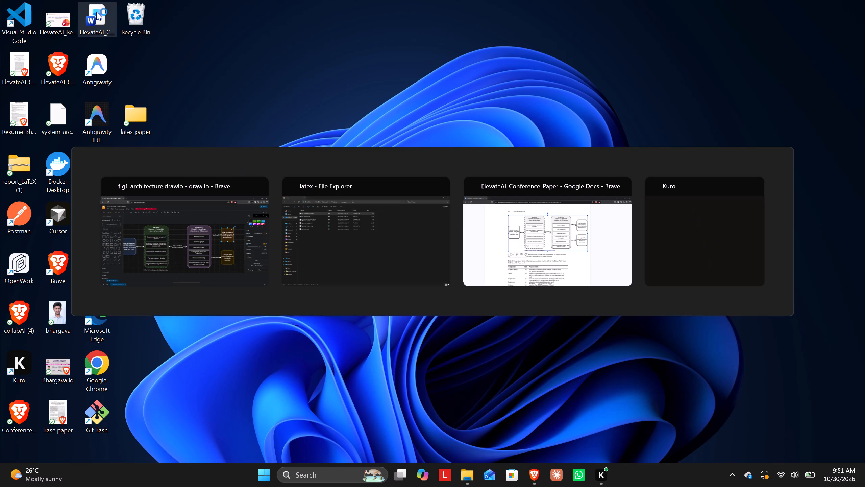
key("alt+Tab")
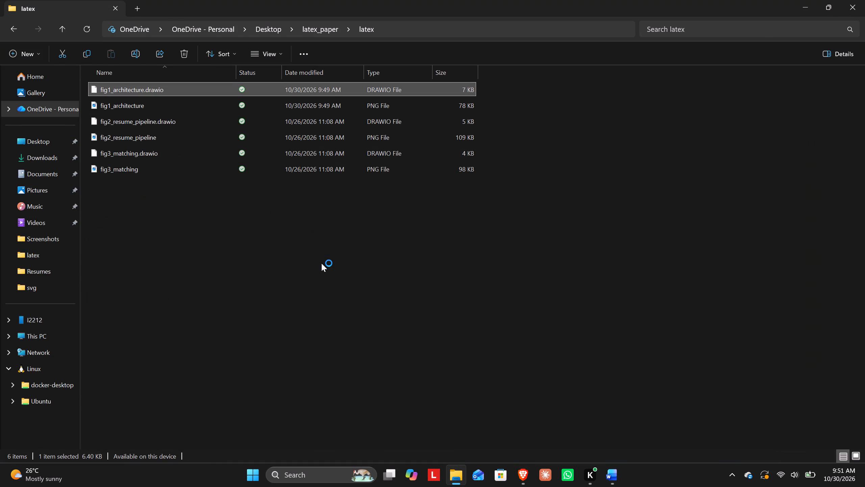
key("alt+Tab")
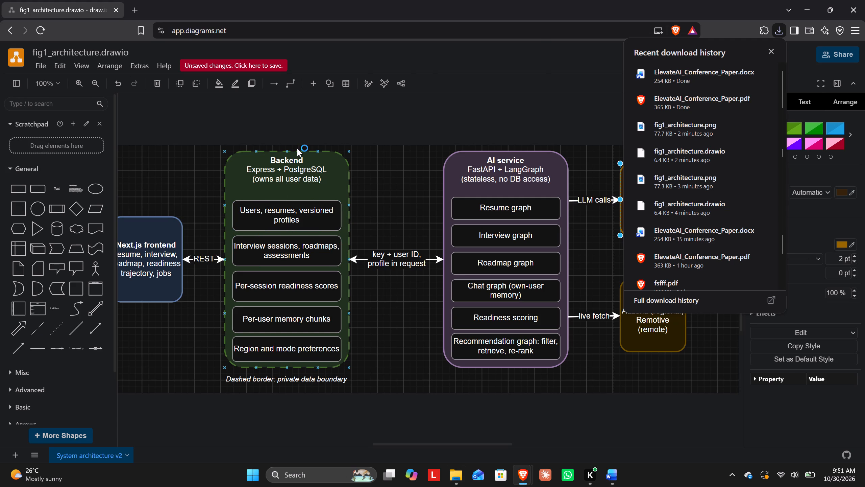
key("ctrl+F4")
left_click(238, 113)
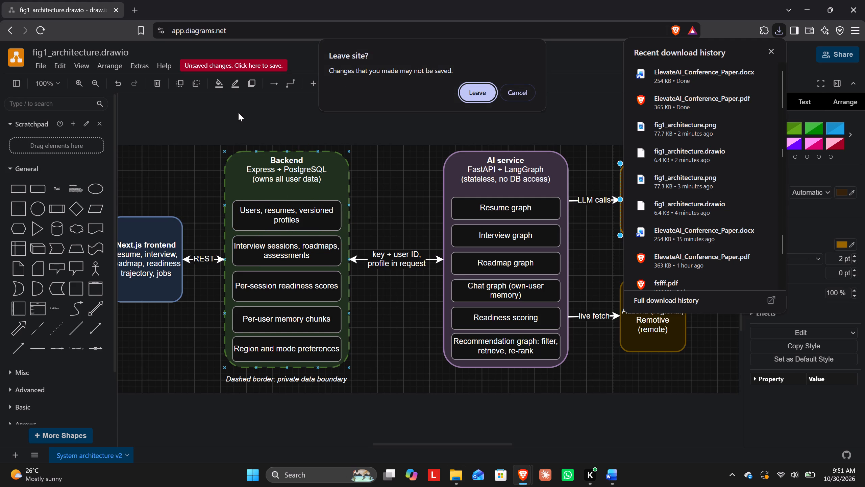
Switch to the ElevateAI_Conference_Paper document in Word and examine how Fig. 1, Table 1 and Fig. 2 look after conversion.
key("alt+Tab")
key("alt+Tab")
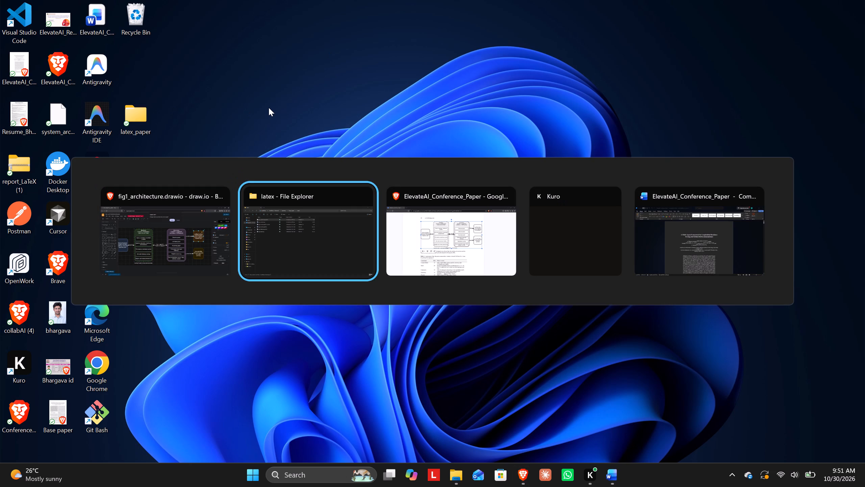
key("alt+Tab")
key("alt+Tab")
key("alt+Tab")
scroll(299, 283, "down", 7)
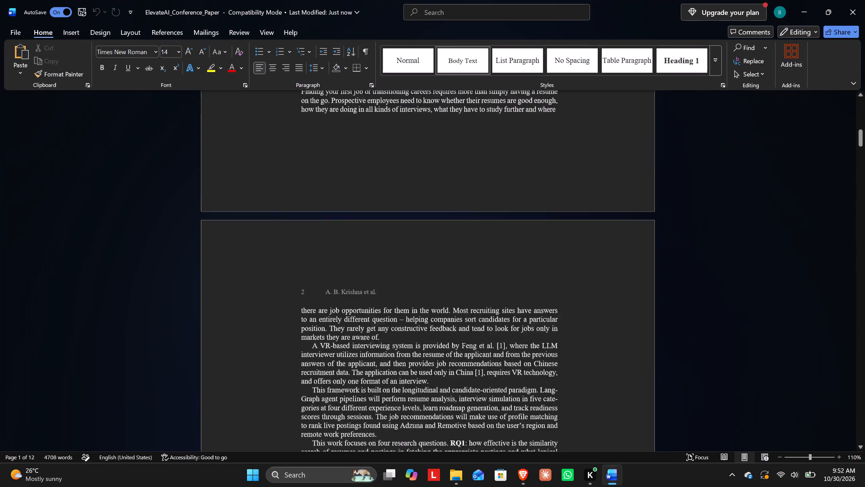
scroll(299, 283, "down", 6)
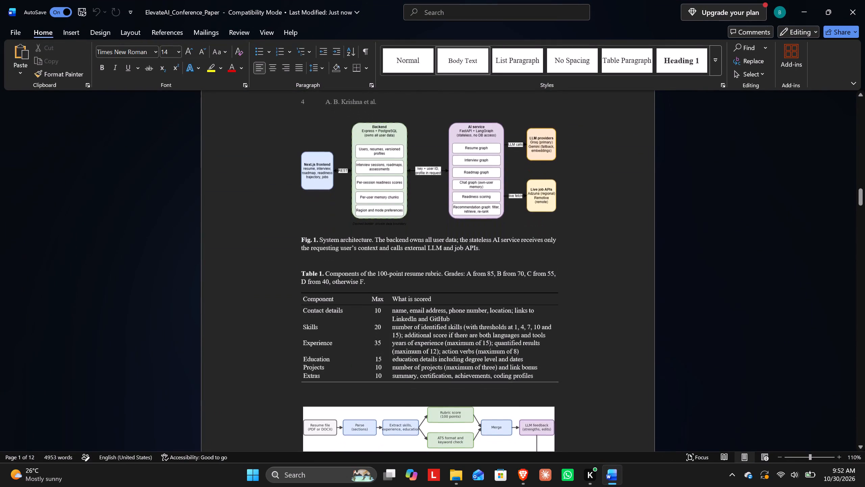
scroll(407, 355, "down", 1)
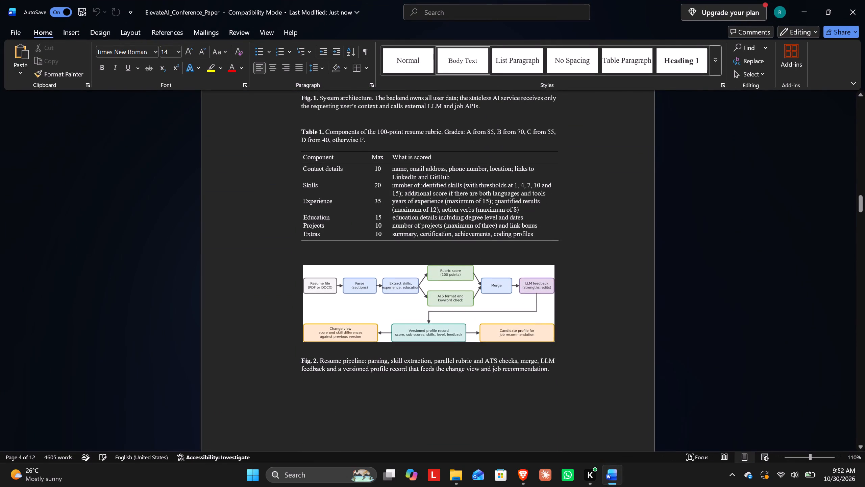
Examine the converted figures, Table 1 and the equations on pages 4 to 6 of the Word document.
scroll(396, 461, "down", 5)
scroll(411, 405, "down", 2)
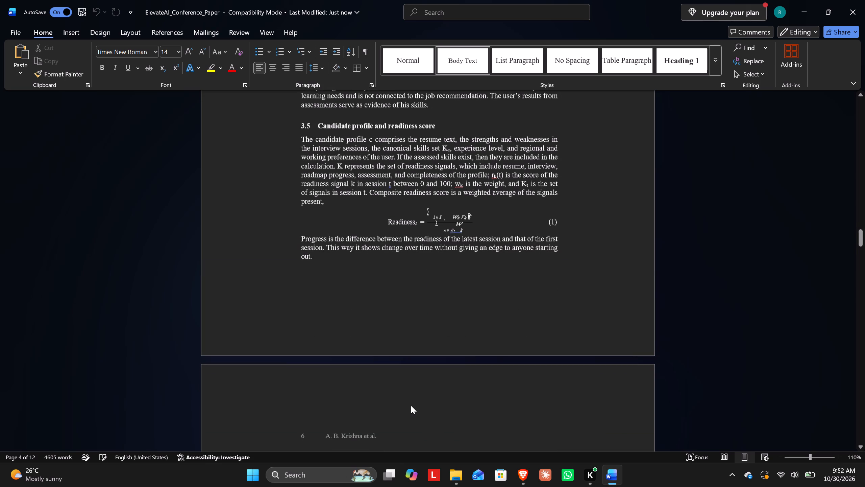
scroll(411, 405, "up", 4)
scroll(412, 334, "up", 4)
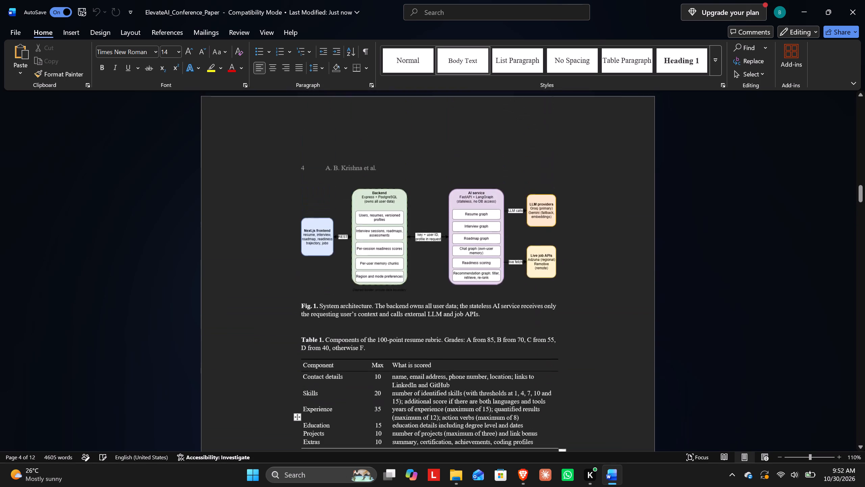
scroll(412, 334, "up", 1)
scroll(436, 355, "down", 3)
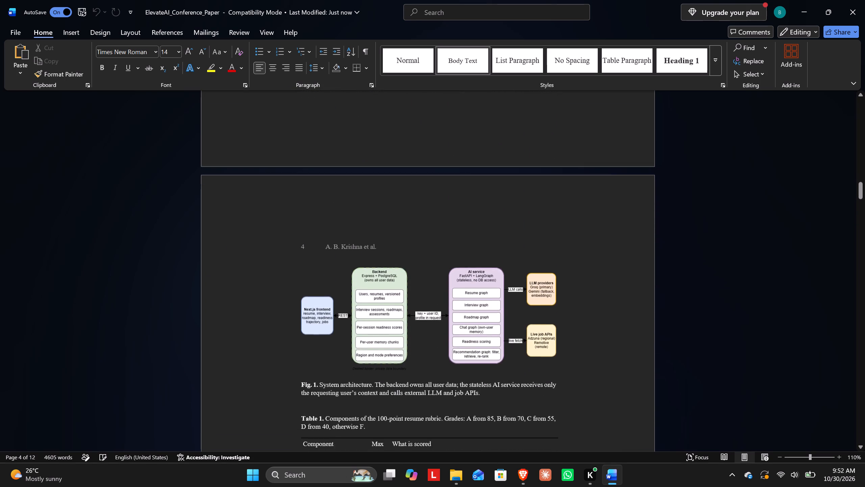
scroll(436, 355, "down", 2)
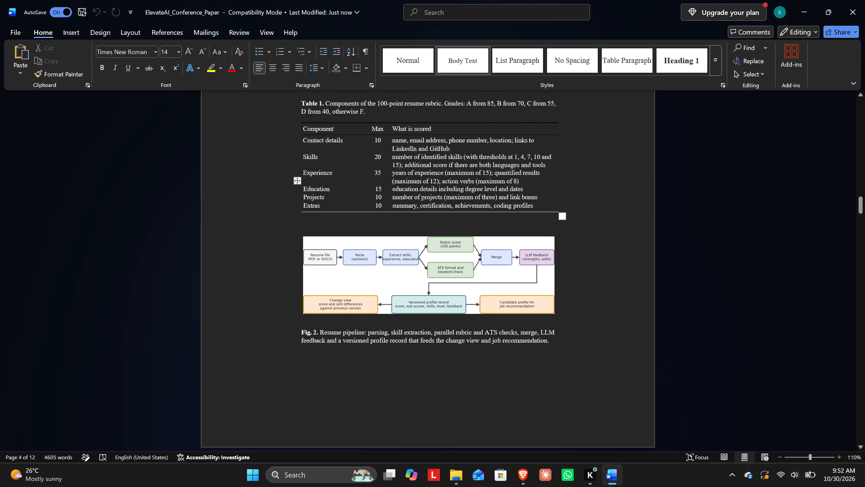
scroll(409, 285, "down", 7)
scroll(409, 285, "up", 1)
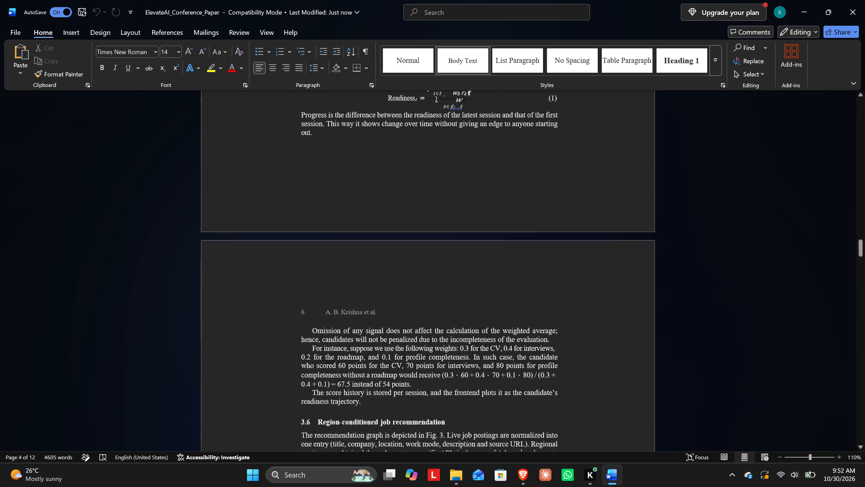
scroll(409, 285, "up", 2)
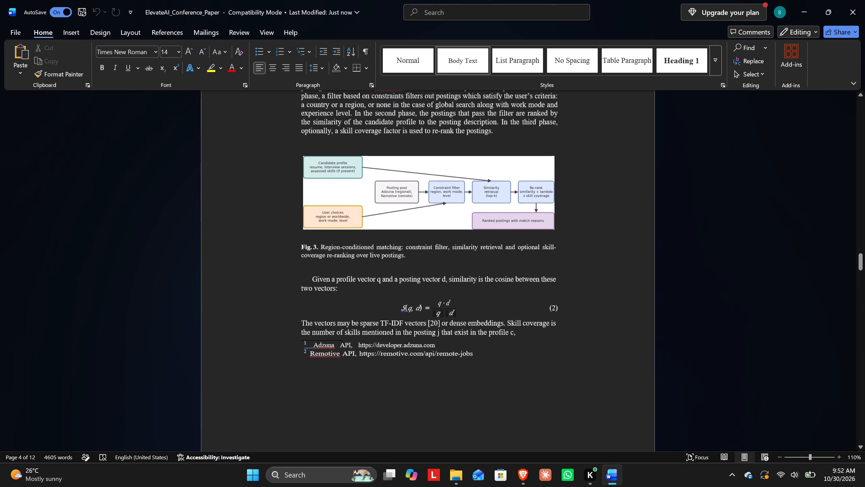
scroll(409, 285, "up", 1)
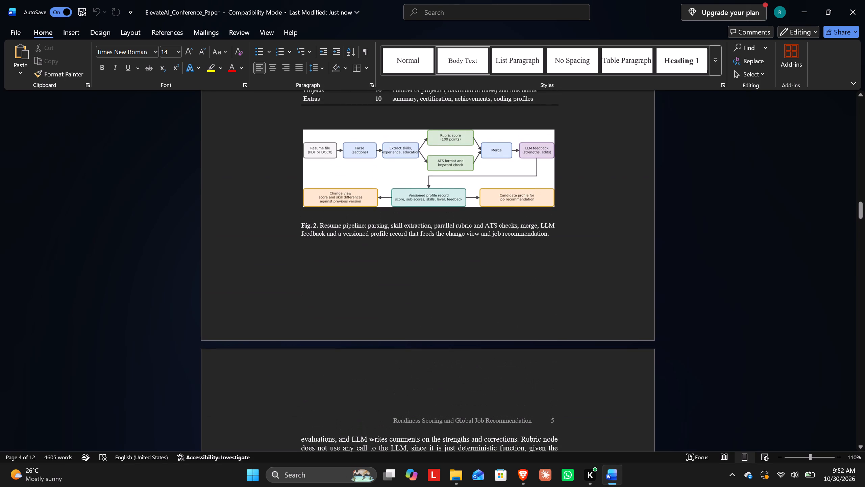
Switch to the fig1_architecture.drawio browser window, stay on the site and delete all shapes from the canvas.
key("alt+Tab")
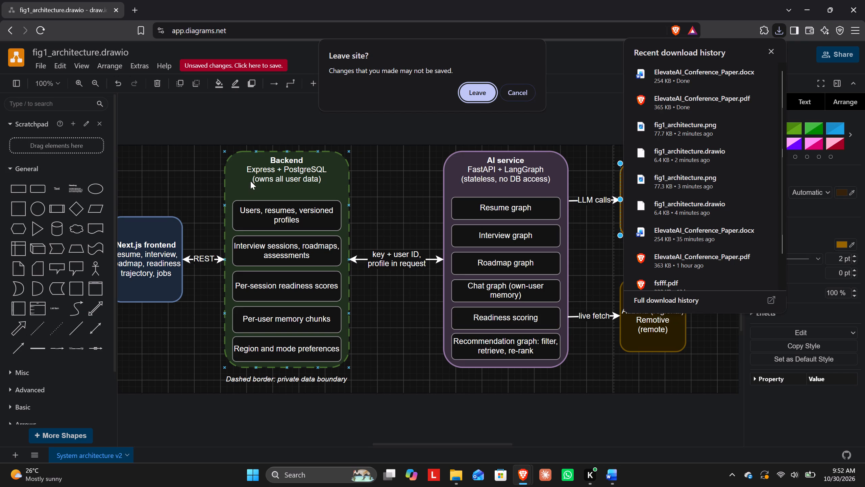
left_click(519, 88)
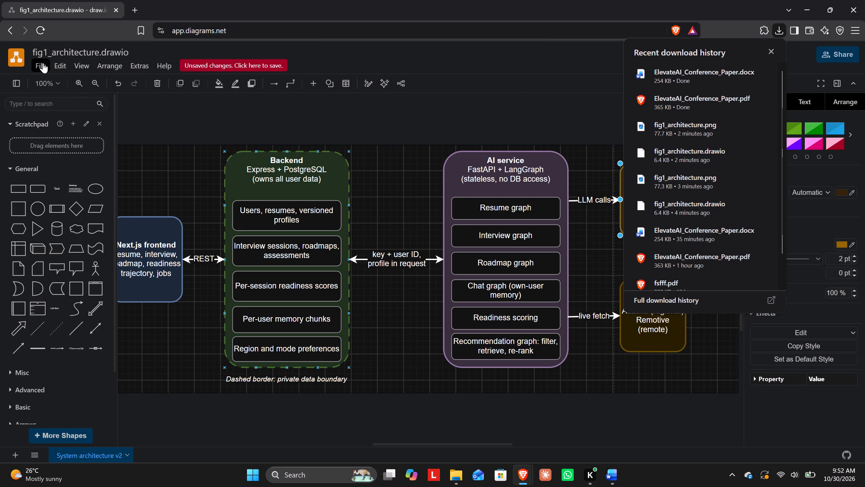
left_click(43, 63)
left_click(393, 163)
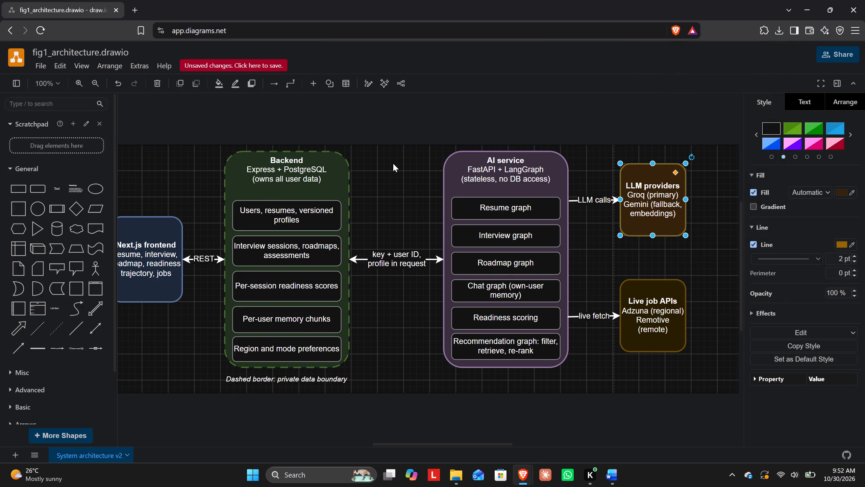
key("ctrl+a")
key("Delete")
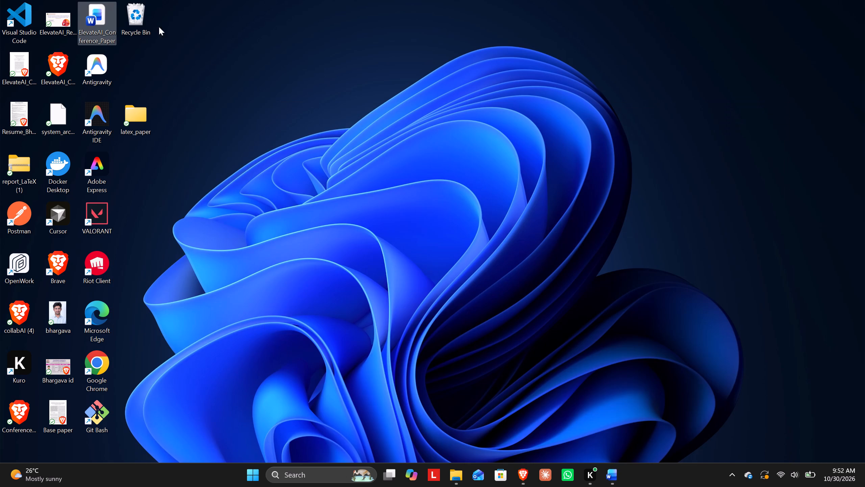
Bring fig2_resume_pipeline.drawio from the latex folder in File Explorer onto the empty draw.io canvas.
key("alt+Tab")
key("alt+Tab")
key("alt+Tab")
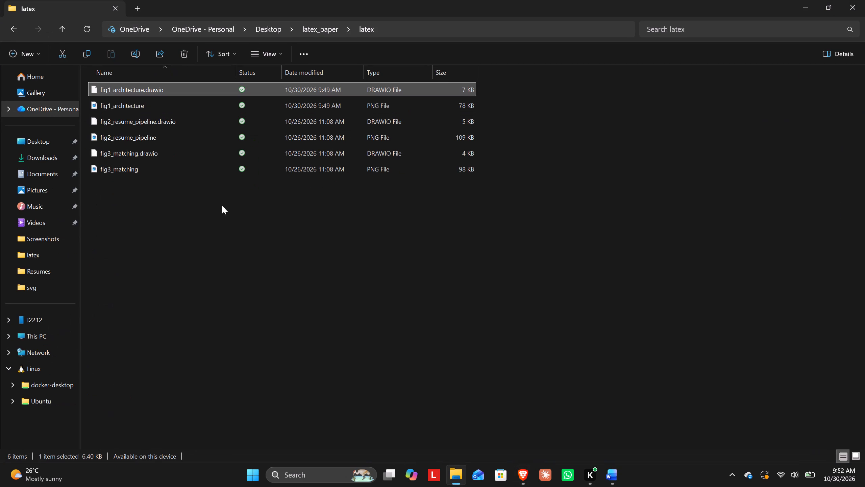
left_click(130, 121)
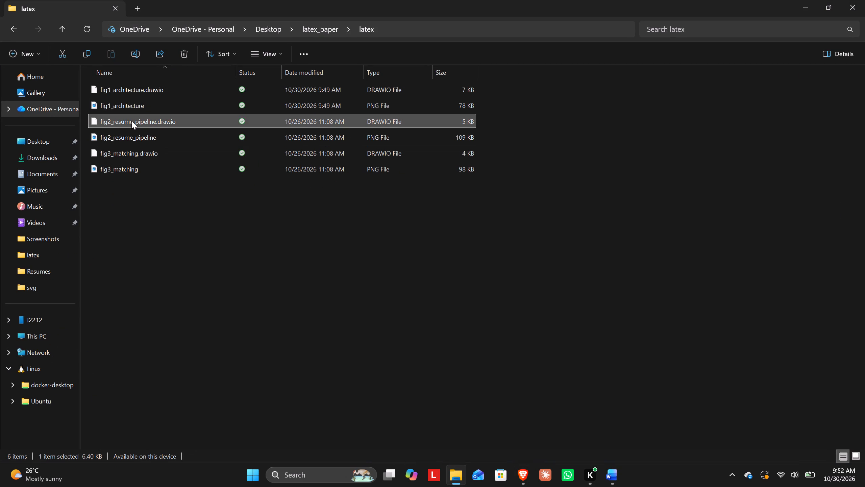
left_click_drag(137, 123, 420, 255)
key("alt+Tab")
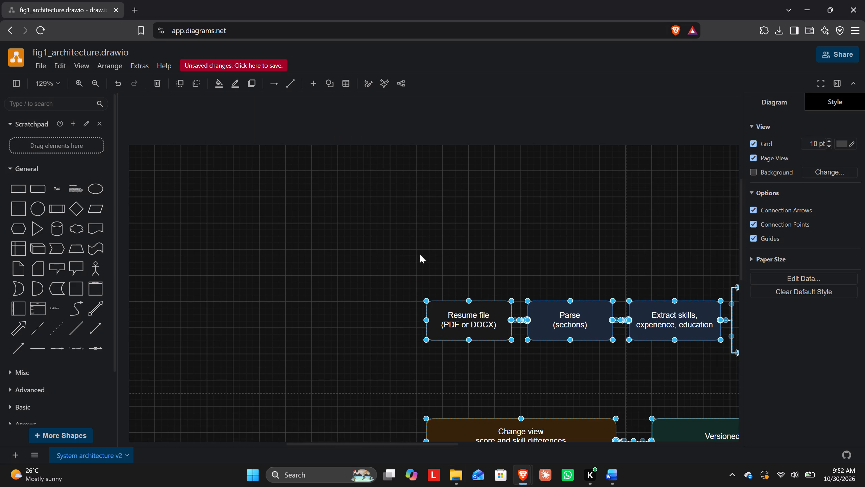
scroll(471, 254, "left", 5)
scroll(471, 254, "down", 1)
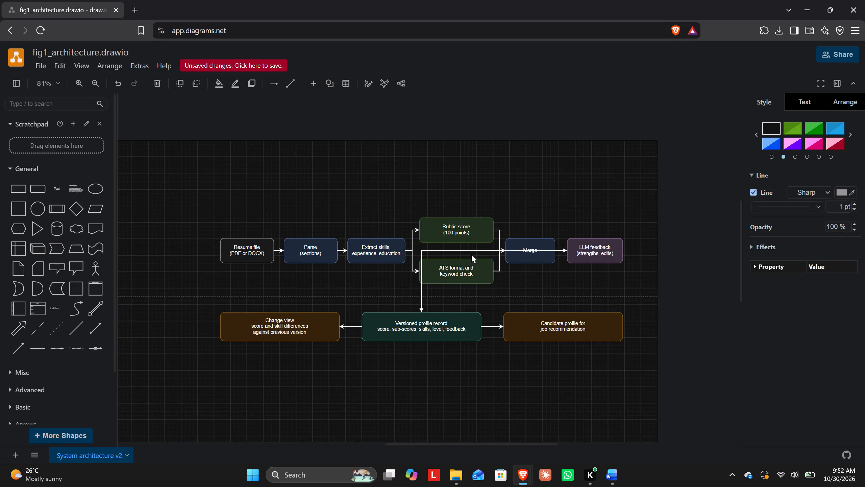
left_click(371, 188)
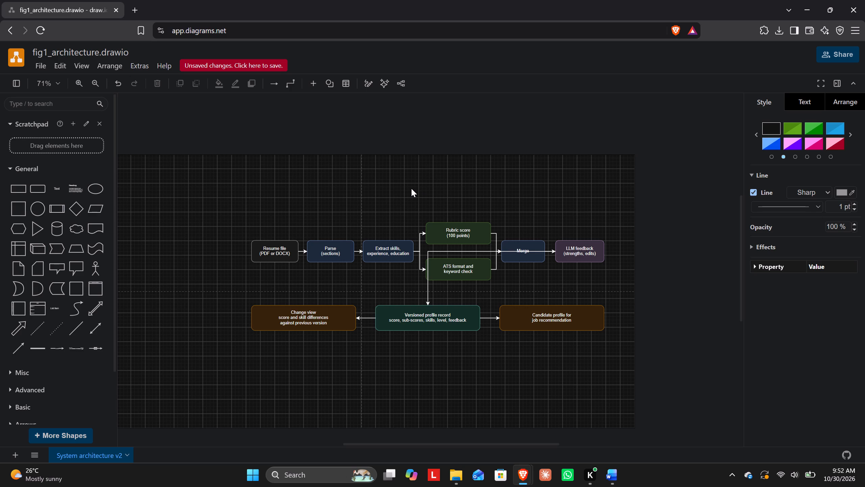
Save the diagram as the editable bitmap fig2_resume_pipeline.png in Desktop > latex_paper > latex, replacing the existing file.
key("ctrl+s")
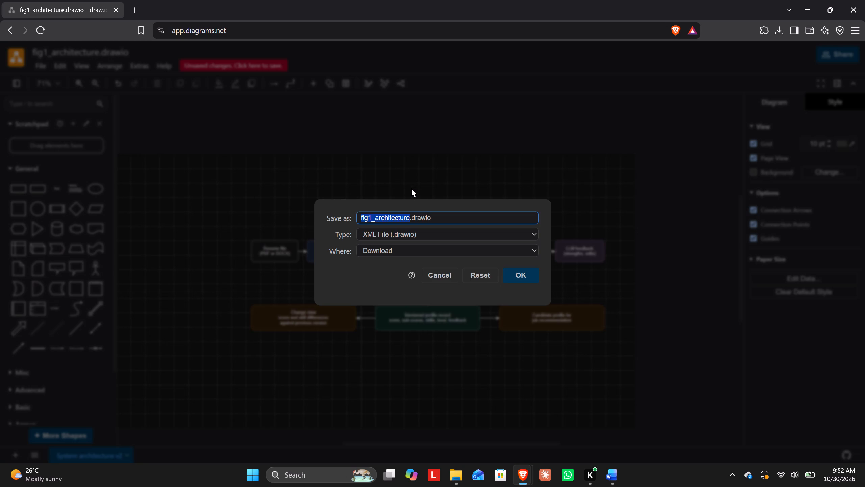
key("Left")
key("alt+Tab")
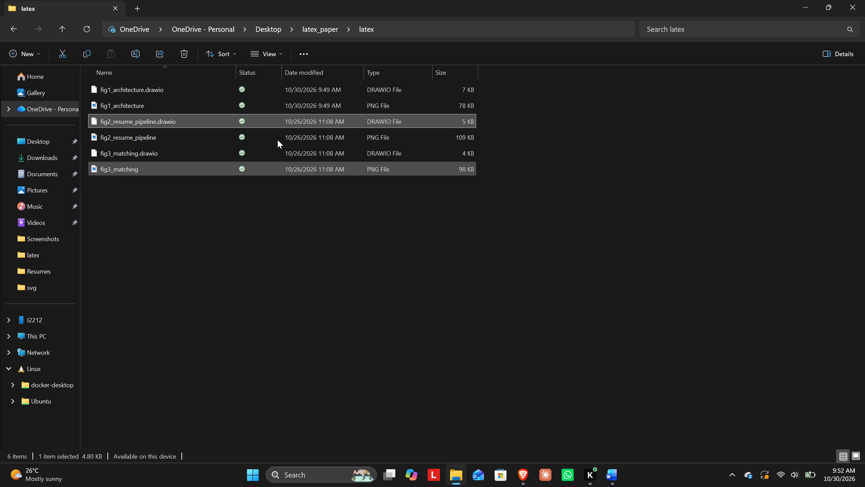
key("F2")
key("ctrl+c")
key("Escape")
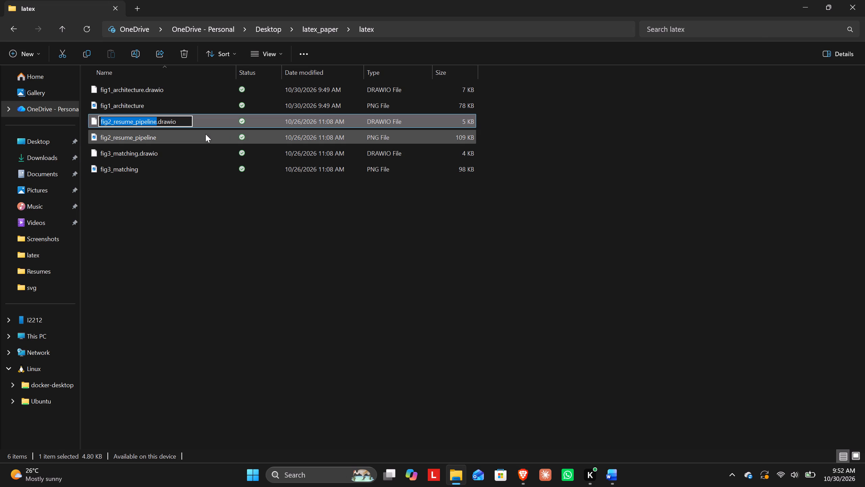
key("alt+Tab")
key("ctrl+a")
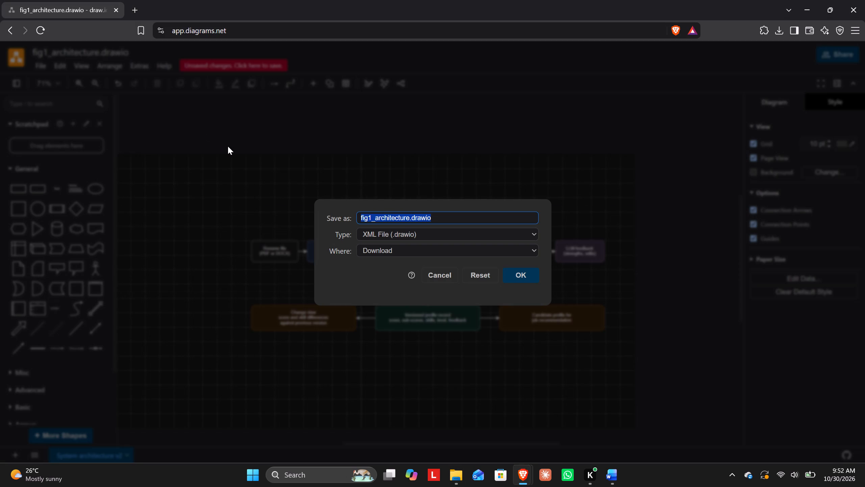
key("ctrl+v")
type(".png")
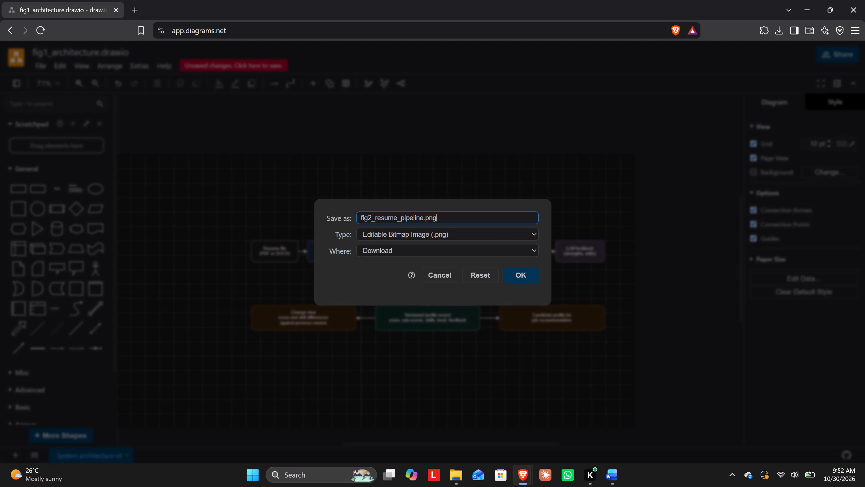
key("Return")
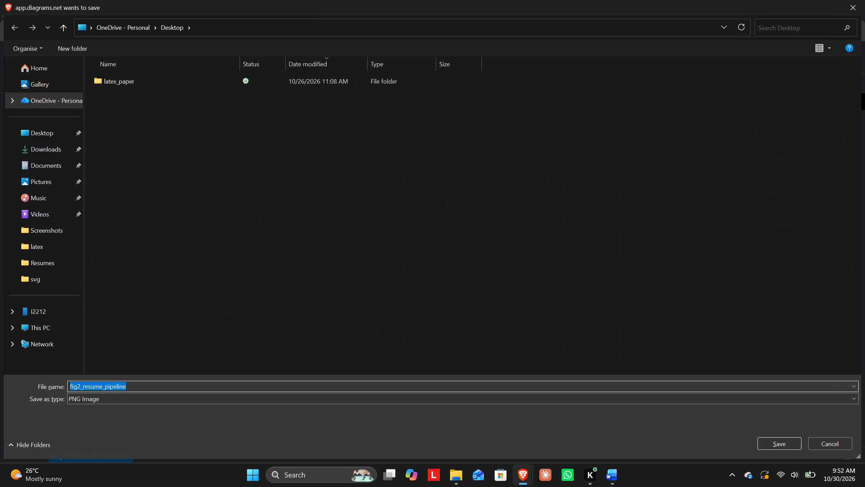
double_click(153, 78)
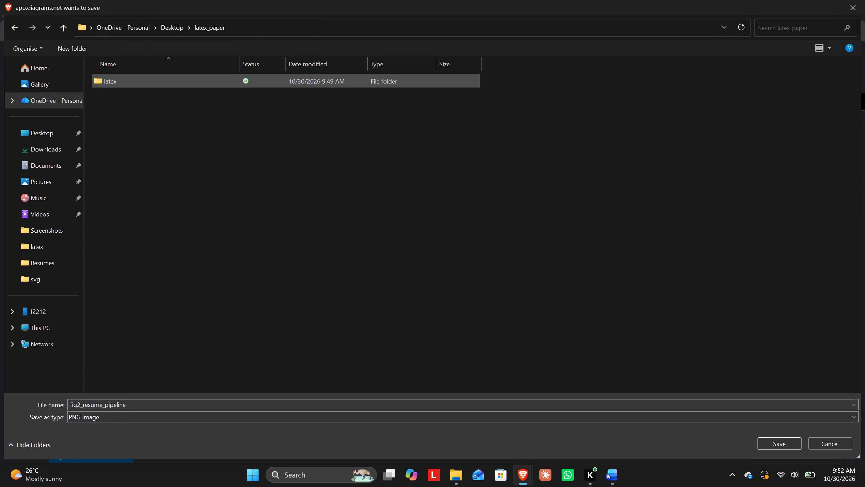
double_click(153, 78)
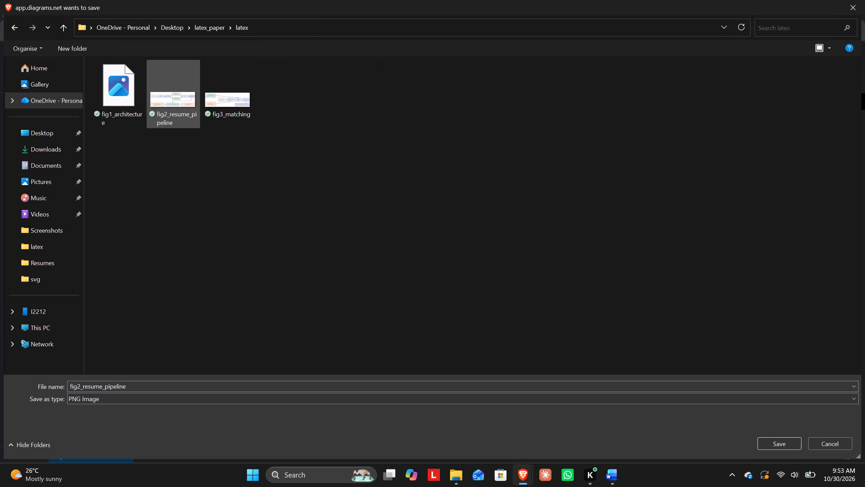
key("Return")
key("Left")
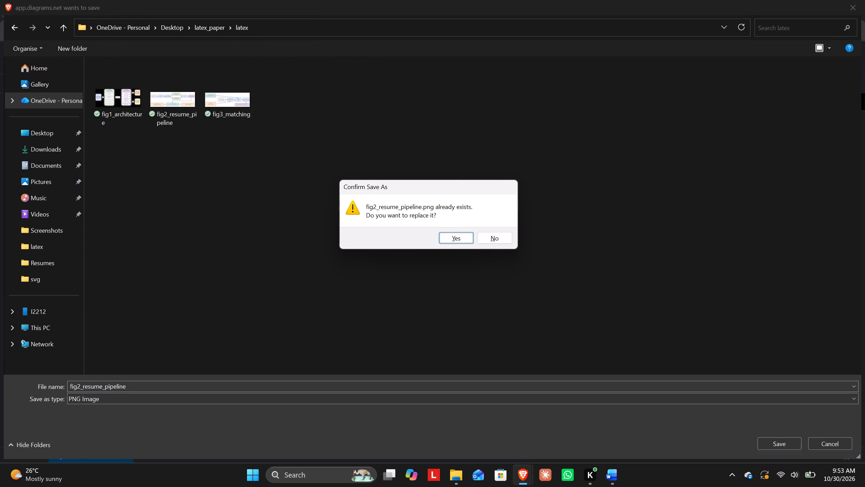
key("Return")
Save the diagram as the XML file fig2_resume_pipeline.drawio in the latex folder, replacing the existing file.
key("ctrl+s")
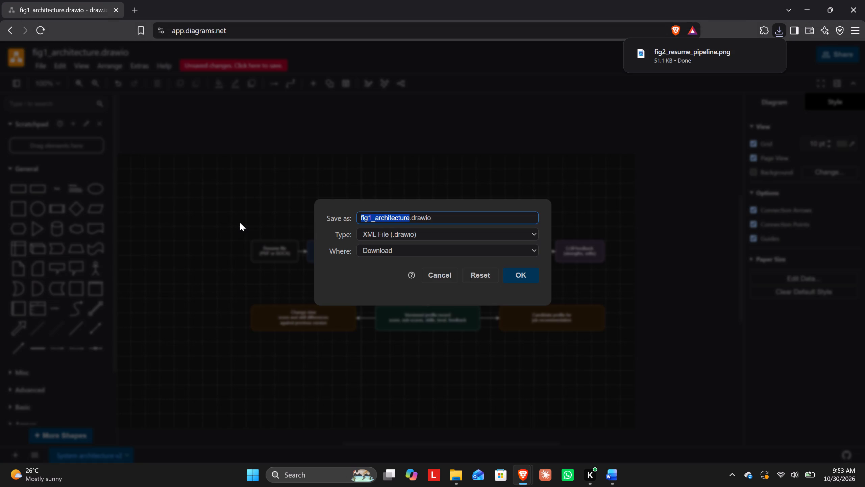
key("ctrl+v")
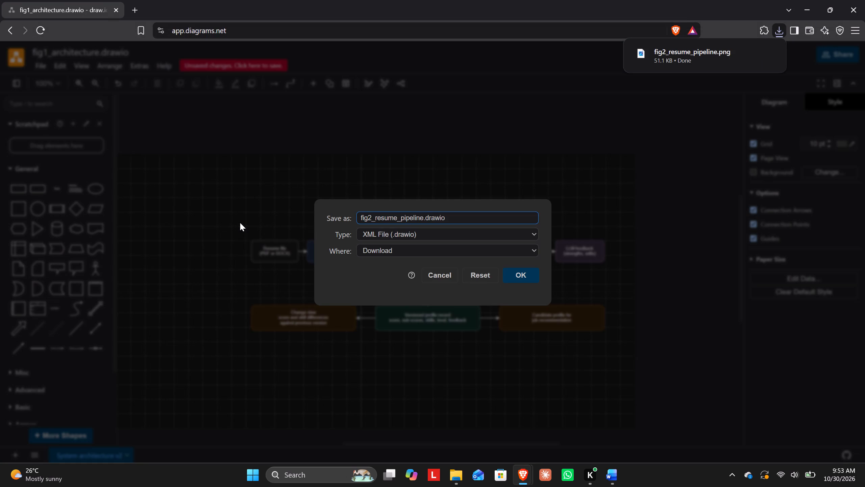
key("Return")
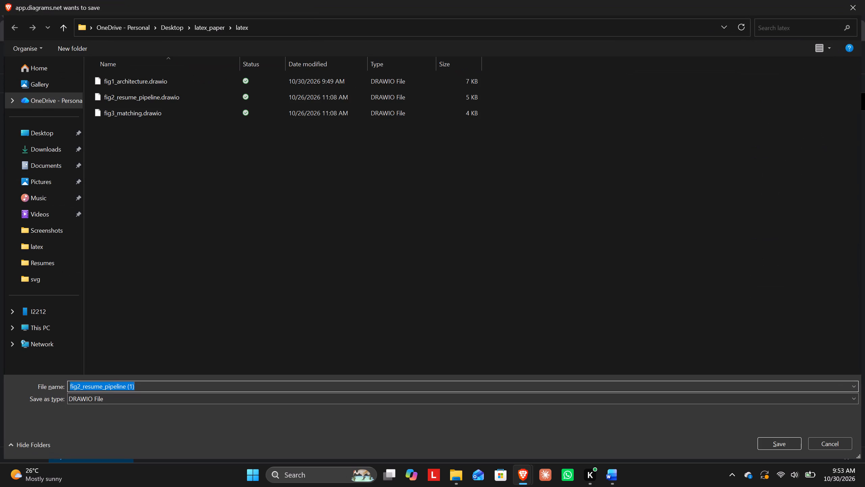
key("f")
key("Down")
key("Down")
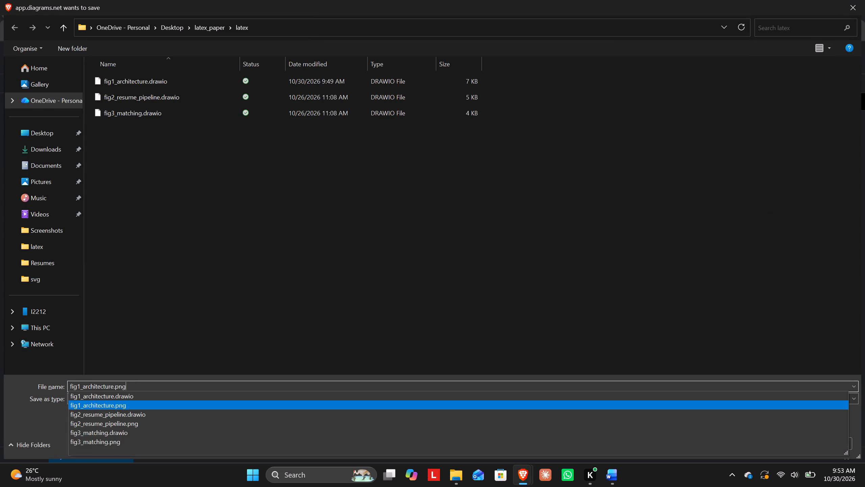
key("Down")
key("Return")
key("Left")
key("Return")
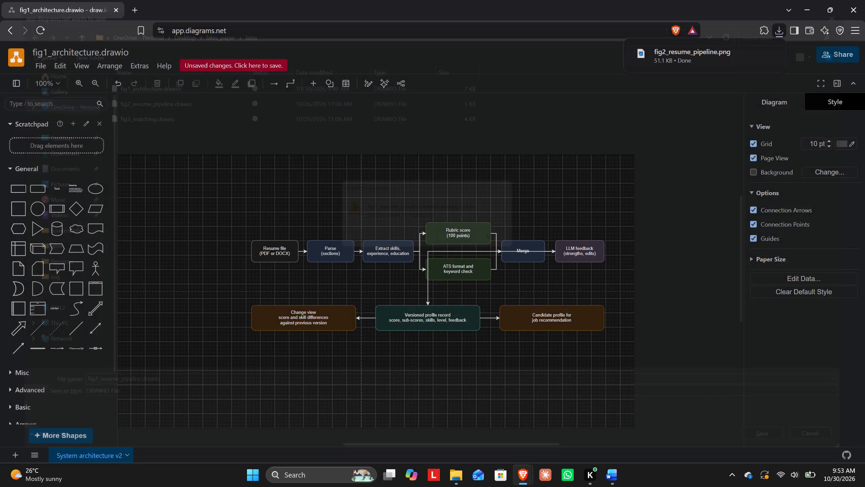
Switch to the ElevateAI_Conference_Paper document in Word and delete the resume pipeline image above the Fig. 2 caption.
key("alt+Tab")
key("alt+Tab")
key("alt+Tab")
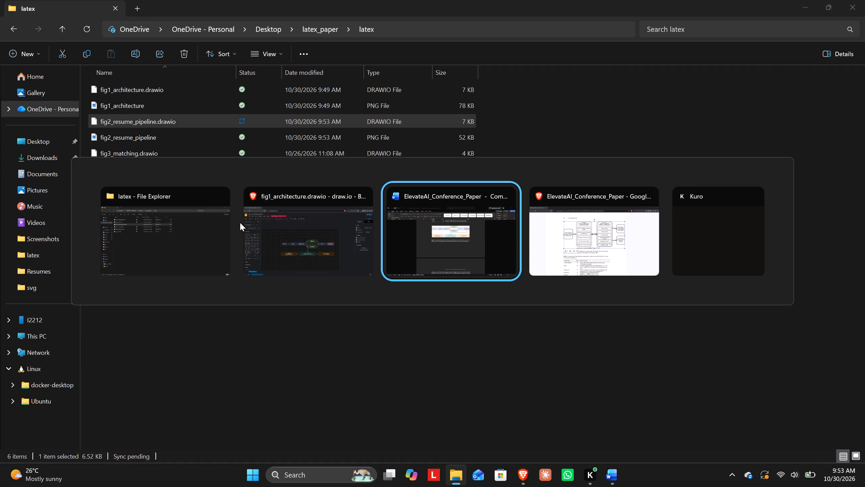
left_click(386, 150)
scroll(386, 150, "up", 1)
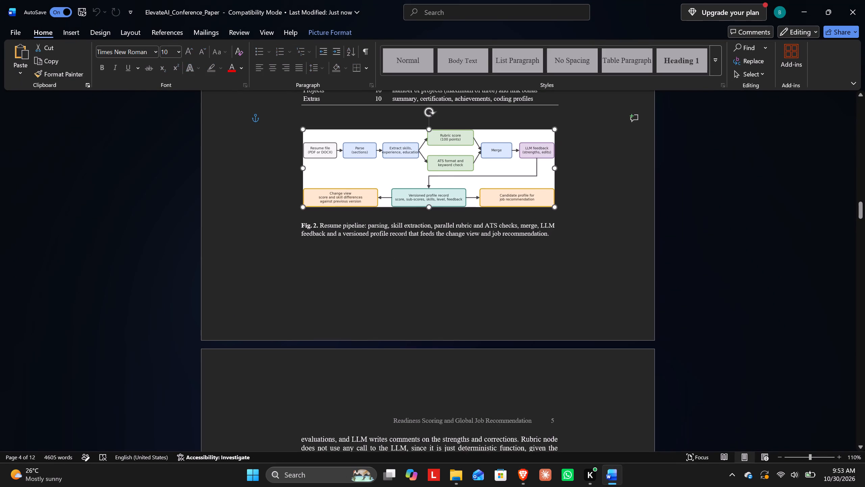
scroll(386, 150, "up", 1)
key("Delete")
Insert the fig2_resume_pipeline picture from Desktop > latex_paper > latex above the Fig. 2 caption.
left_click(75, 33)
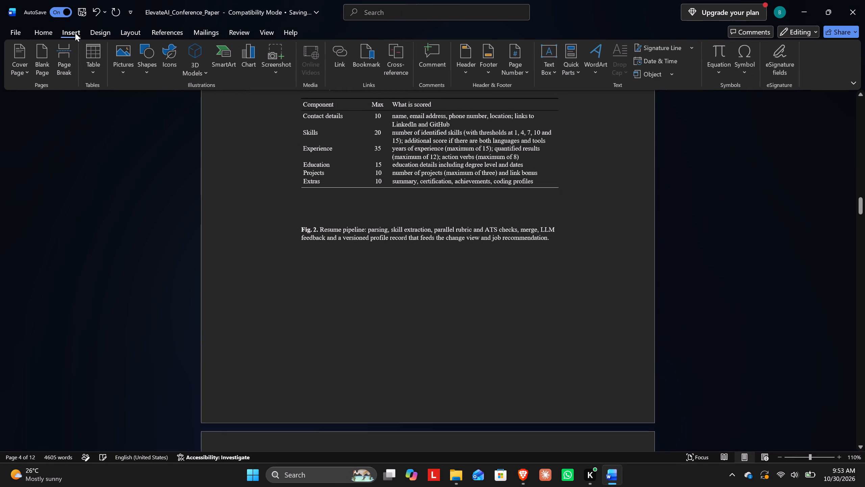
left_click(118, 53)
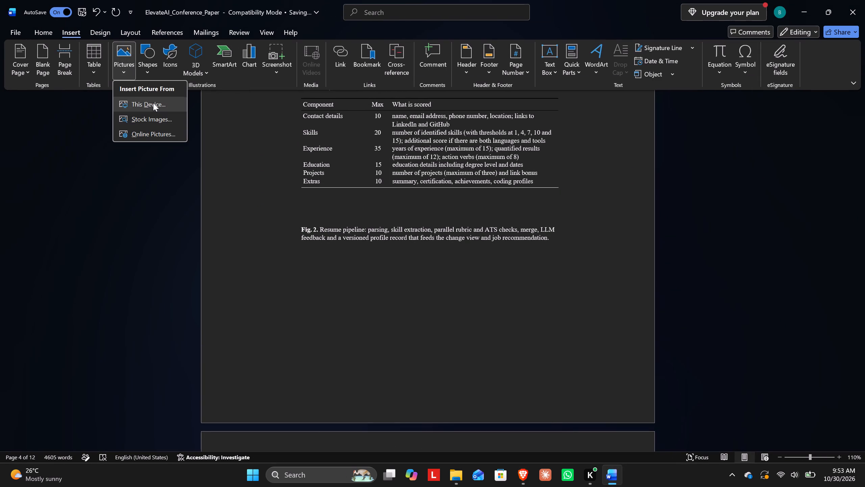
left_click(154, 104)
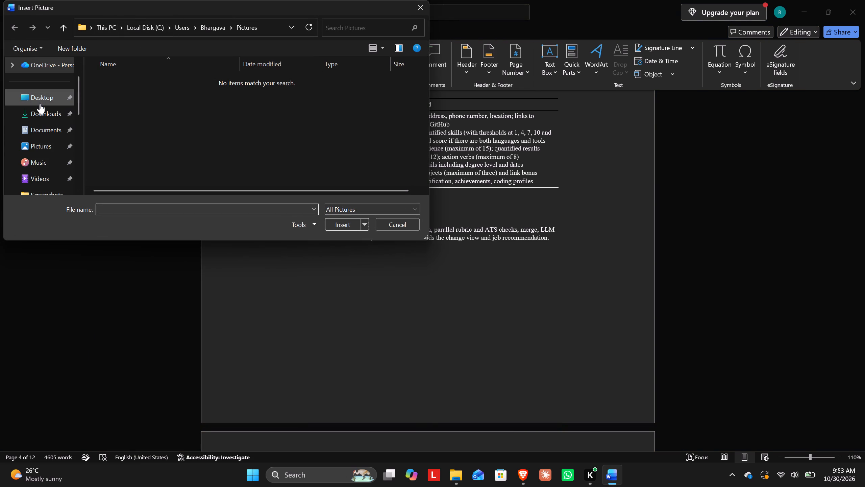
left_click(38, 96)
double_click(127, 88)
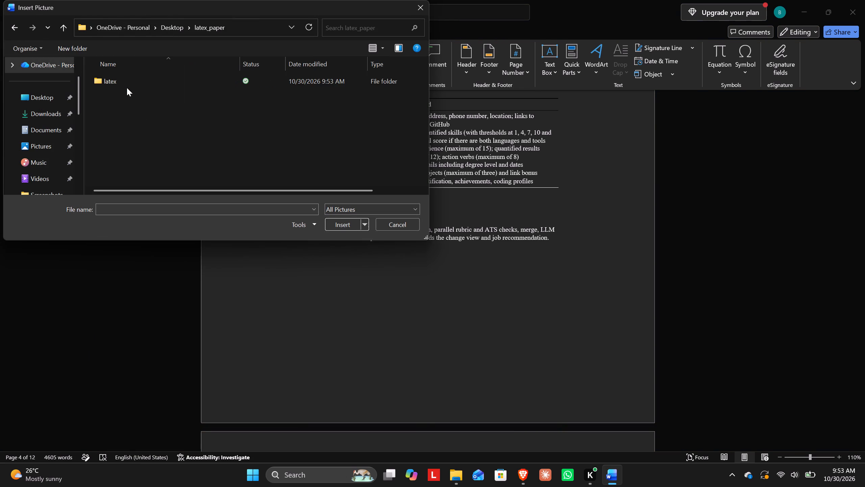
double_click(106, 79)
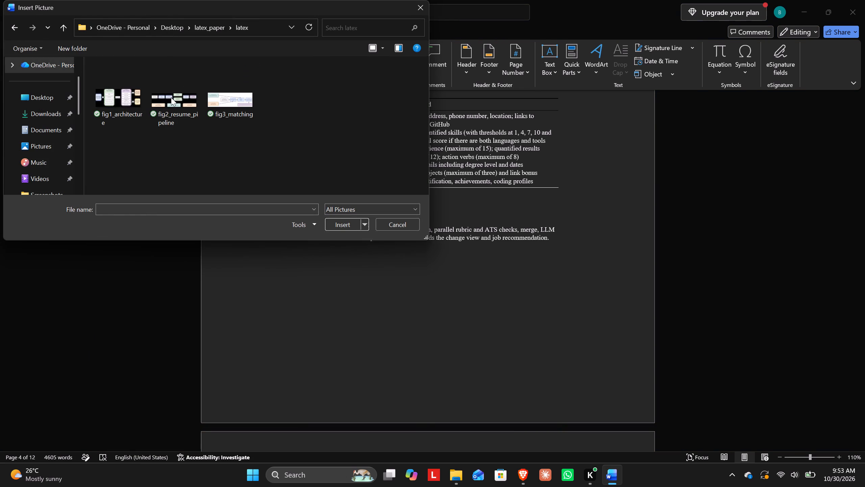
left_click(171, 97)
key("Return")
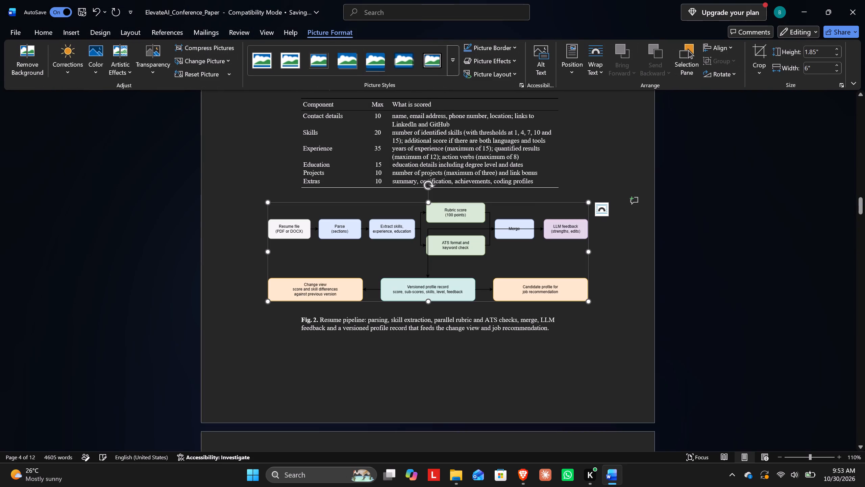
left_click(172, 193)
left_click(125, 315)
Locate the Fig. 3 image in the paper, then copy the file name of fig3_matching.drawio from the latex folder in File Explorer.
scroll(125, 315, "down", 6)
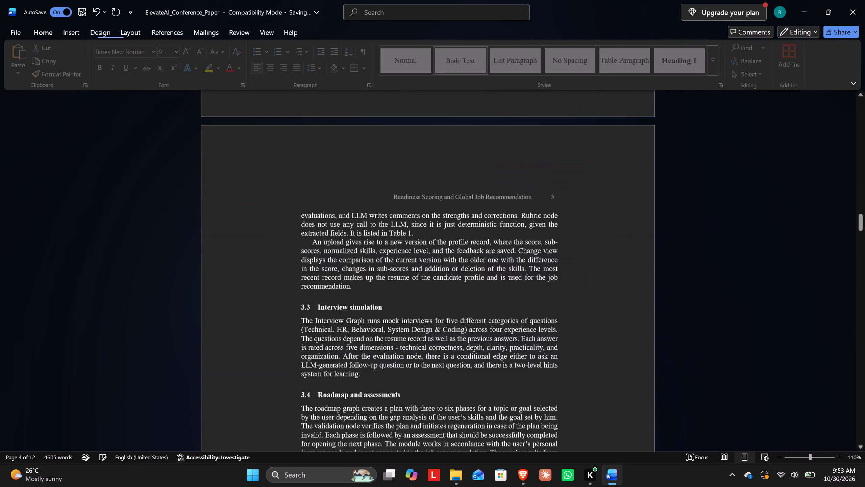
scroll(125, 315, "down", 4)
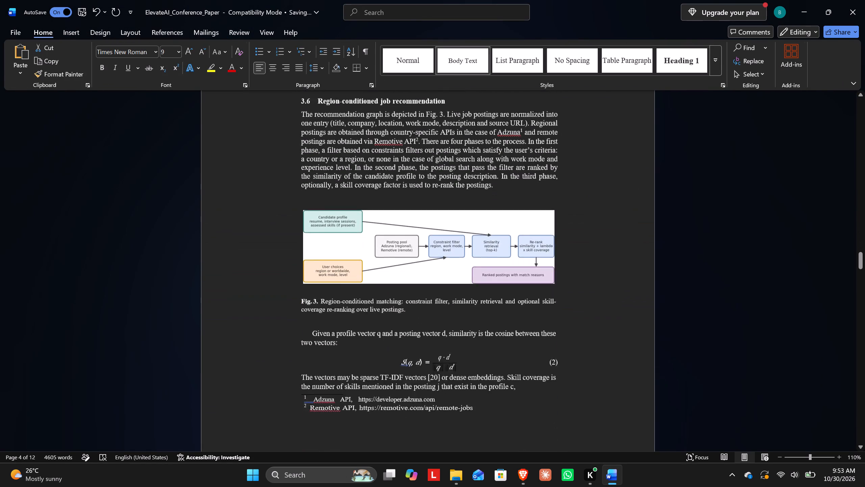
scroll(125, 315, "down", 1)
left_click(435, 217)
key("alt+Tab")
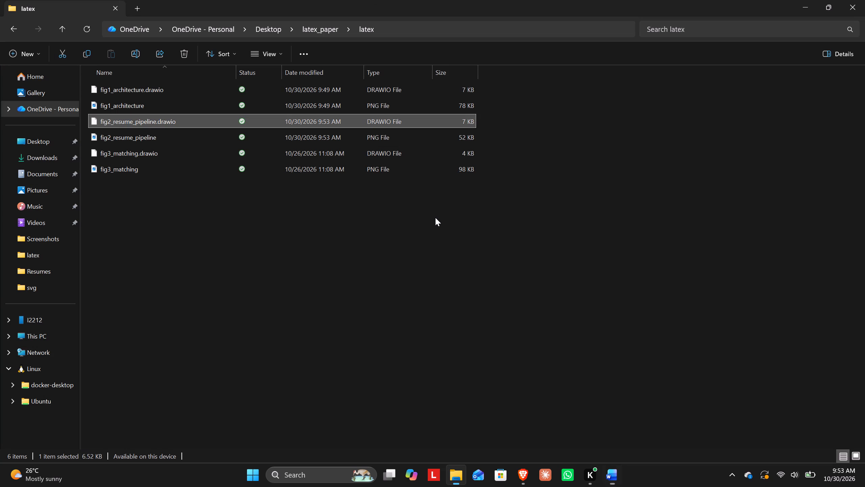
left_click(148, 157)
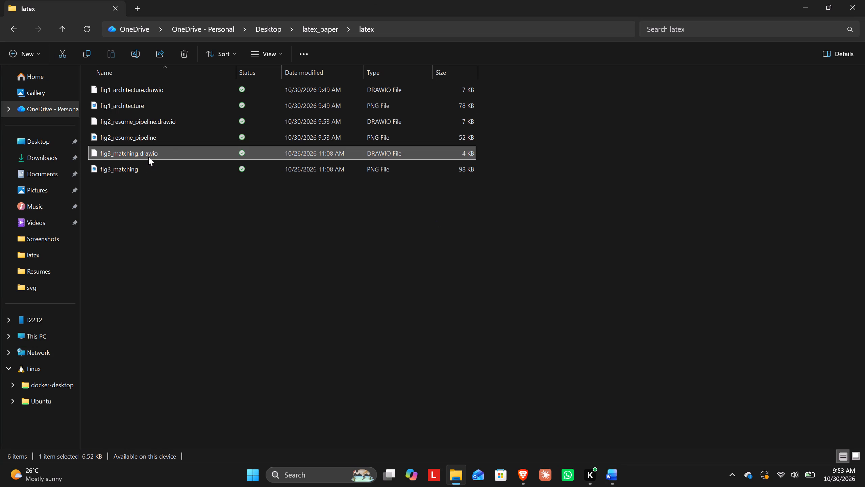
key("F2")
key("ctrl+c")
left_click(119, 259)
Switch to draw.io in the browser and delete the whole resume pipeline diagram from the canvas.
key("alt+Tab")
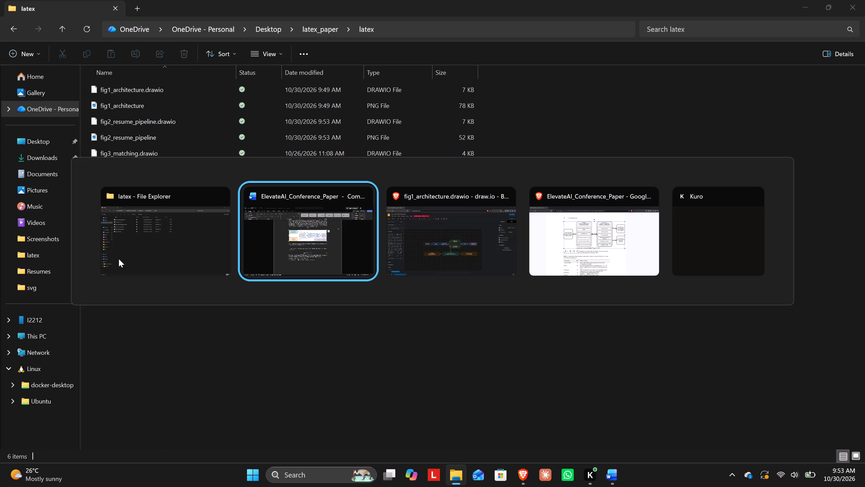
key("alt+Tab")
key("ctrl+a")
key("Delete")
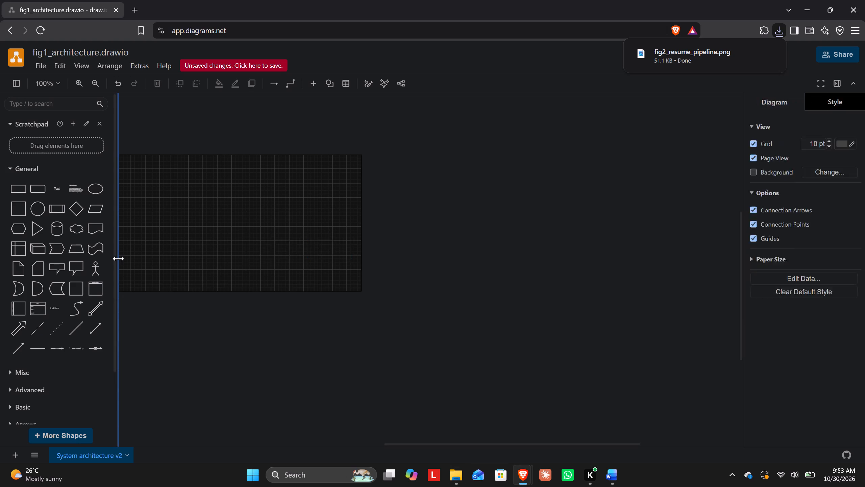
Bring fig3_matching.drawio from the latex folder in File Explorer onto the empty draw.io canvas.
key("alt+Tab")
left_click_drag(107, 152, 341, 276)
key("alt+Tab")
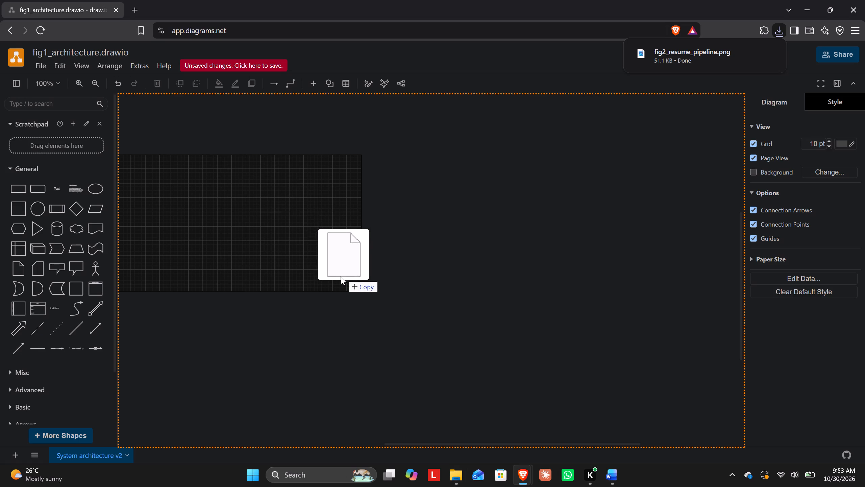
left_click_drag(341, 276, 212, 171)
left_click(359, 309)
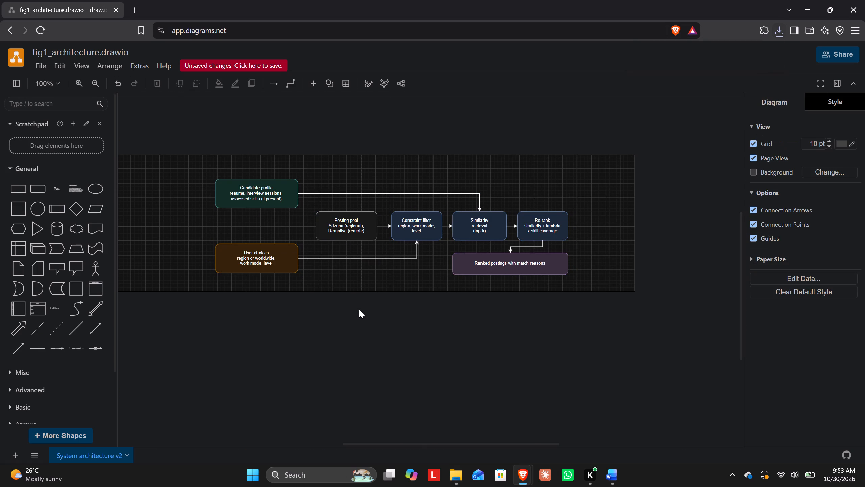
Save the diagram as the XML file fig3_matching.drawio in the latex folder, replacing the existing file.
key("ctrl+s")
key("ctrl+v")
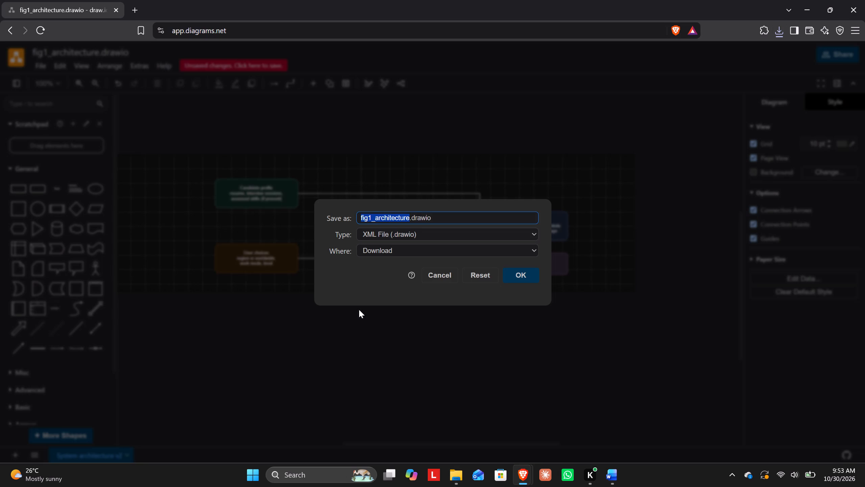
key("Return")
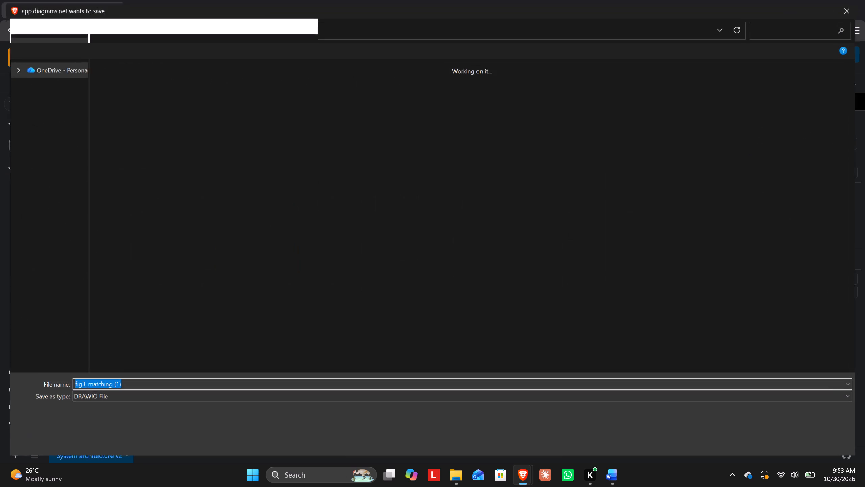
type("fig3")
key("Down")
key("Return")
key("Left")
key("Return")
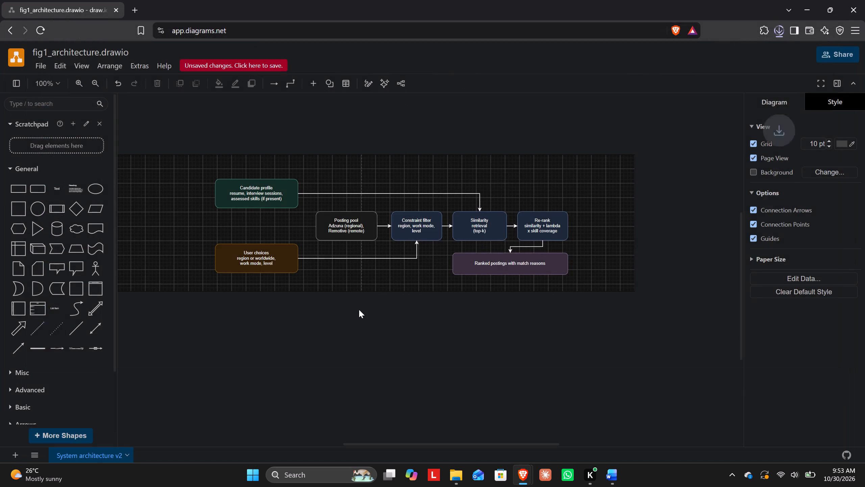
Save the diagram as the image fig3_matching.png in Desktop > latex_paper > latex, replacing the existing file.
key("ctrl+s")
key("ctrl+v")
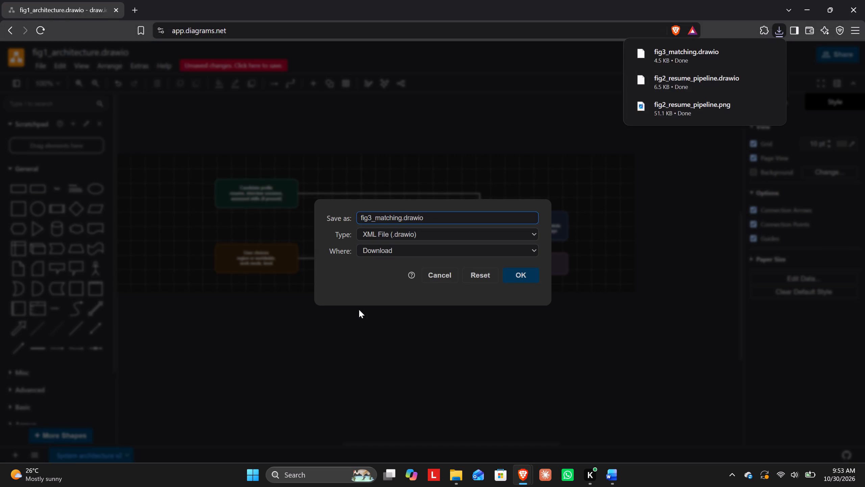
key("ctrl+shift+Right")
key("ctrl+shift+Right")
key("ctrl+shift+Right")
key("Right")
key("ctrl+shift+Left")
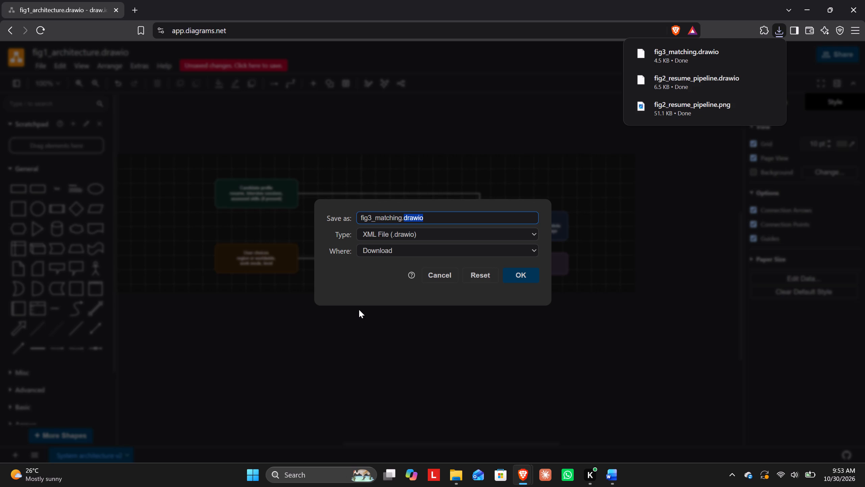
type("png")
key("Return")
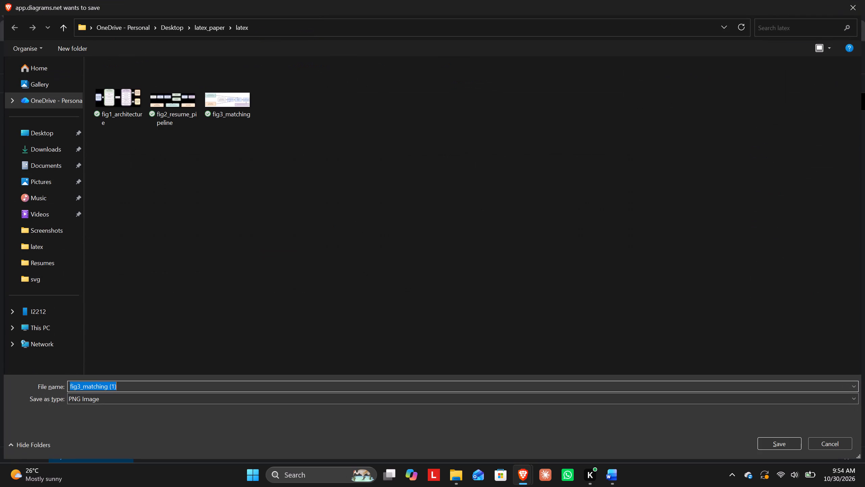
type("fig3")
key("Down")
key("Down")
key("Return")
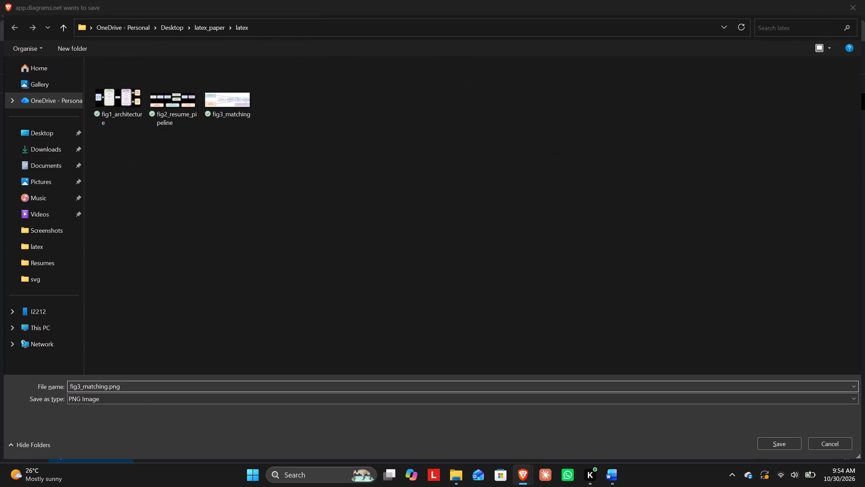
key("Left")
key("Return")
Close the latex File Explorer window and the draw.io browser window, leaving the page without further saving.
key("alt+Tab")
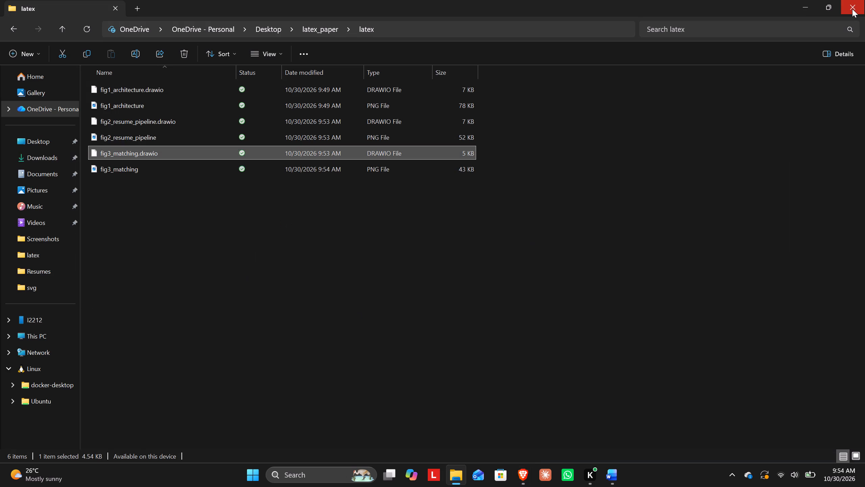
left_click(852, 9)
left_click(852, 9)
key("Return")
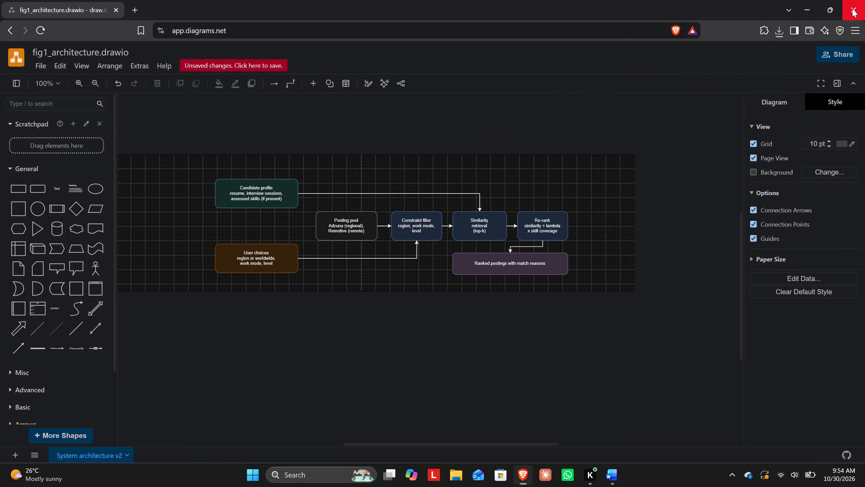
Delete the old region-conditioned matching image above the Fig. 3 caption in the Word document.
left_click(470, 179)
key("Delete")
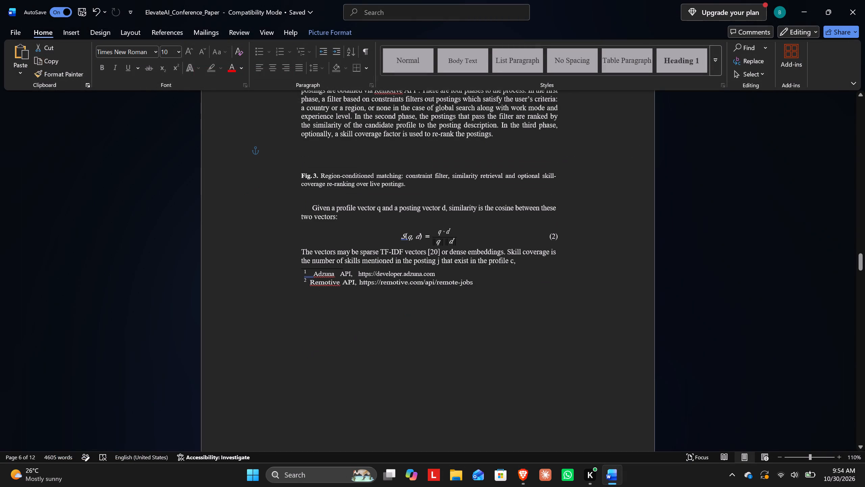
Insert the fig3_matching picture from the latex folder above the Fig. 3 caption.
left_click(71, 31)
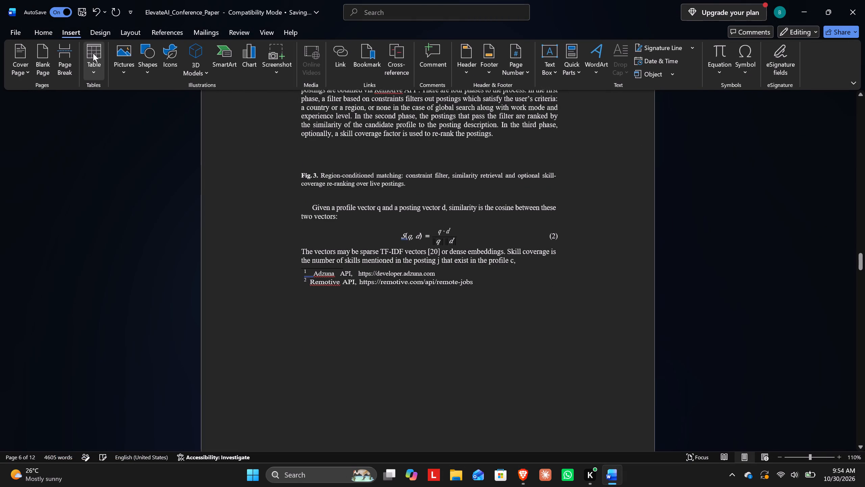
left_click(114, 60)
left_click(136, 97)
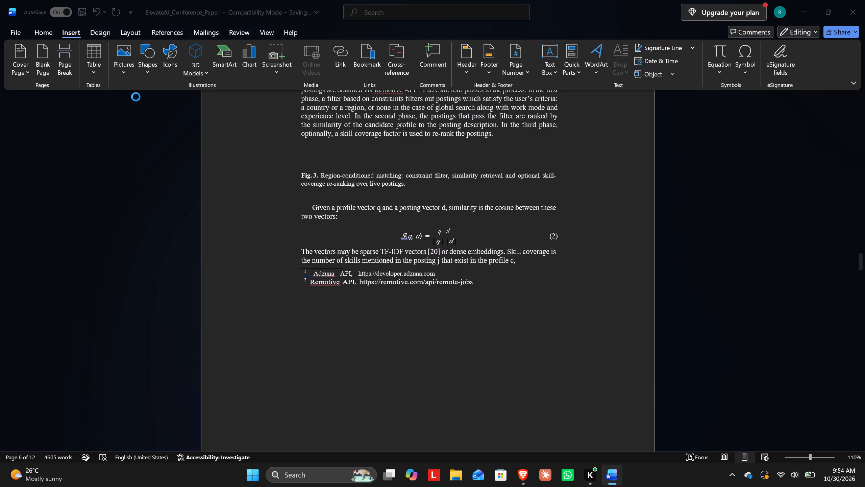
left_click(236, 98)
key("Return")
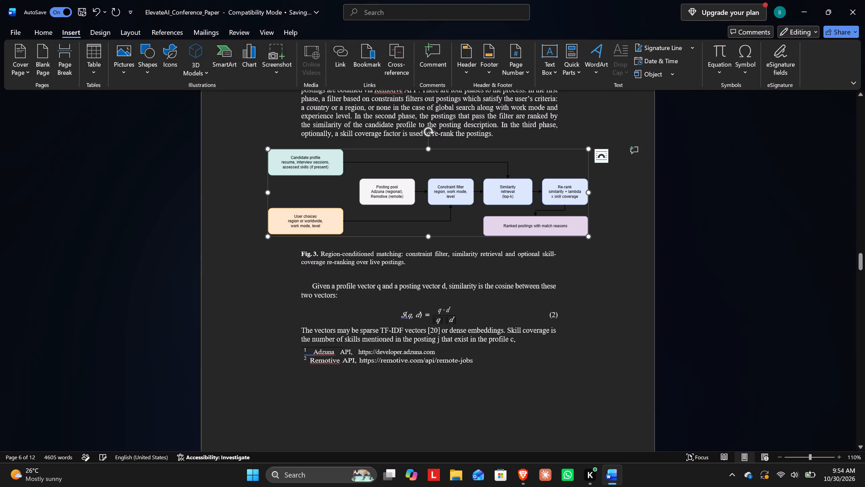
left_click(293, 340)
Review the replaced figures through the paper's pages and save the document.
scroll(293, 340, "down", 3)
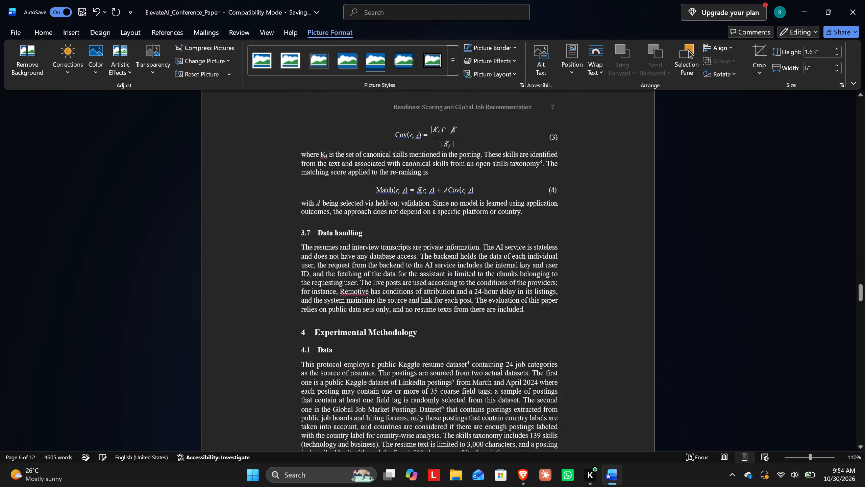
scroll(293, 340, "down", 1)
scroll(293, 340, "up", 7)
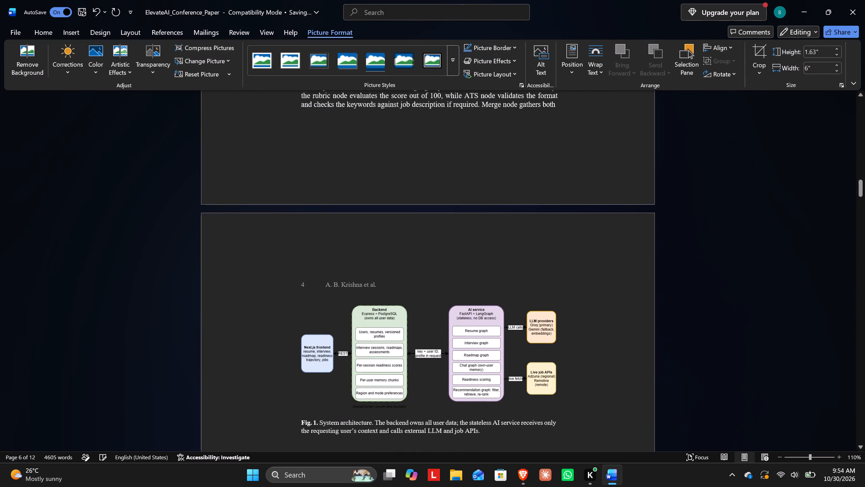
key("ctrl+s")
scroll(293, 340, "down", 7)
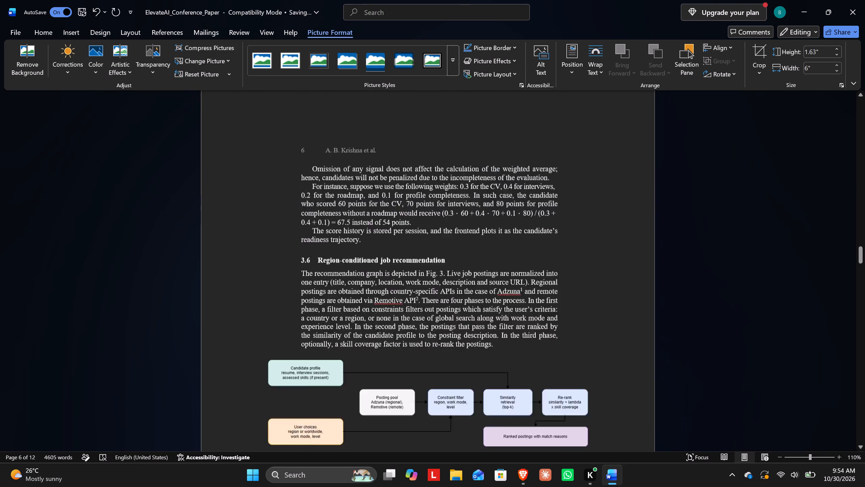
scroll(293, 340, "down", 5)
scroll(293, 340, "up", 8)
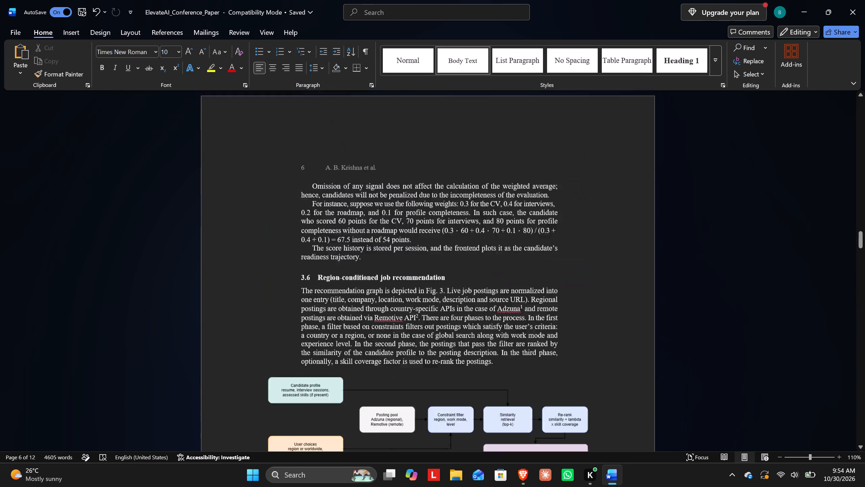
scroll(293, 340, "down", 7)
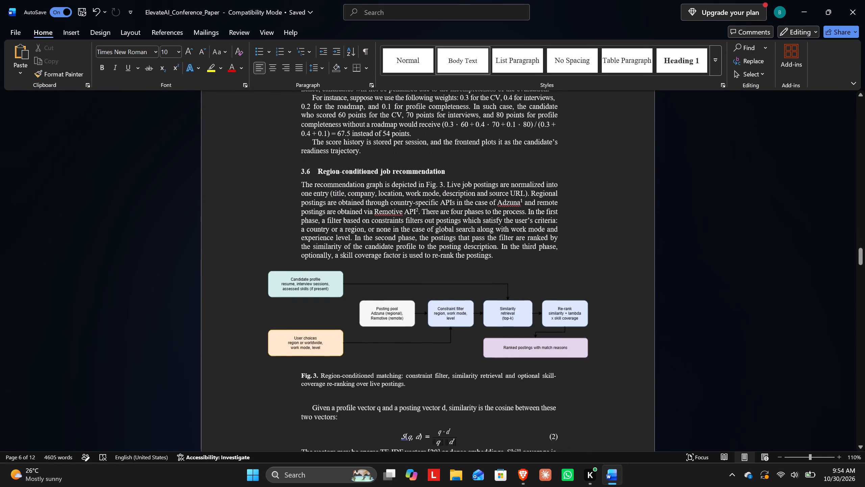
scroll(293, 340, "up", 8)
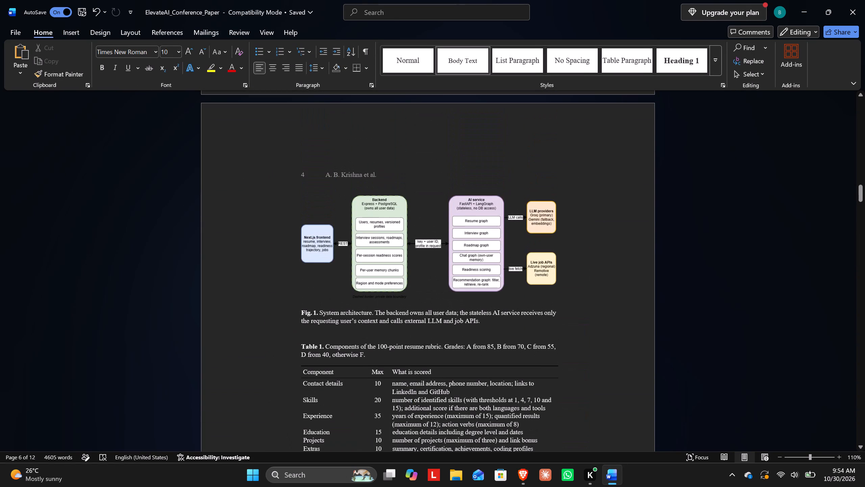
scroll(274, 219, "up", 4)
key("ctrl+s")
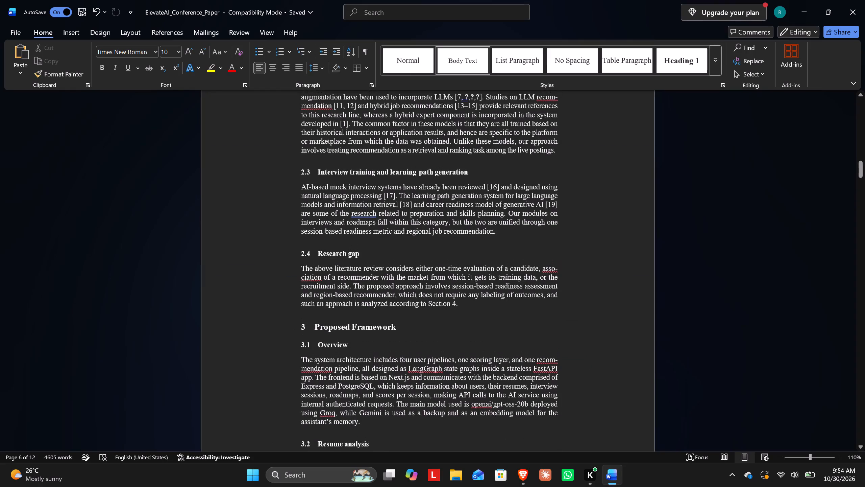
scroll(274, 219, "up", 11)
Switch to the browser and close the Google Docs copy of ElevateAI_Conference_Paper.
key("alt+Tab")
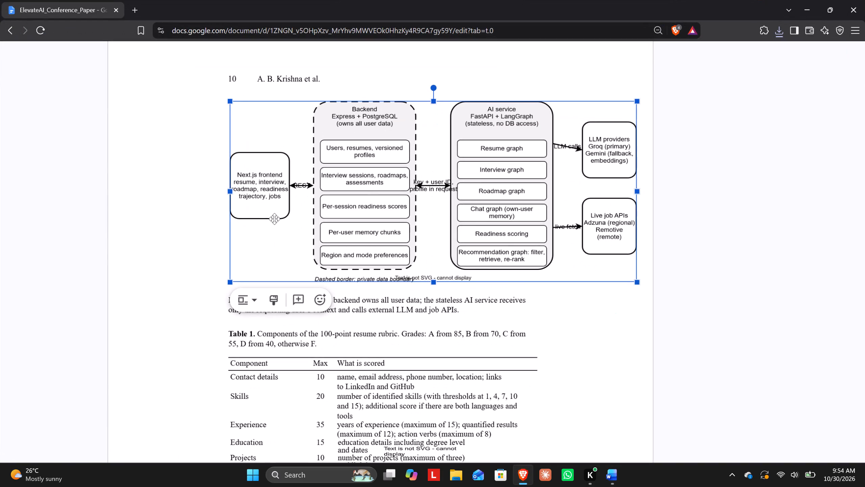
left_click(274, 219)
left_click(211, 175)
left_click(113, 9)
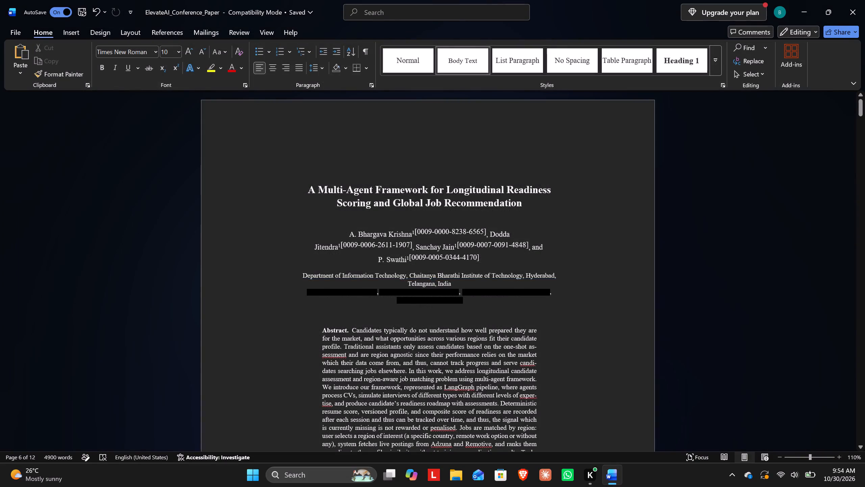
Save the ElevateAI_Conference_Paper document in Word and close it.
key("ctrl+s")
left_click(864, 0)
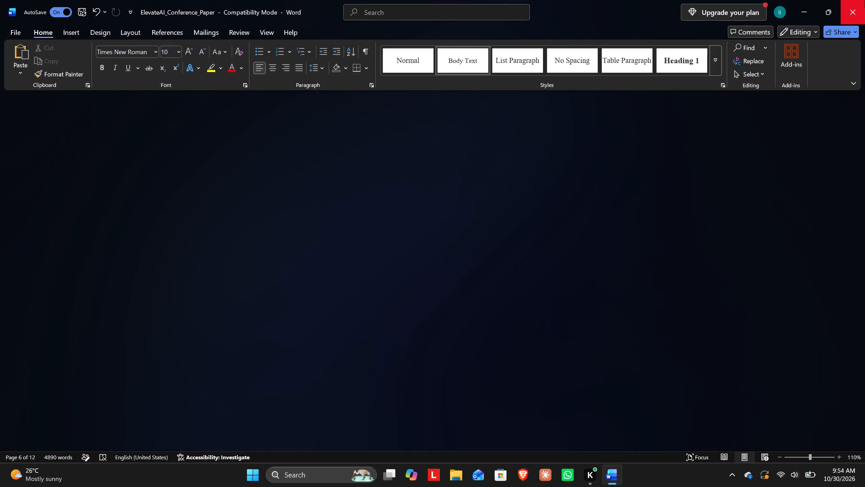
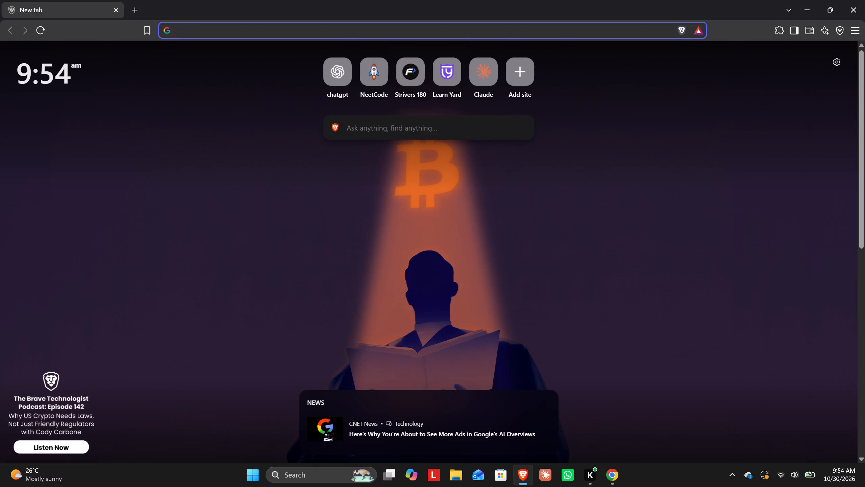
Switch to Google Chrome and close its remaining tab.
key("alt+Tab")
key("ctrl+F4")
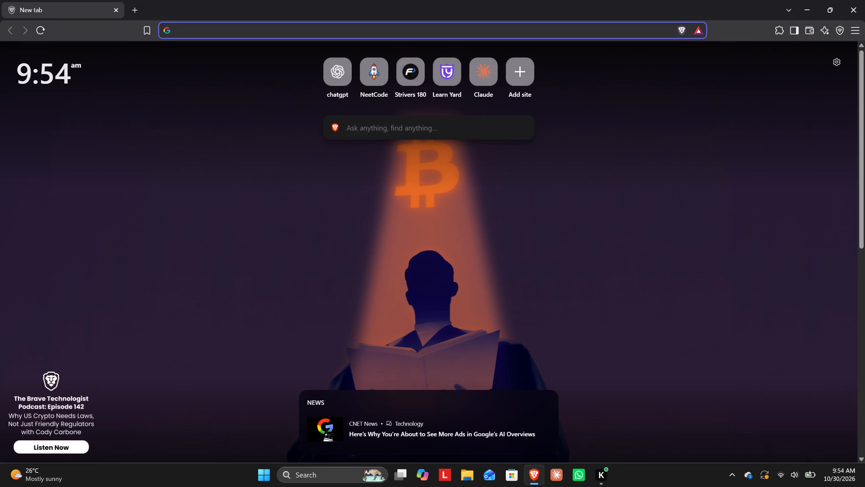
Go to Overleaf in Brave and open the ElevateAI Conference project.
type("overl")
key("Return")
key("alt+Tab")
key("alt+Tab")
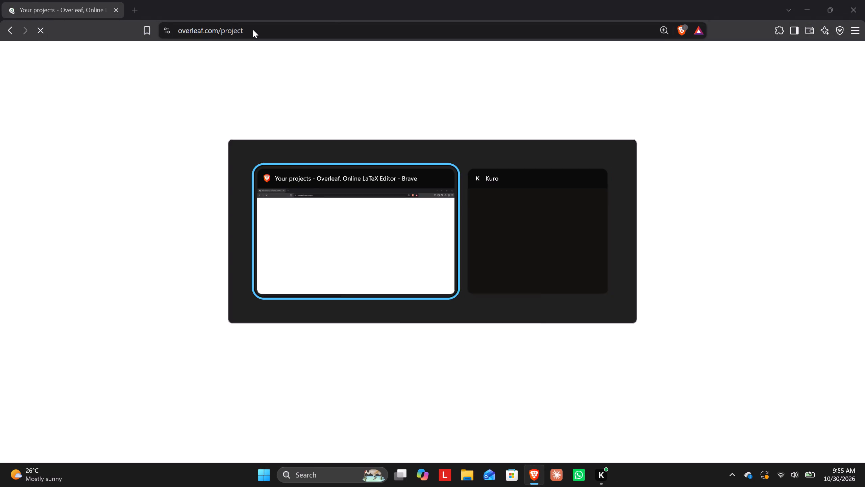
left_click(177, 193)
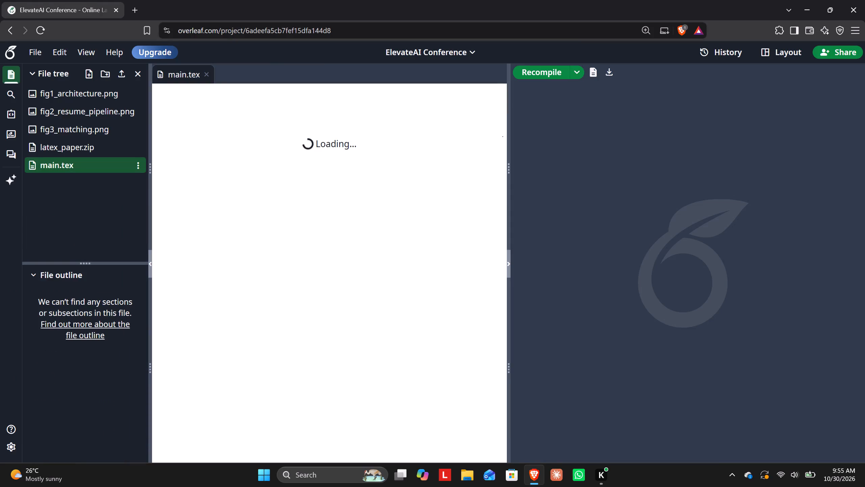
Preview the fig1_architecture.png and fig2_resume_pipeline.png files, and delete the old fig2_resume_pipeline.png from the project.
left_click(83, 91)
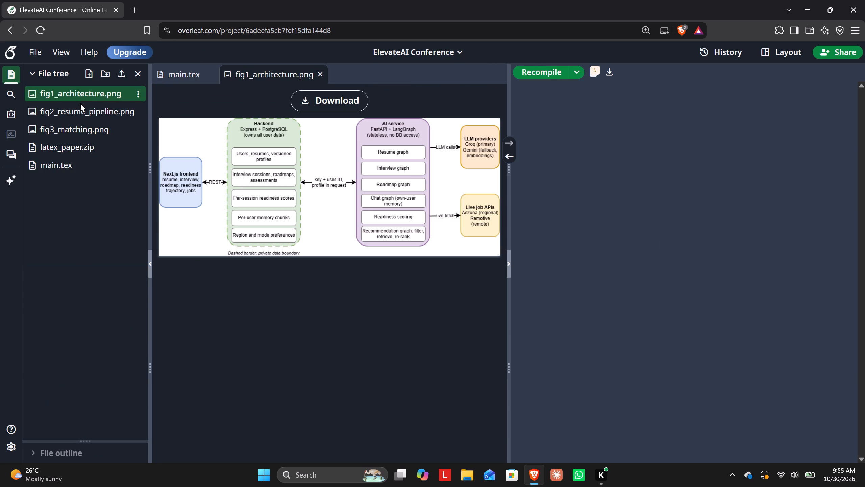
left_click(77, 106)
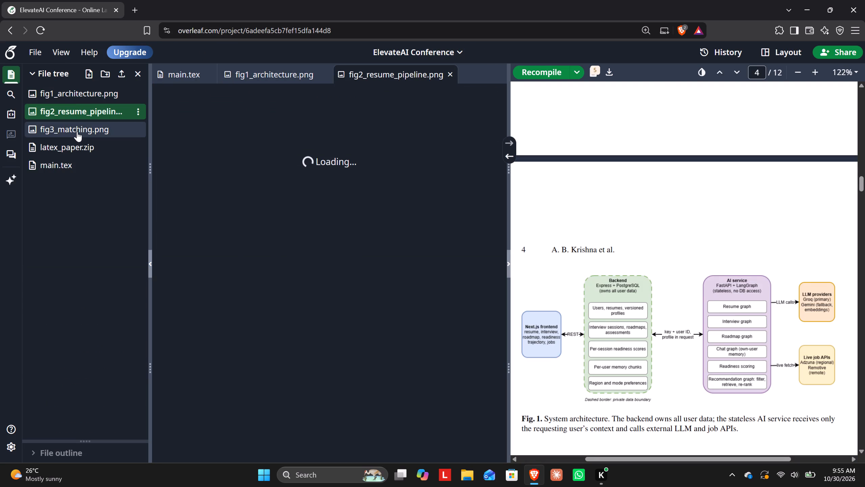
left_click(139, 108)
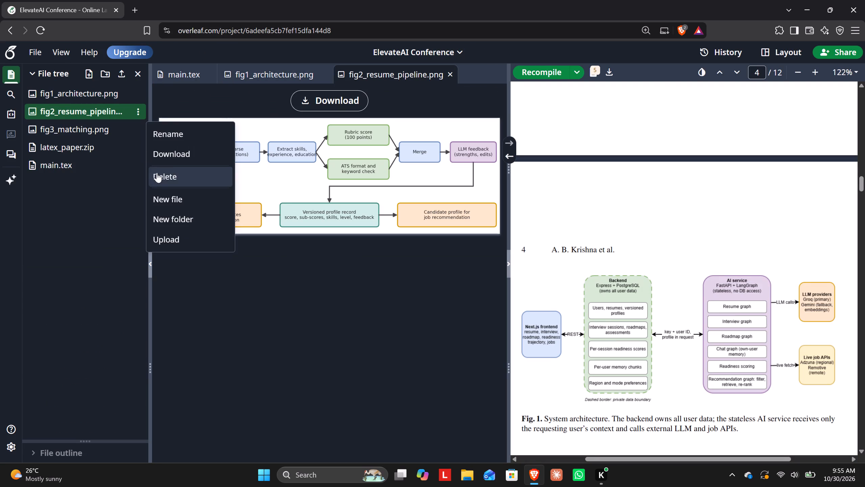
left_click(167, 175)
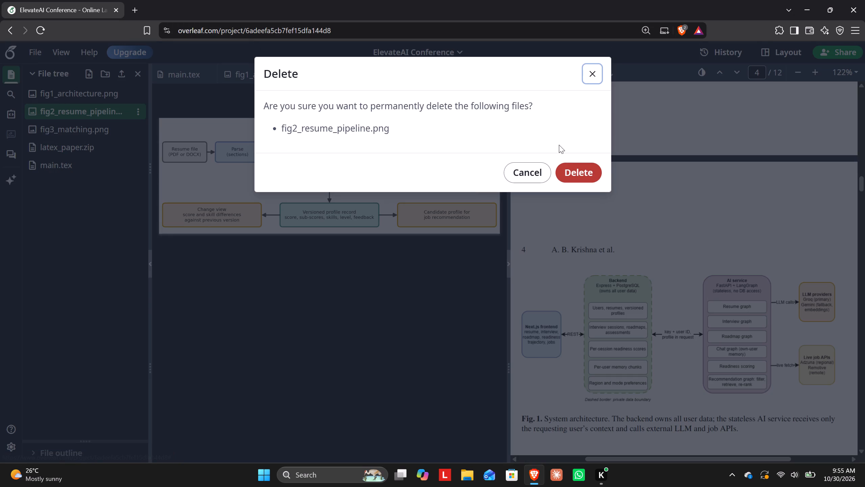
left_click(591, 168)
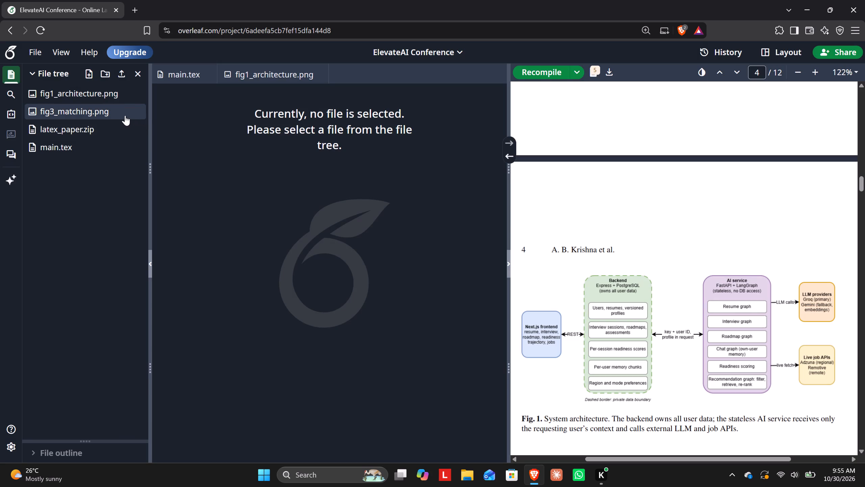
Delete the old fig3_matching.png from the project files.
left_click(135, 111)
left_click(140, 111)
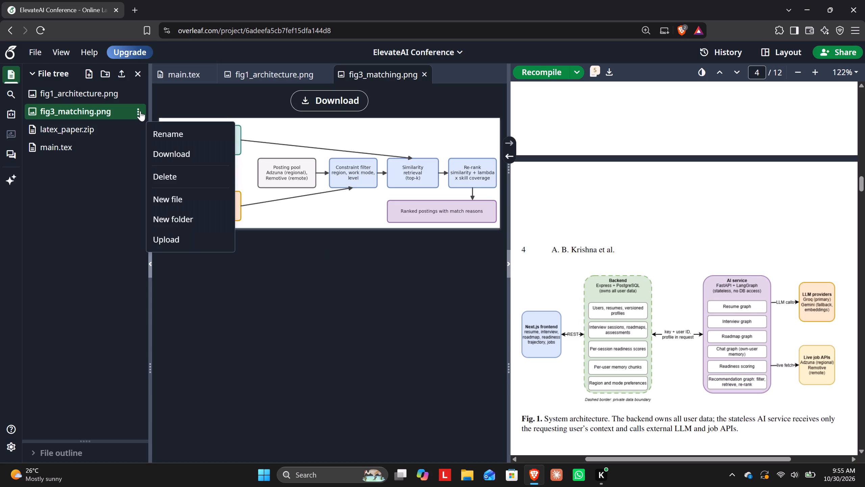
left_click(187, 173)
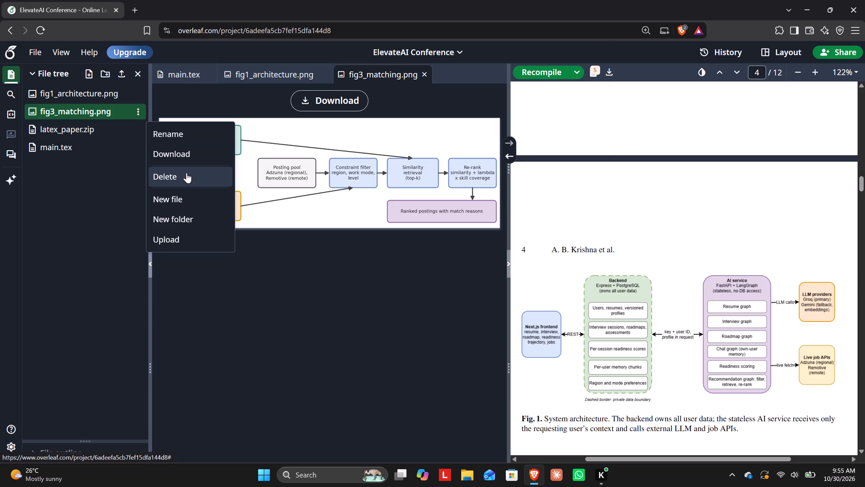
left_click(571, 177)
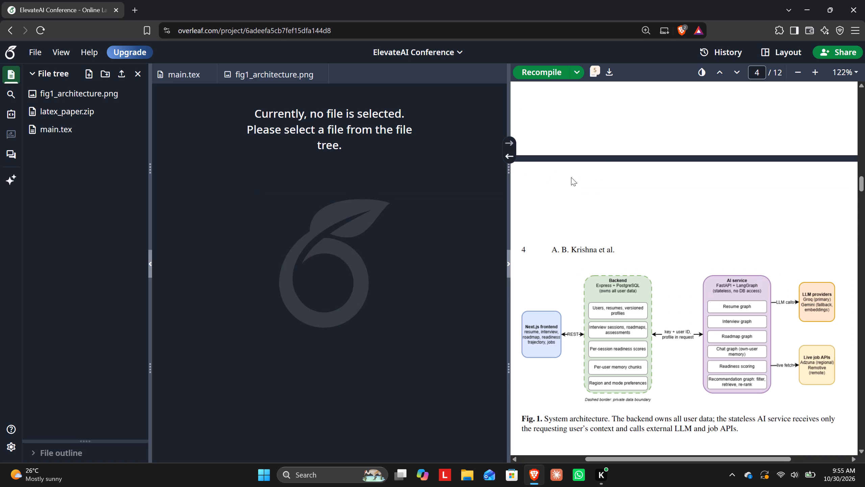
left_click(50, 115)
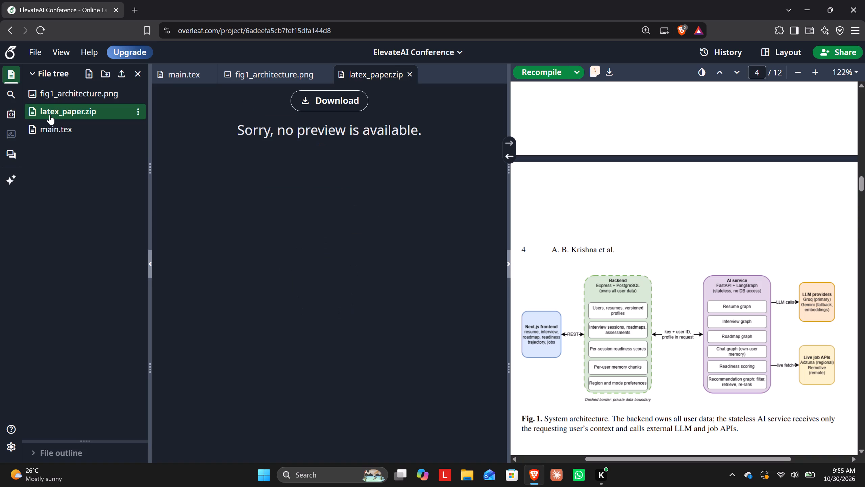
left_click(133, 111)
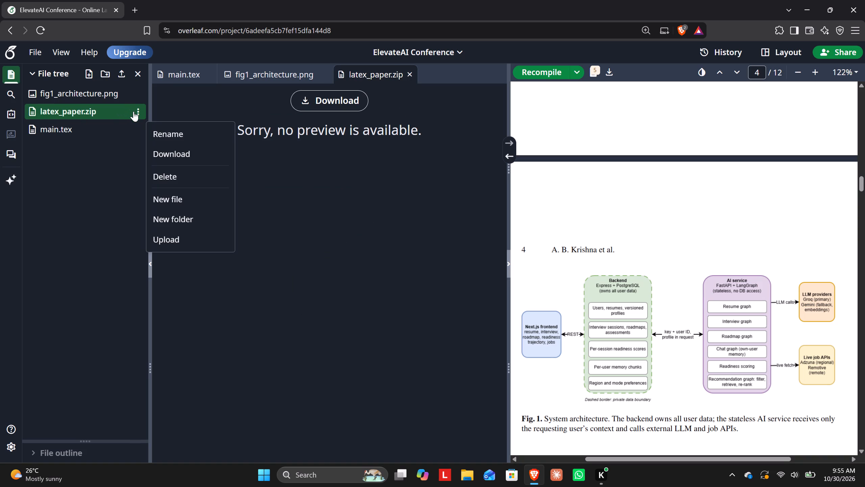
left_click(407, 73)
Upload the fig2_resume_pipeline and fig3_matching PNG files from Desktop > latex_paper > latex into the project.
left_click(118, 72)
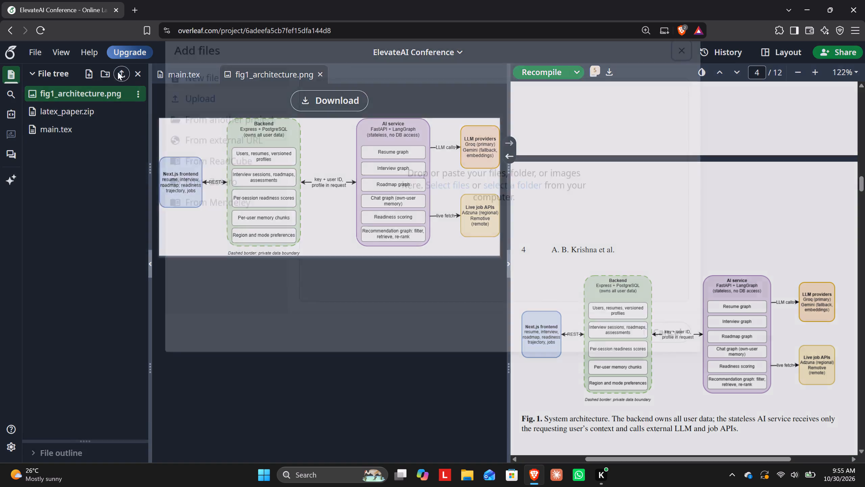
left_click(209, 119)
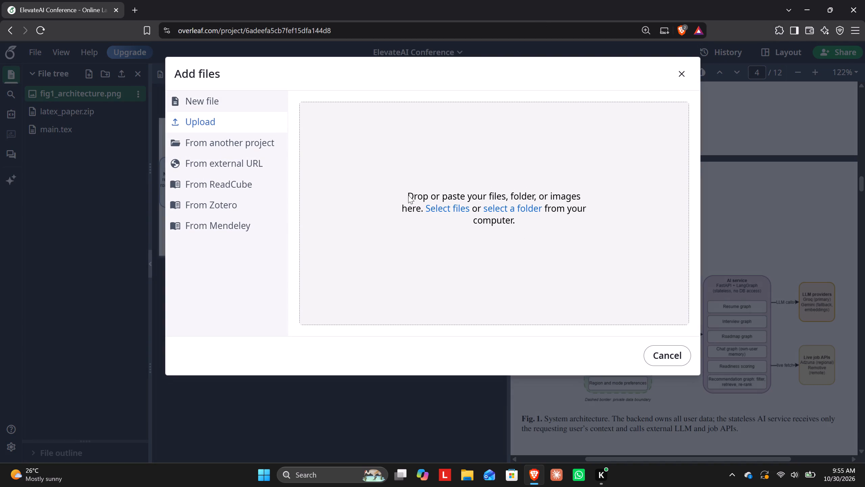
left_click(444, 204)
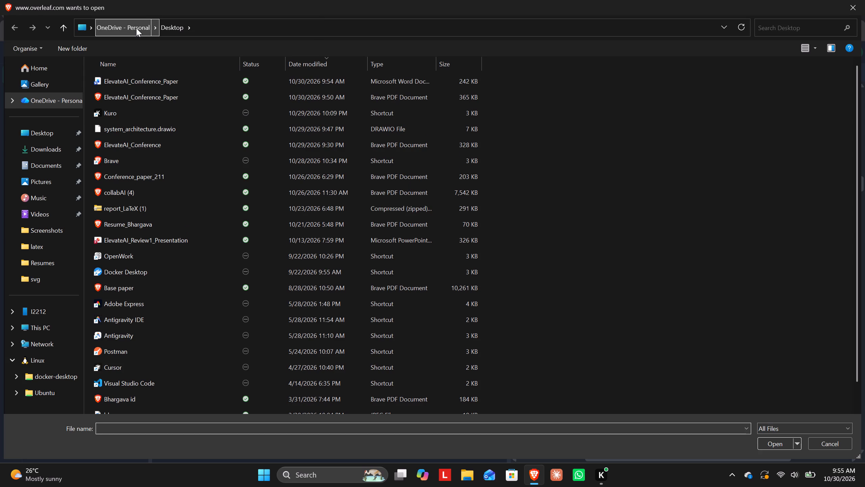
double_click(56, 129)
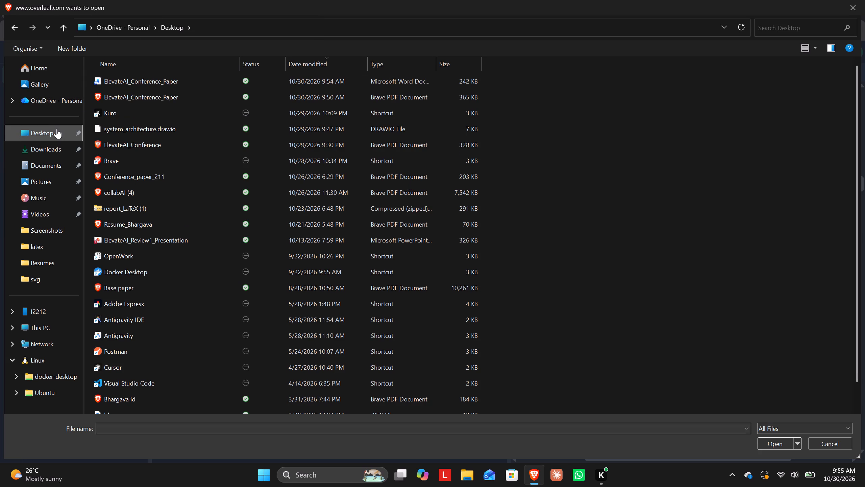
double_click(57, 129)
scroll(119, 255, "down", 9)
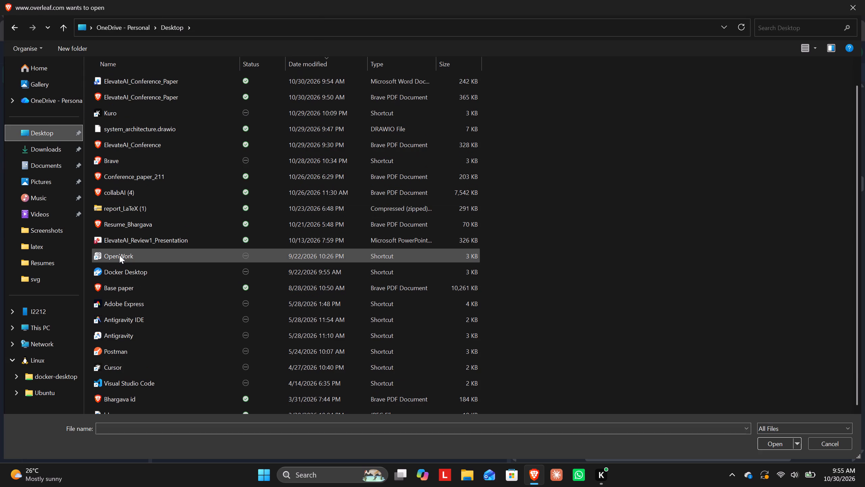
double_click(130, 405)
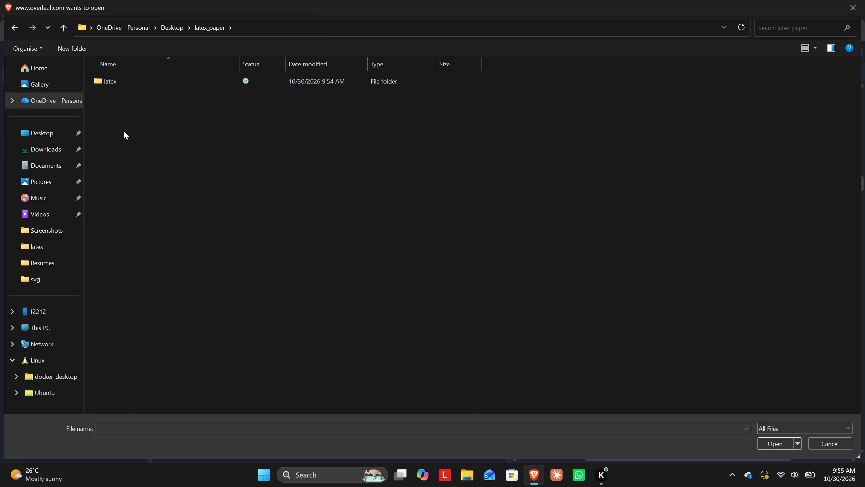
double_click(103, 87)
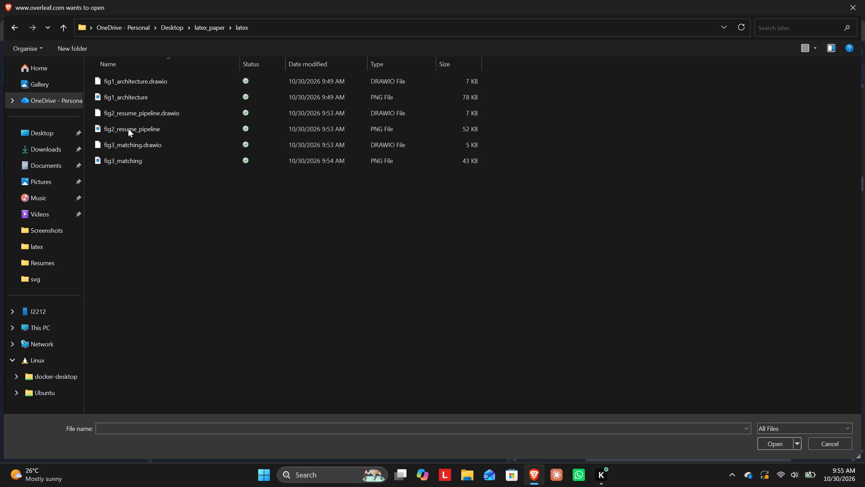
left_click(128, 129, "ctrl")
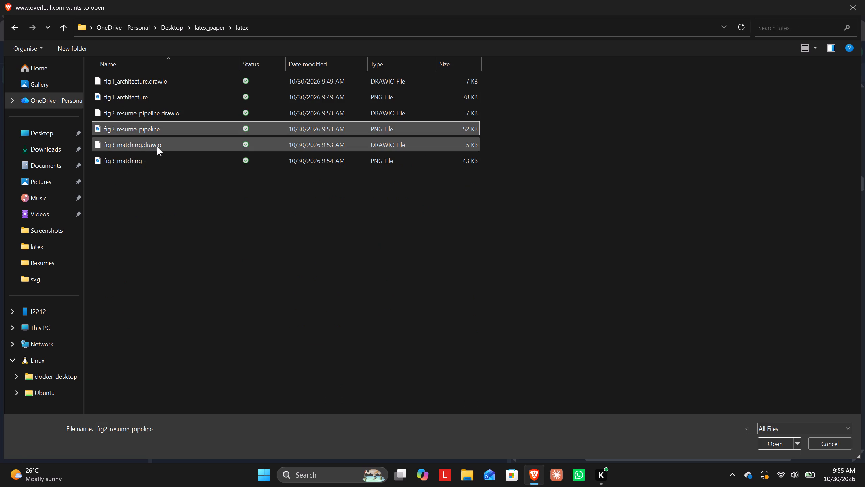
left_click(166, 154, "ctrl")
key("Return")
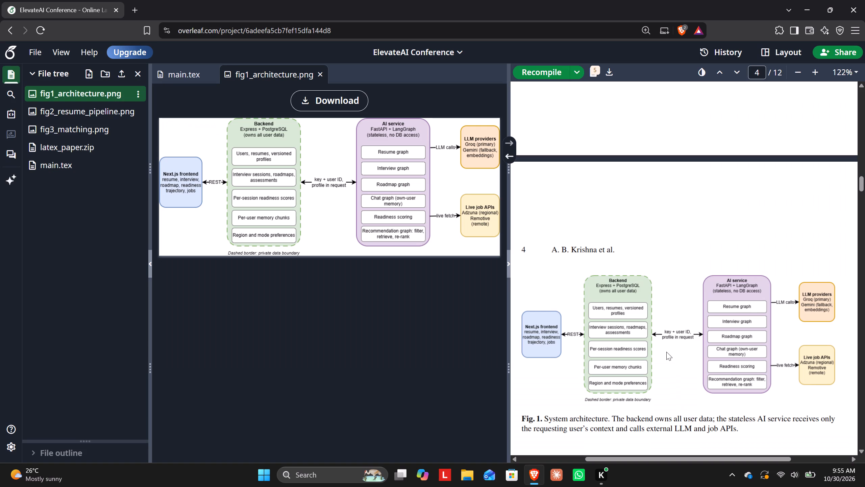
Check the uploaded fig2_resume_pipeline.png and fig3_matching.png, and close the image previews to return to main.tex.
left_click(72, 101)
left_click(72, 112)
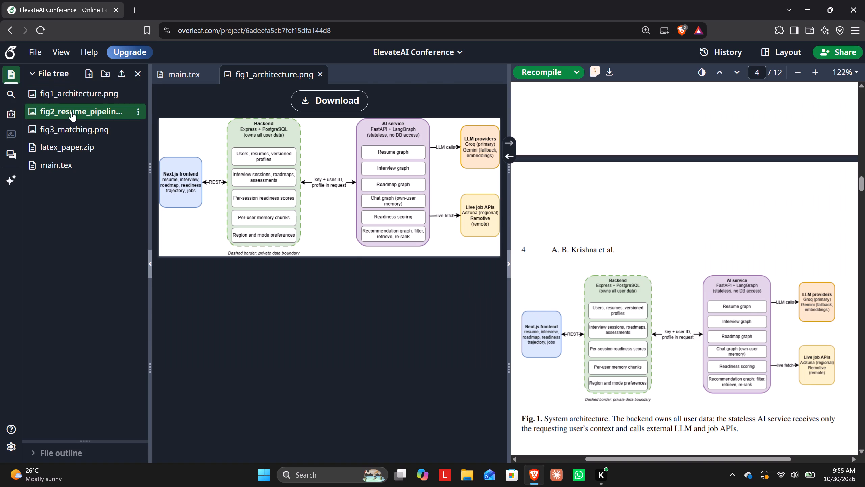
left_click(71, 123)
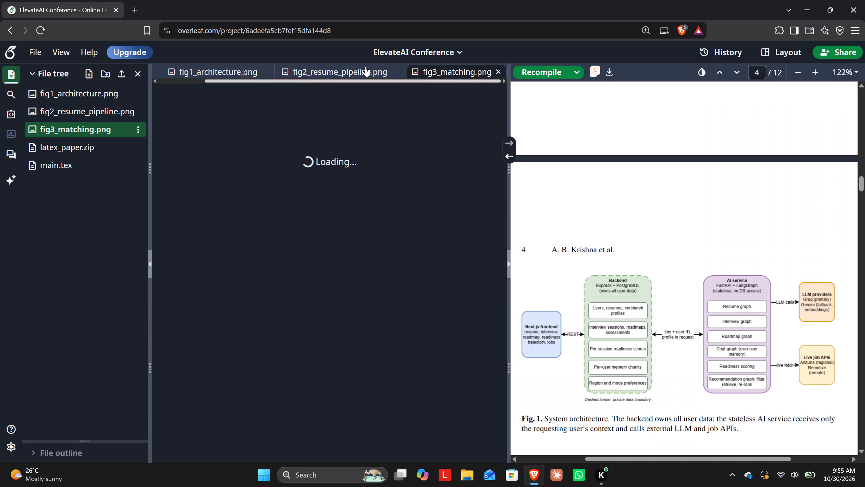
left_click(394, 72)
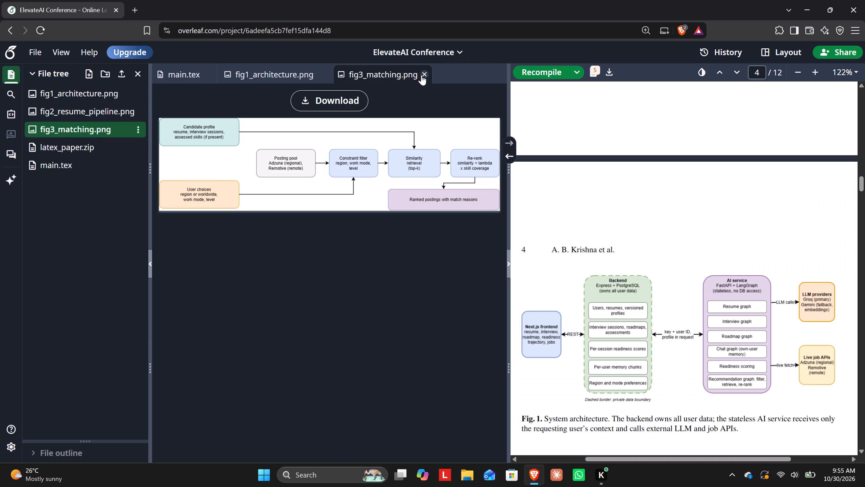
left_click(421, 75)
left_click(322, 73)
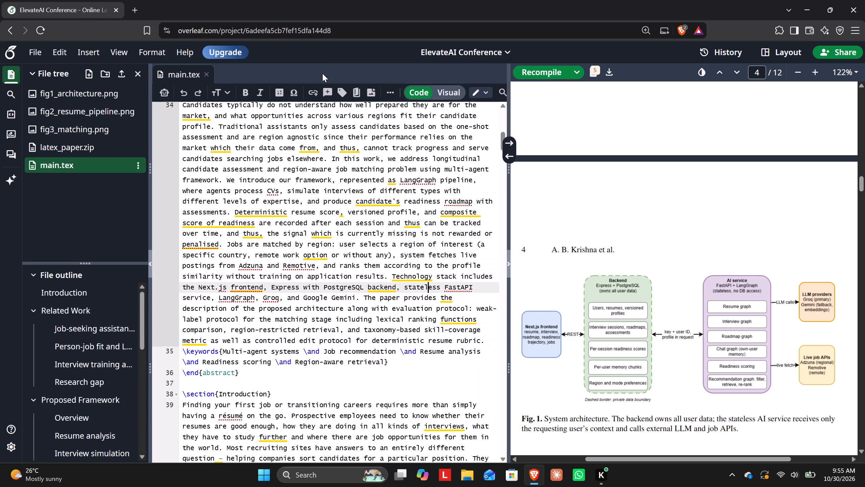
Recompile main.tex with the replaced figures.
left_click(297, 184)
key("ctrl+s")
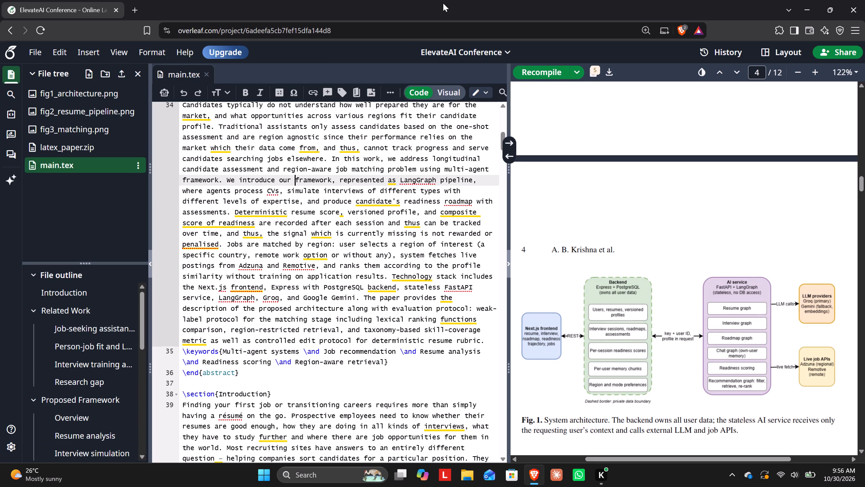
Download the compiled PDF to the Desktop as ElevateAI_Conference_Paper, replacing the existing PDF of that name.
left_click(608, 70)
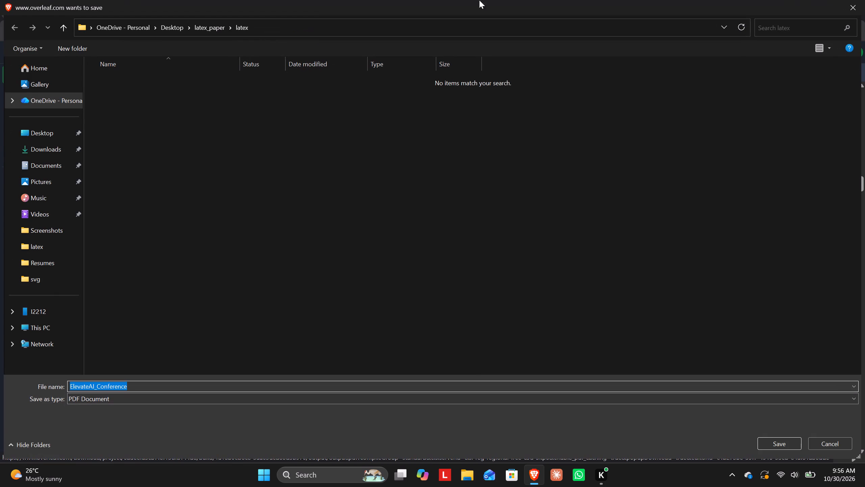
left_click(46, 142)
left_click(35, 131)
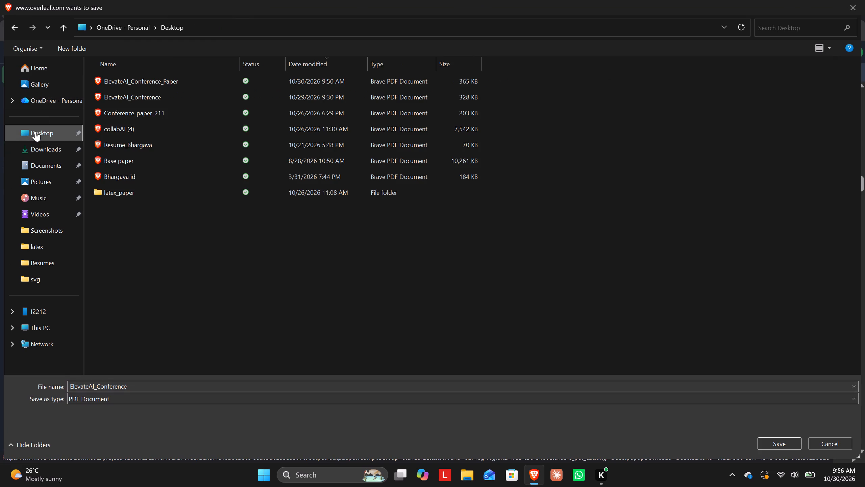
left_click(112, 388)
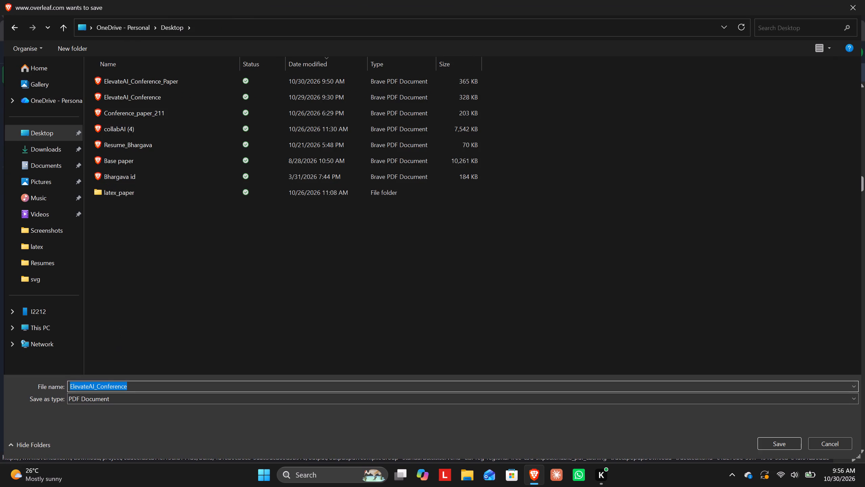
type("Ele")
key("Down")
key("Down")
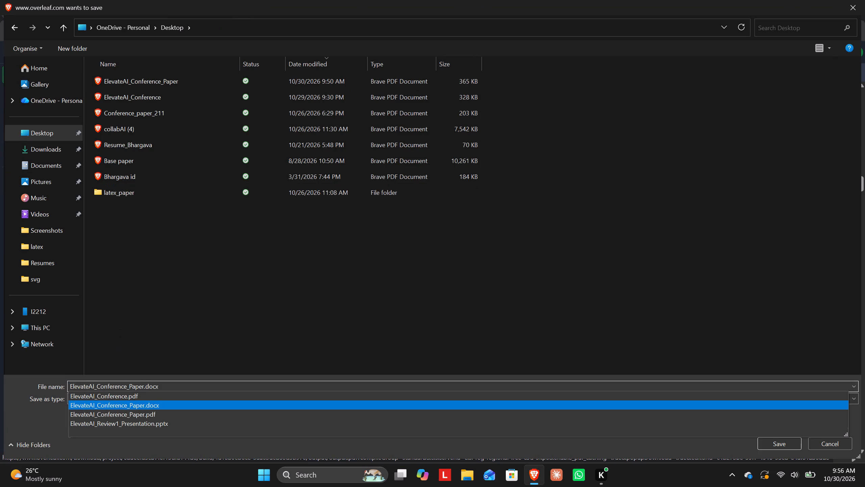
key("Down")
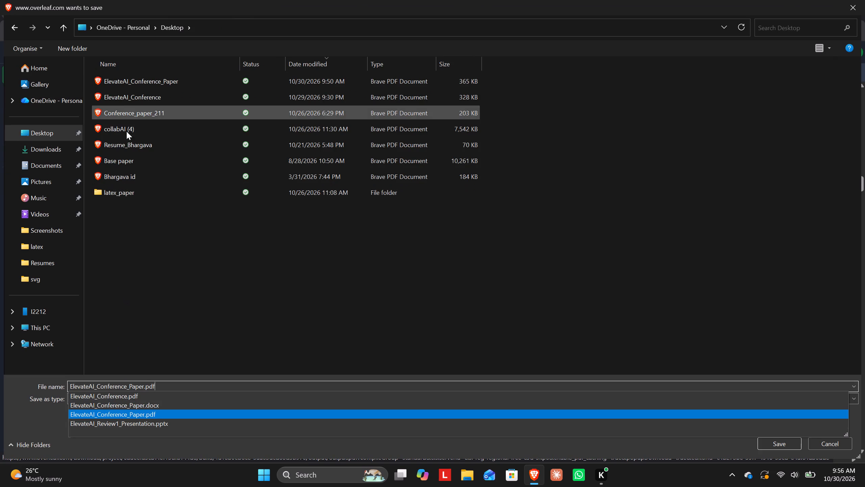
left_click(121, 79)
key("Return")
key("Left")
key("Return")
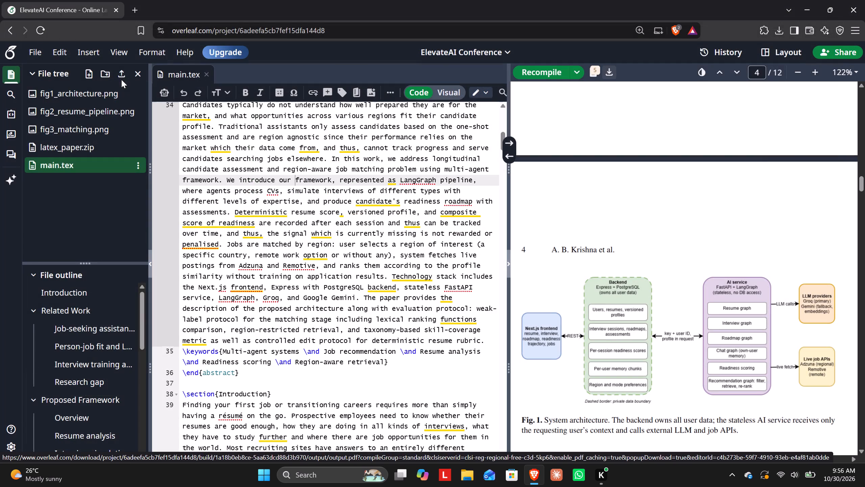
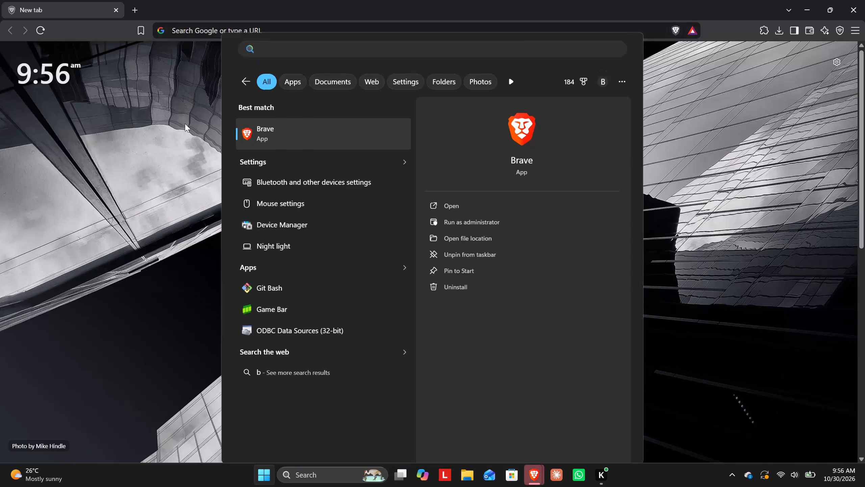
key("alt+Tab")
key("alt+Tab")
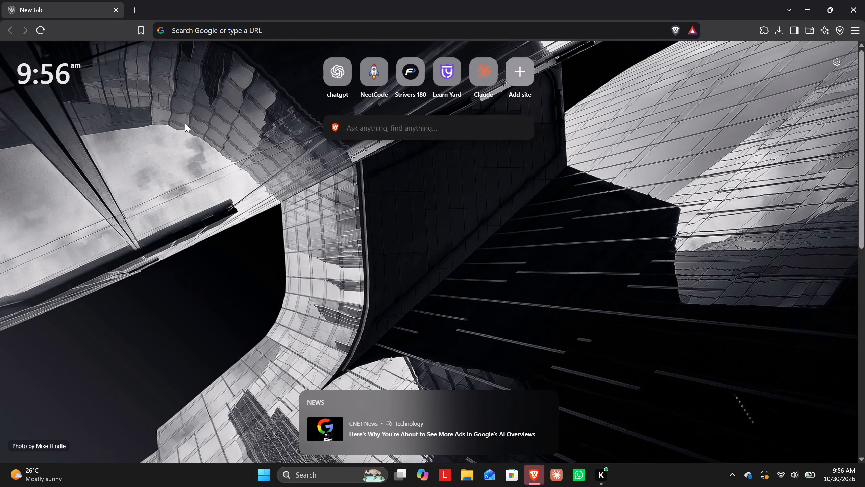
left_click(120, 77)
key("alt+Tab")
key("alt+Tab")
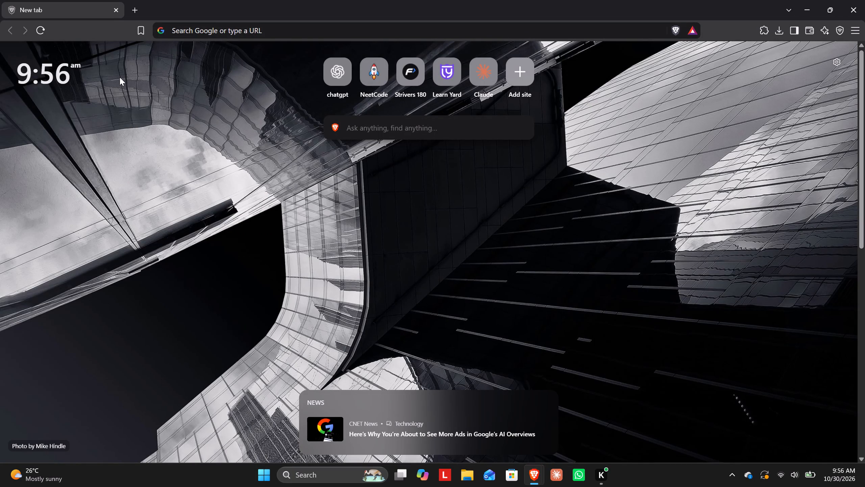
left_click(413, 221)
Open another Brave browser window.
type("br")
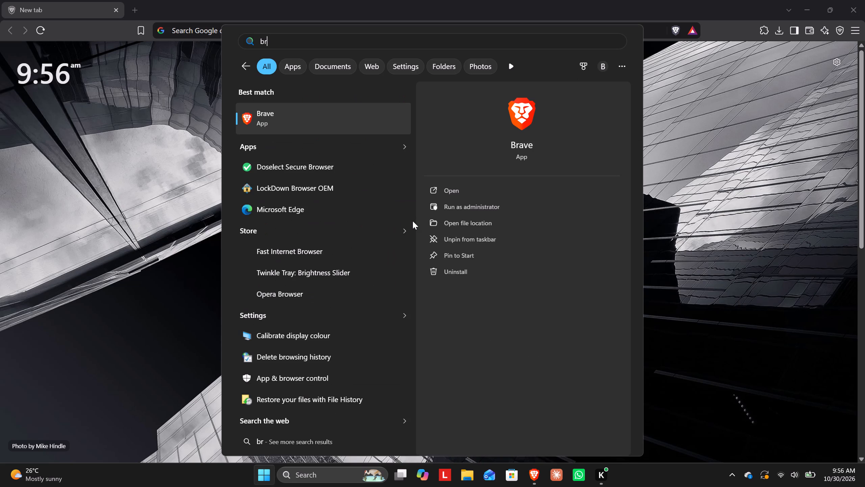
key("Return")
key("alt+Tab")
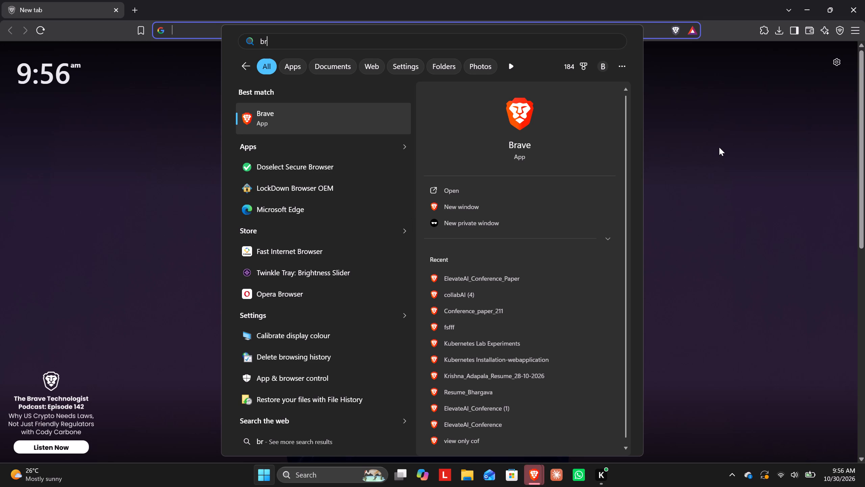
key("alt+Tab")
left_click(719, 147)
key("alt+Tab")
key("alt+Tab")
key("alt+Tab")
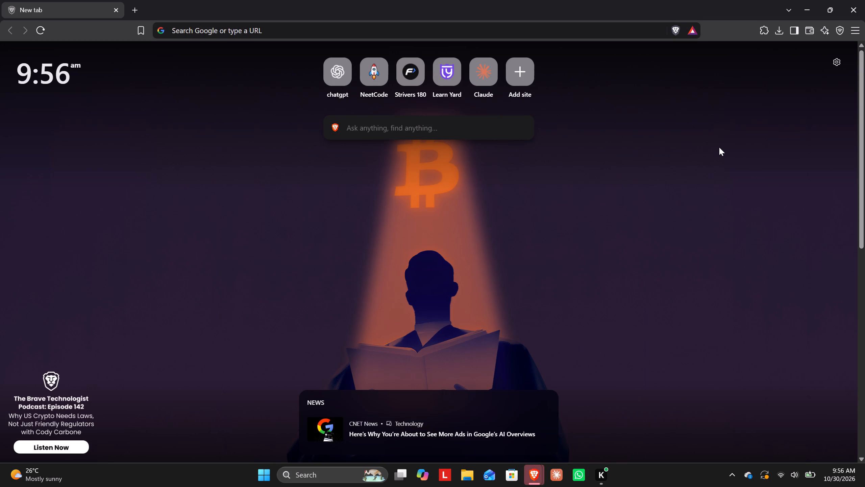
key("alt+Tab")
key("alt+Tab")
Open two new browser tabs and search Google for "keyboard" in the last one.
key("ctrl+t")
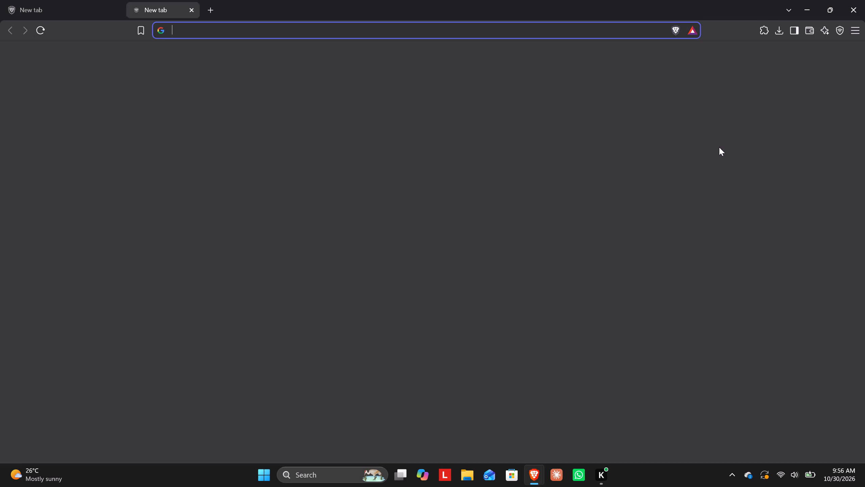
key("ctrl+t")
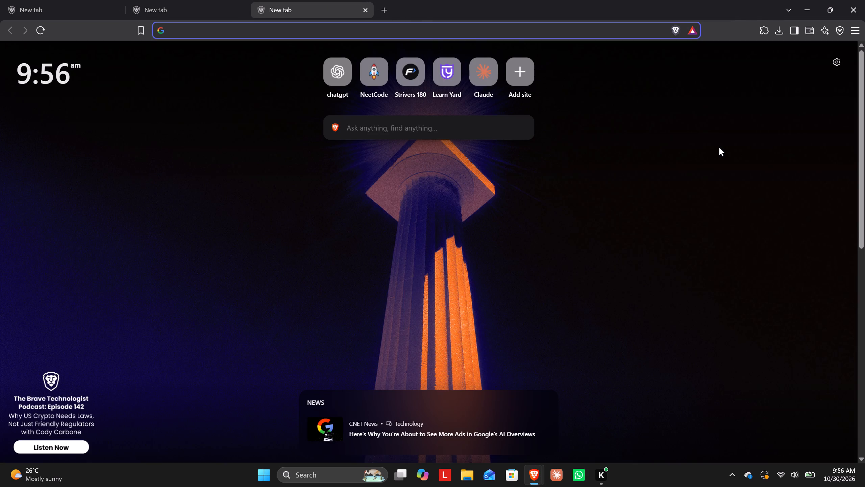
key("alt+Tab")
key("alt+Tab")
key("alt+Tab")
key("alt+Return")
key("alt+Return")
key("alt+Return")
key("alt+Return")
key("g")
key("ctrl+a")
type("keyboard")
key("Return")
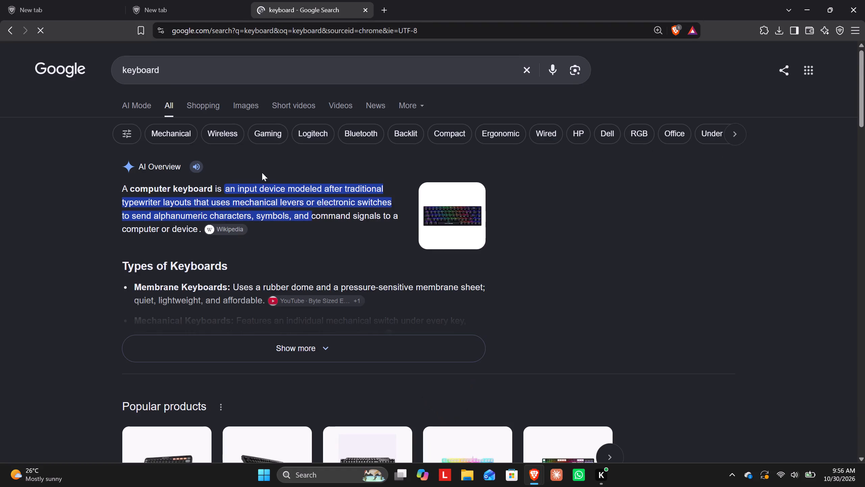
Refine the Google search to "keyboard testt" to look for an online keyboard tester.
left_click(166, 76)
key("space")
type("tex")
key("BackSpace")
type("str")
key("BackSpace")
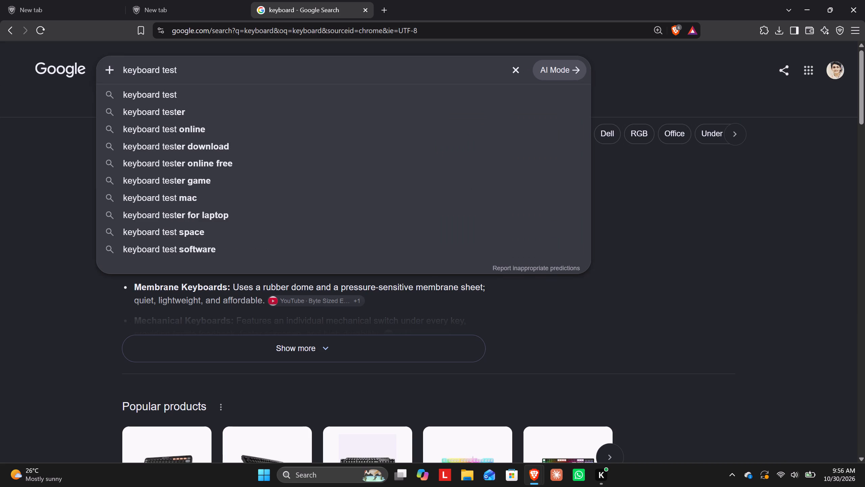
key("t")
key("Return")
Switch to the other Brave window, the one showing the New tab page.
key("super+Tab")
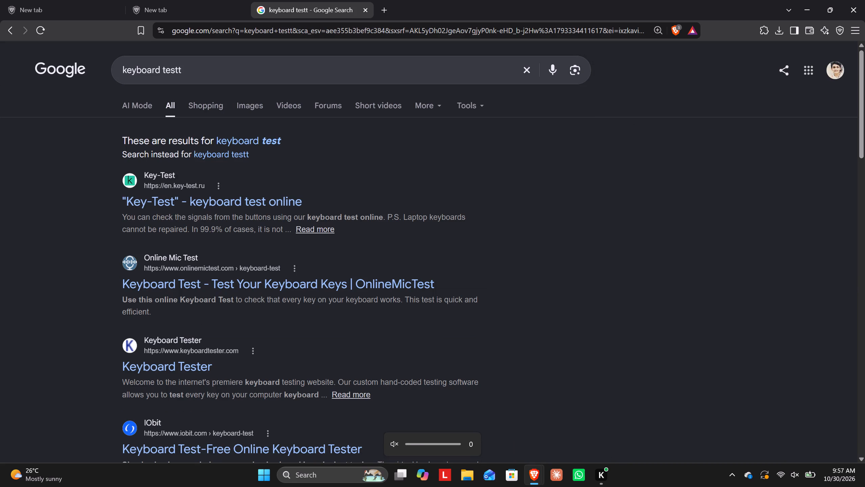
triple_click(864, 486)
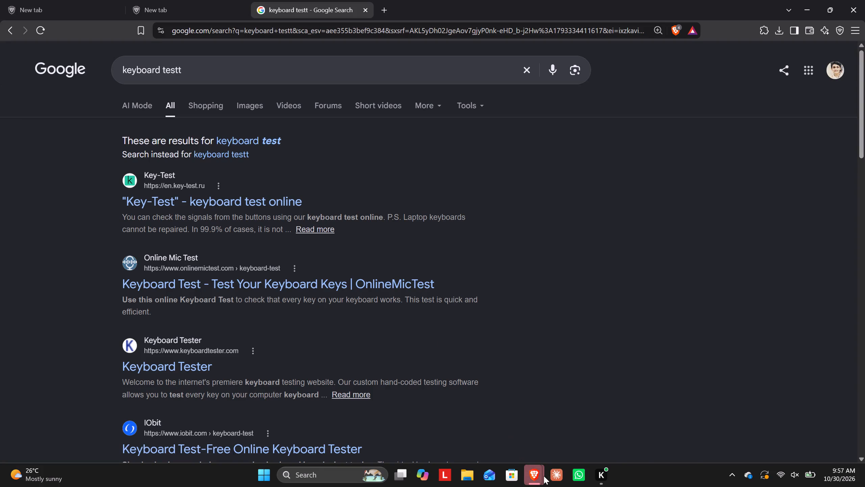
left_click(472, 390)
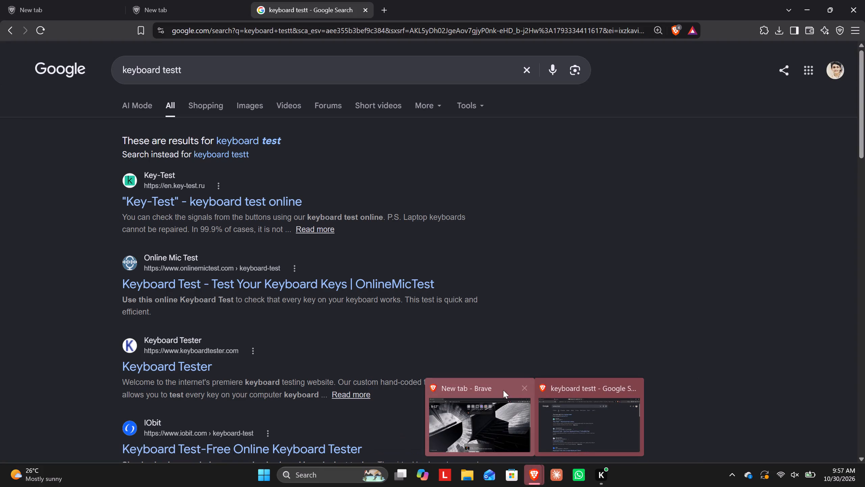
Close both open Brave windows, the New tab one and the keyboard search one with all its tabs.
left_click(522, 387)
left_click(573, 387)
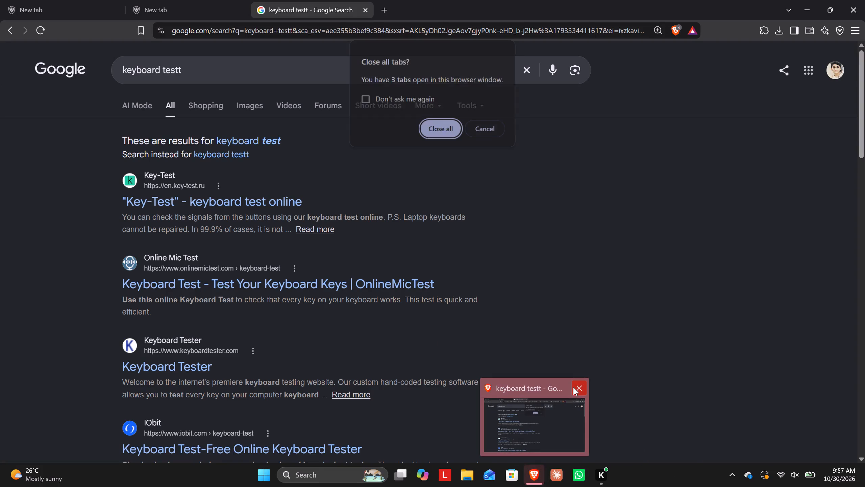
key("Return")
left_click(440, 135)
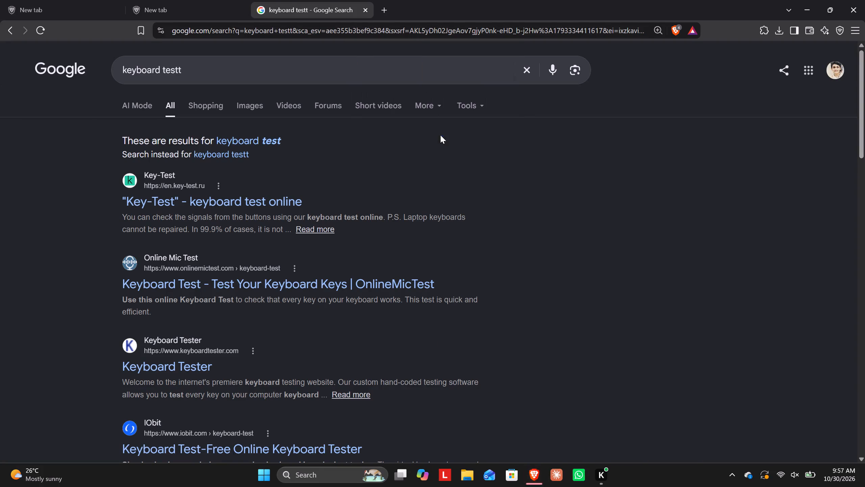
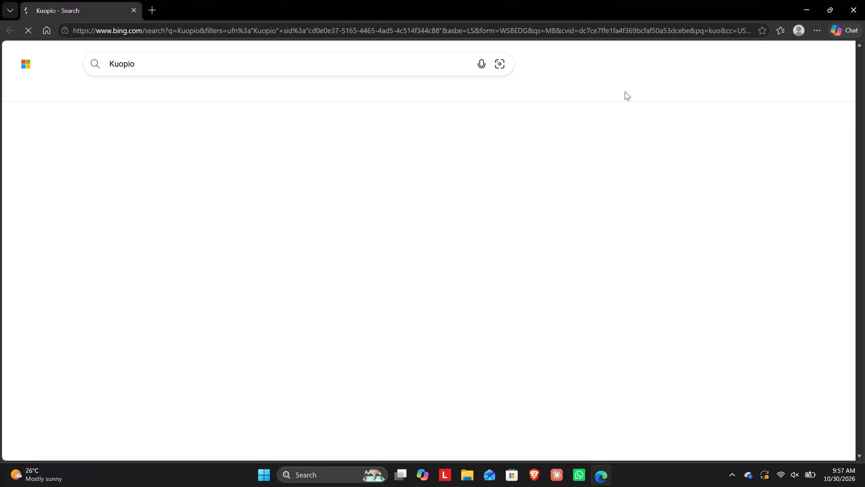
Close the Edge window showing the Bing search for Kuopio.
left_click(864, 0)
Search Windows for "kuro" and launch the Kuro app.
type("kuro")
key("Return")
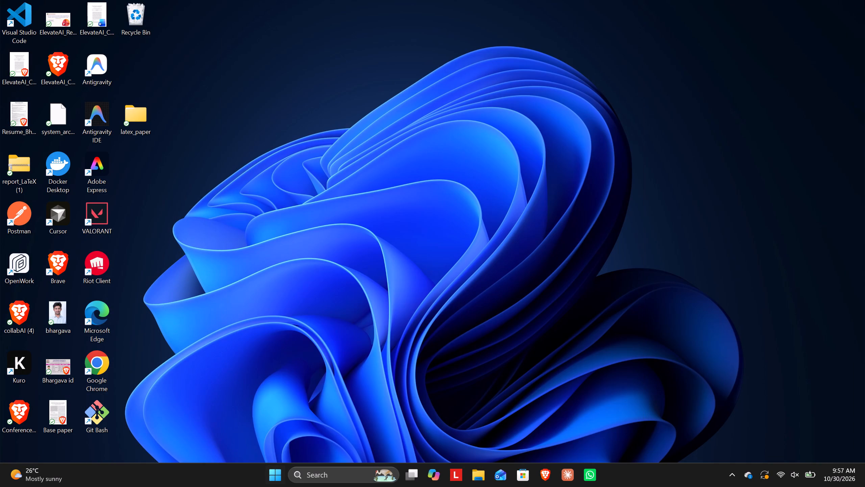
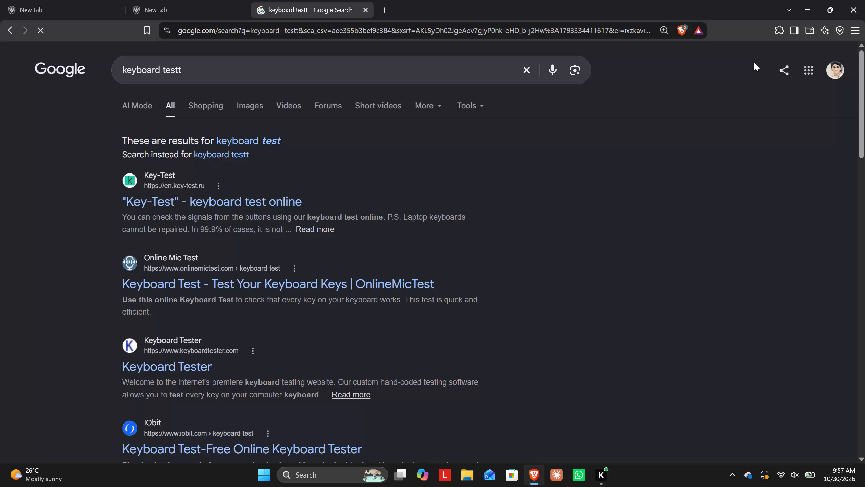
Close the keyboard test search tab and the extra new tab, keeping only the first new tab open.
key("ctrl+F4")
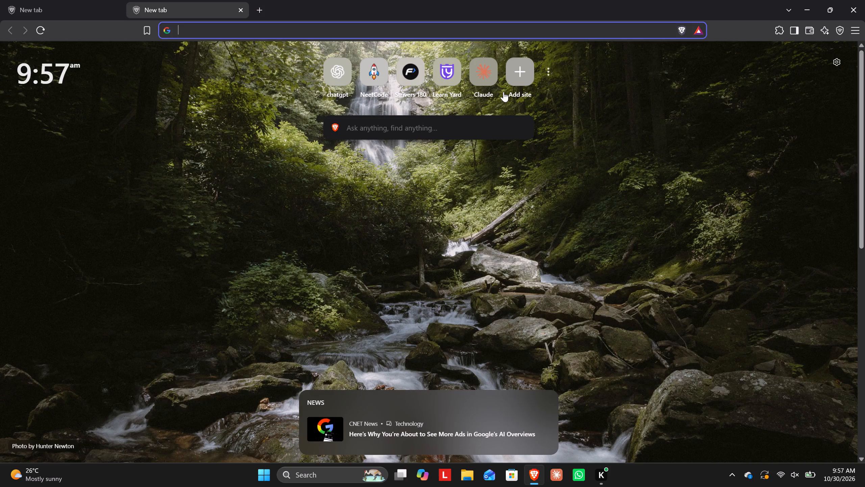
key("ctrl+F4")
Enter "gm" as the address in the remaining new tab to look up Gmail.
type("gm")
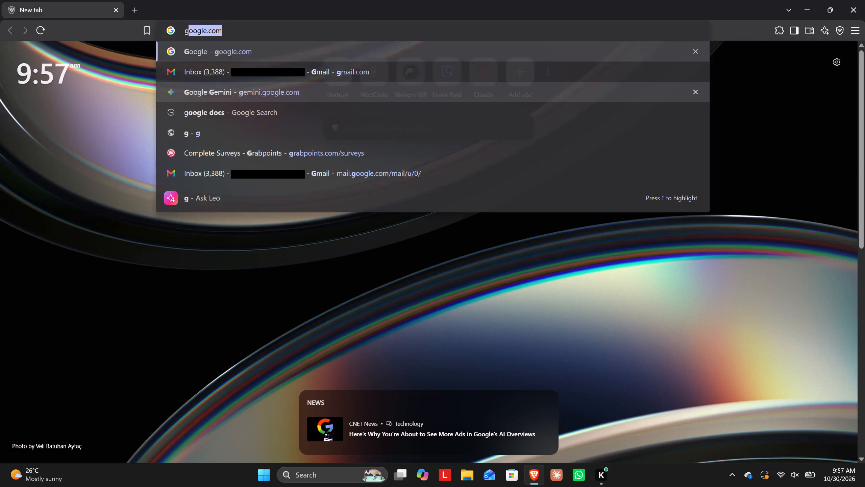